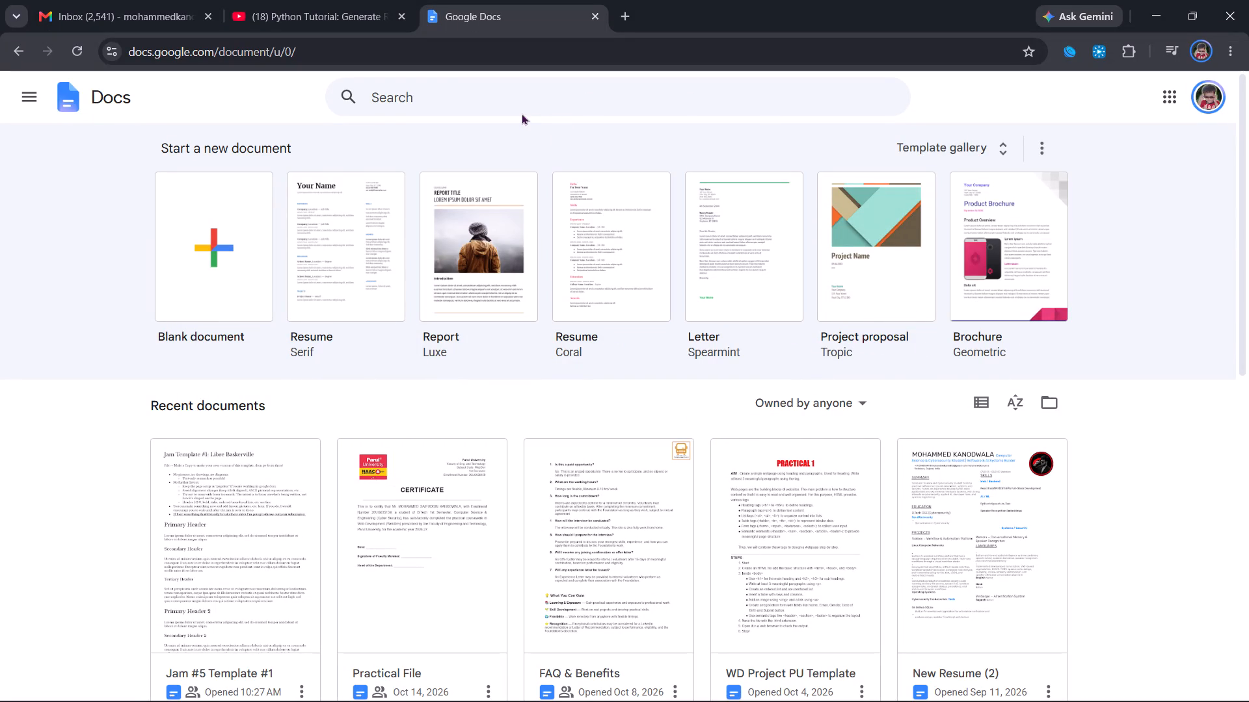
Create a new blank document.
{"action": "left_click", "coordinate": [226, 250]}
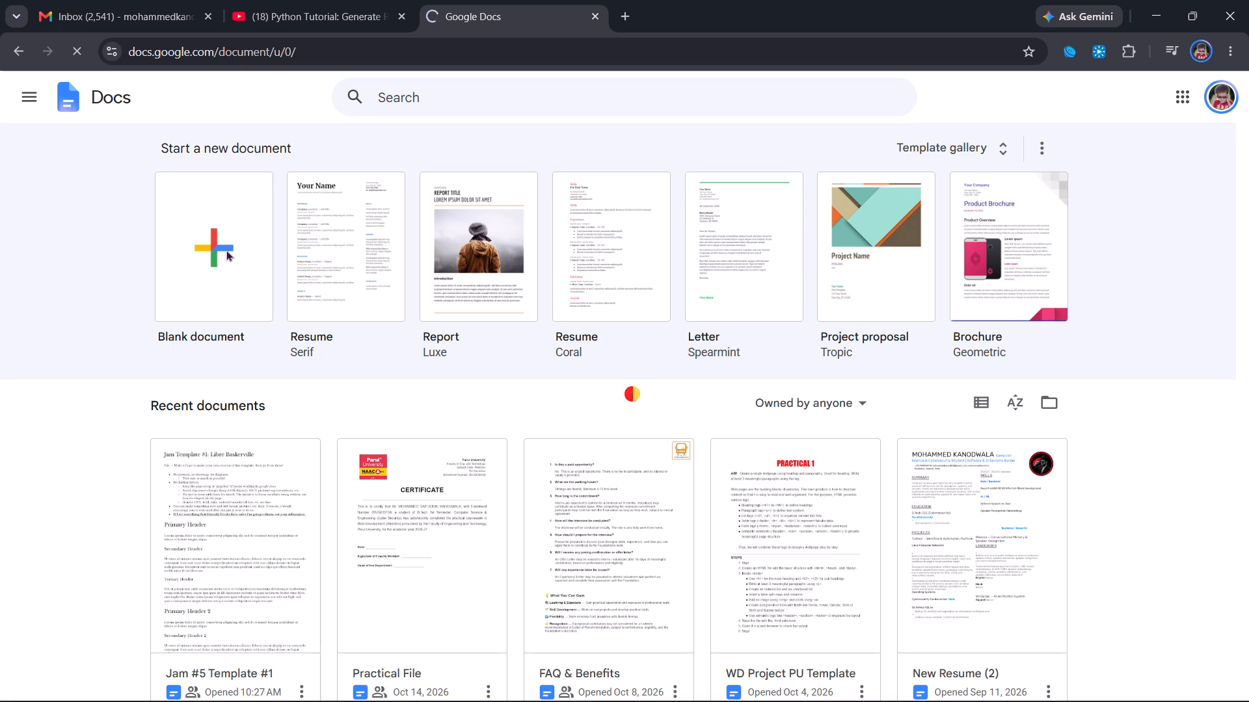
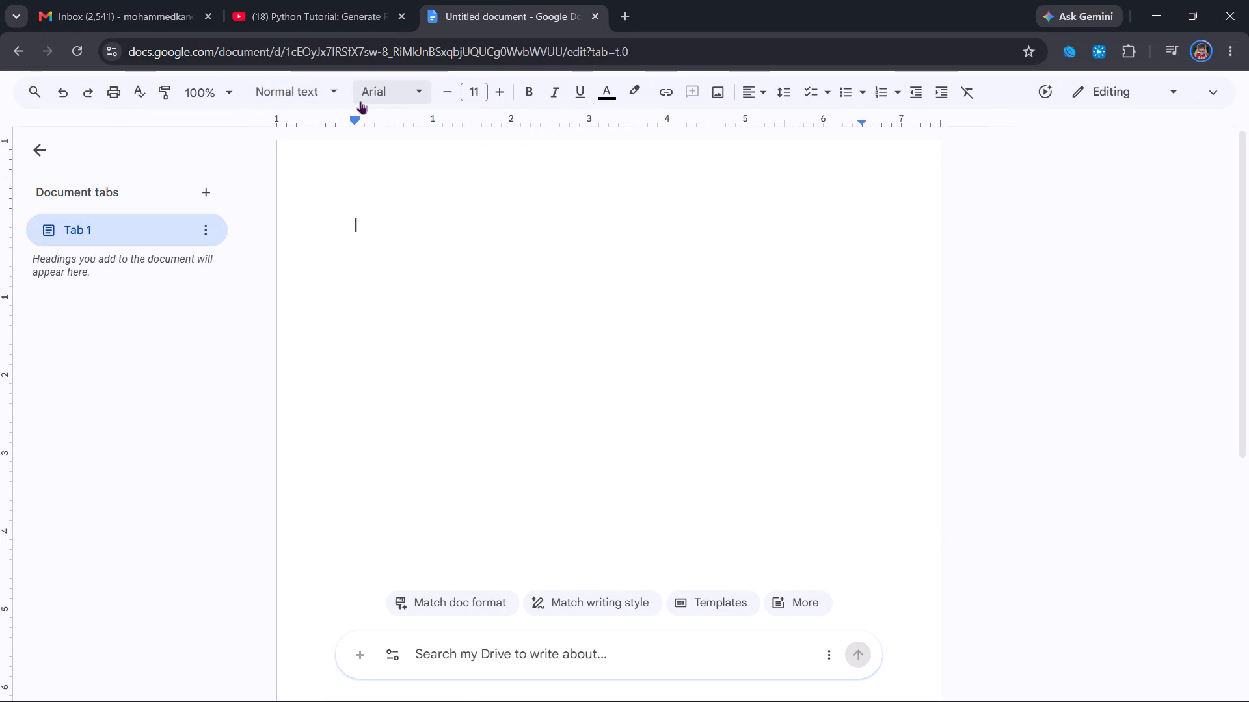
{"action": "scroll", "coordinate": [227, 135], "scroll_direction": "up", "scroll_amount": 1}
Hide the document outline and bring back the collapsed document header.
{"action": "left_click", "coordinate": [46, 153]}
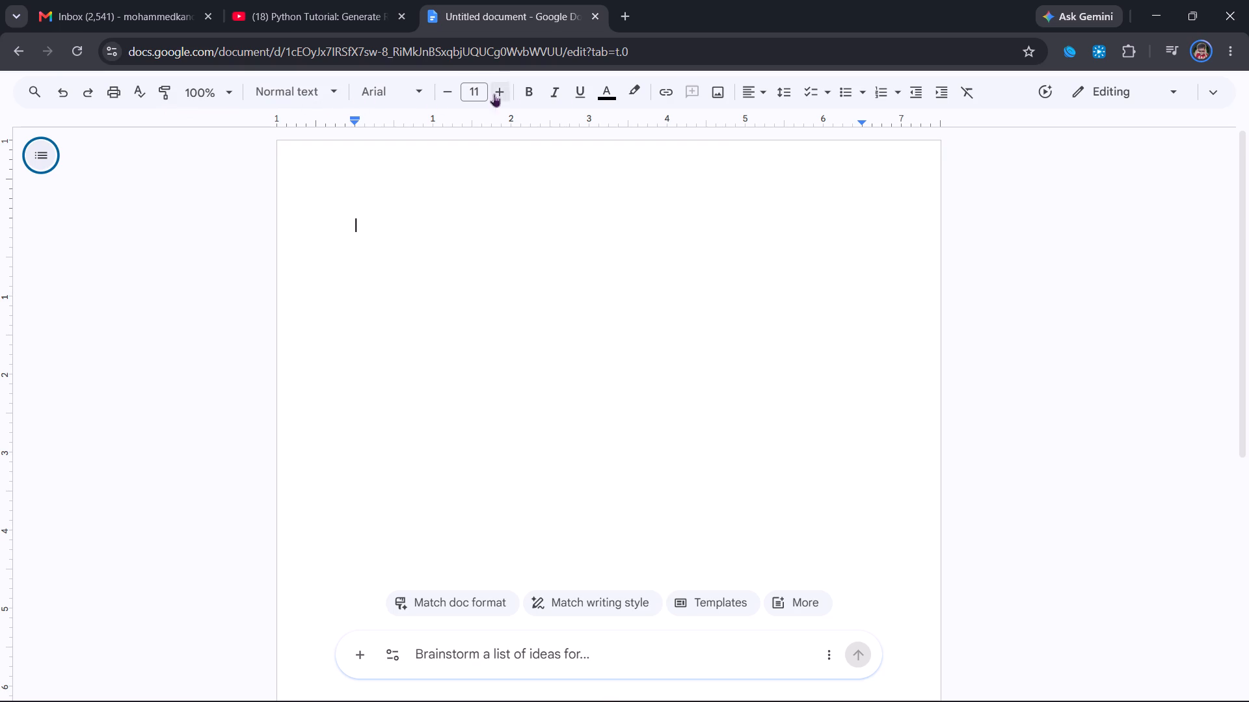
{"action": "left_click", "coordinate": [1209, 94]}
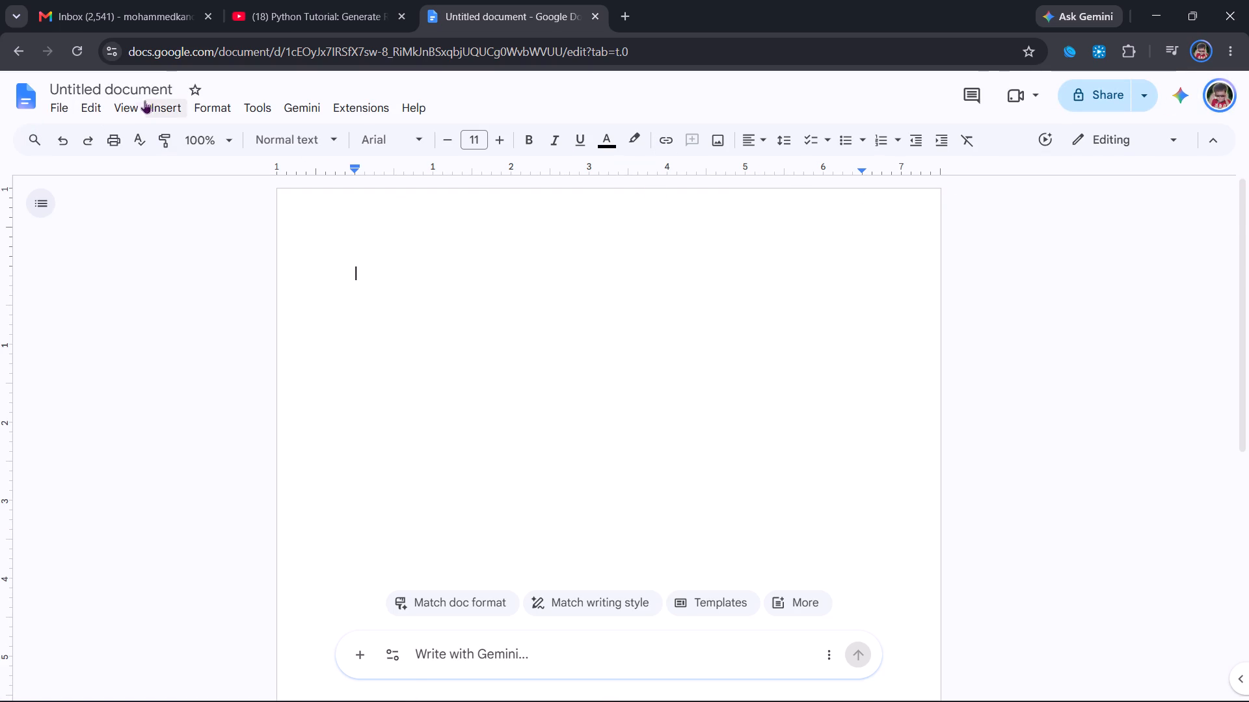
Insert a table with 4 columns and 10 rows in the blank document.
{"action": "left_click", "coordinate": [164, 107]}
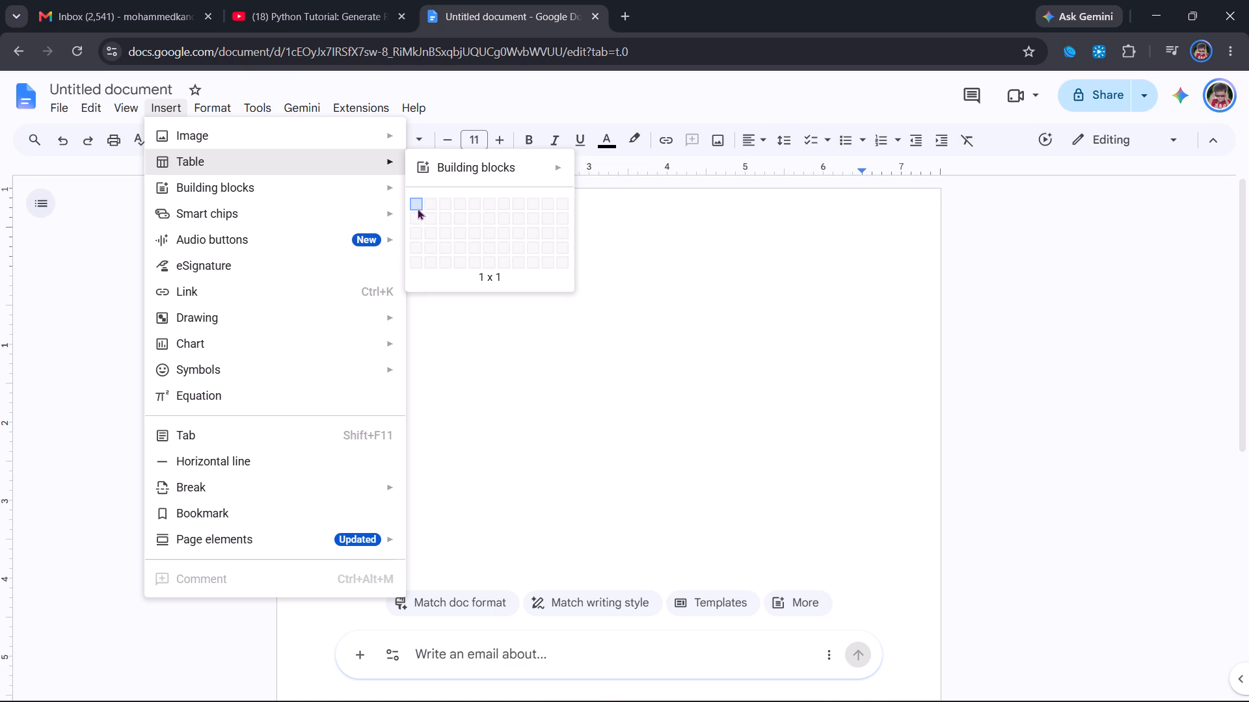
{"action": "left_click_drag", "start_coordinate": [416, 208], "coordinate": [466, 240]}
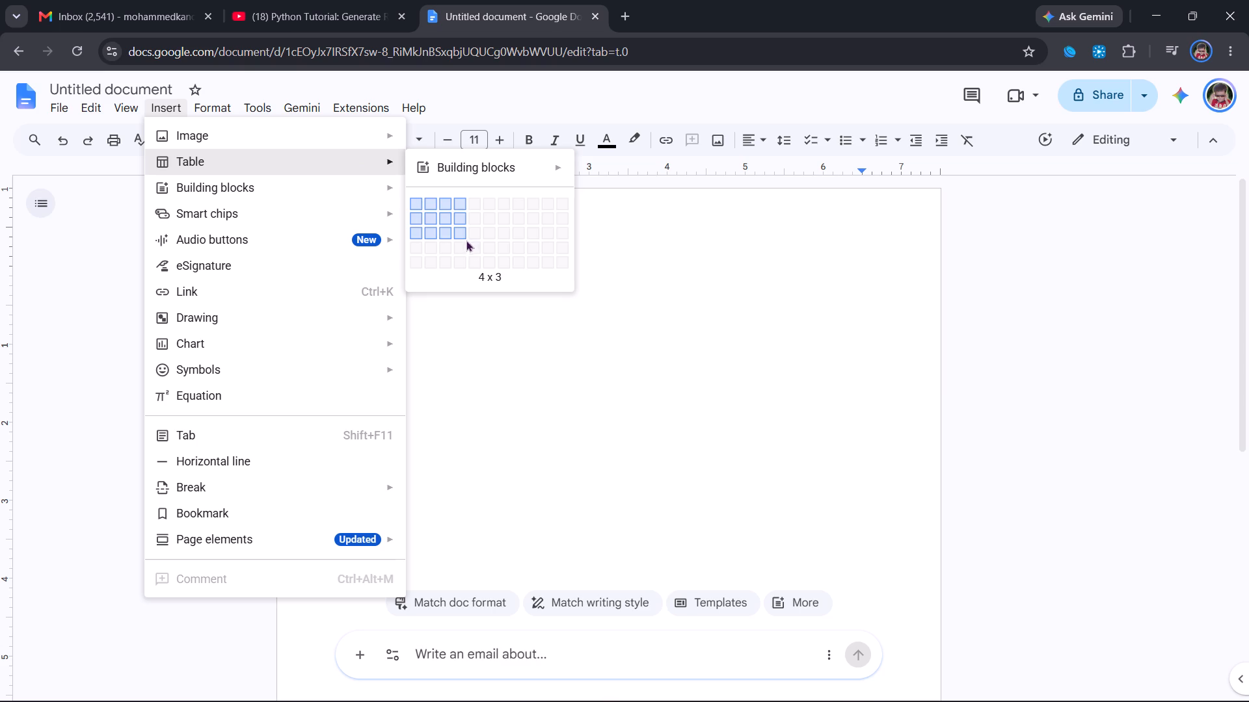
{"action": "left_click_drag", "start_coordinate": [466, 240], "coordinate": [465, 253]}
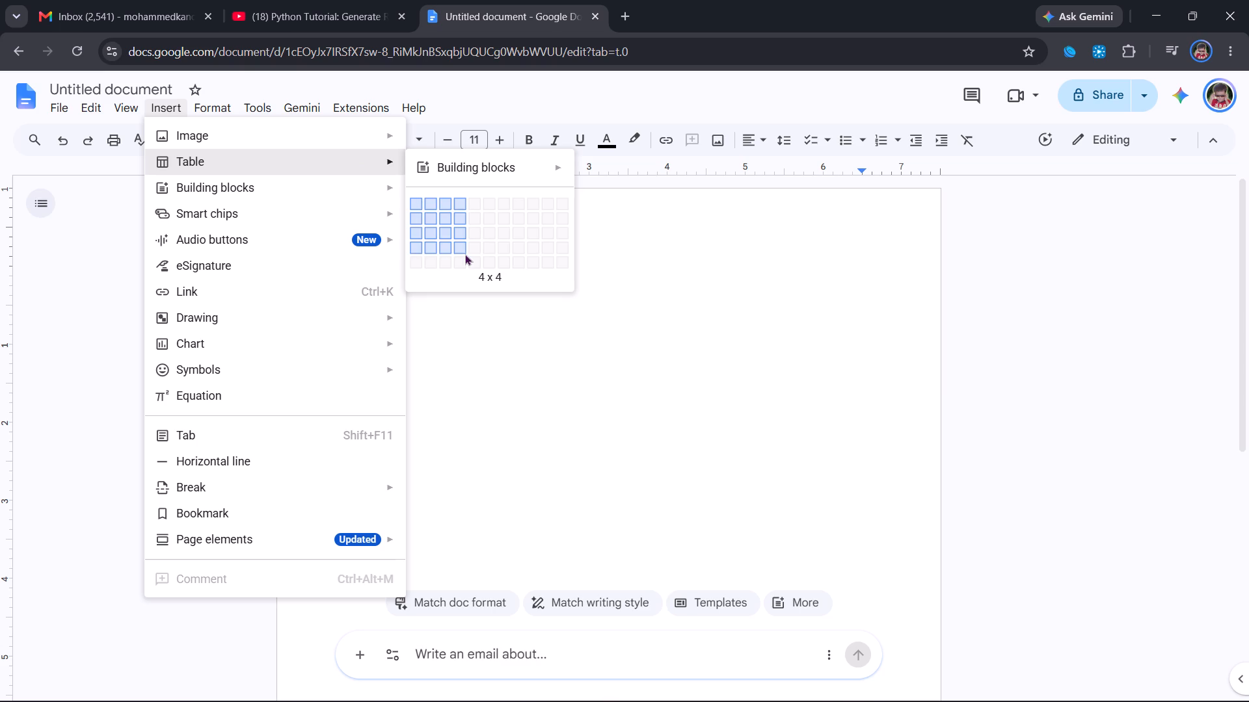
{"action": "left_click_drag", "start_coordinate": [465, 253], "coordinate": [464, 265]}
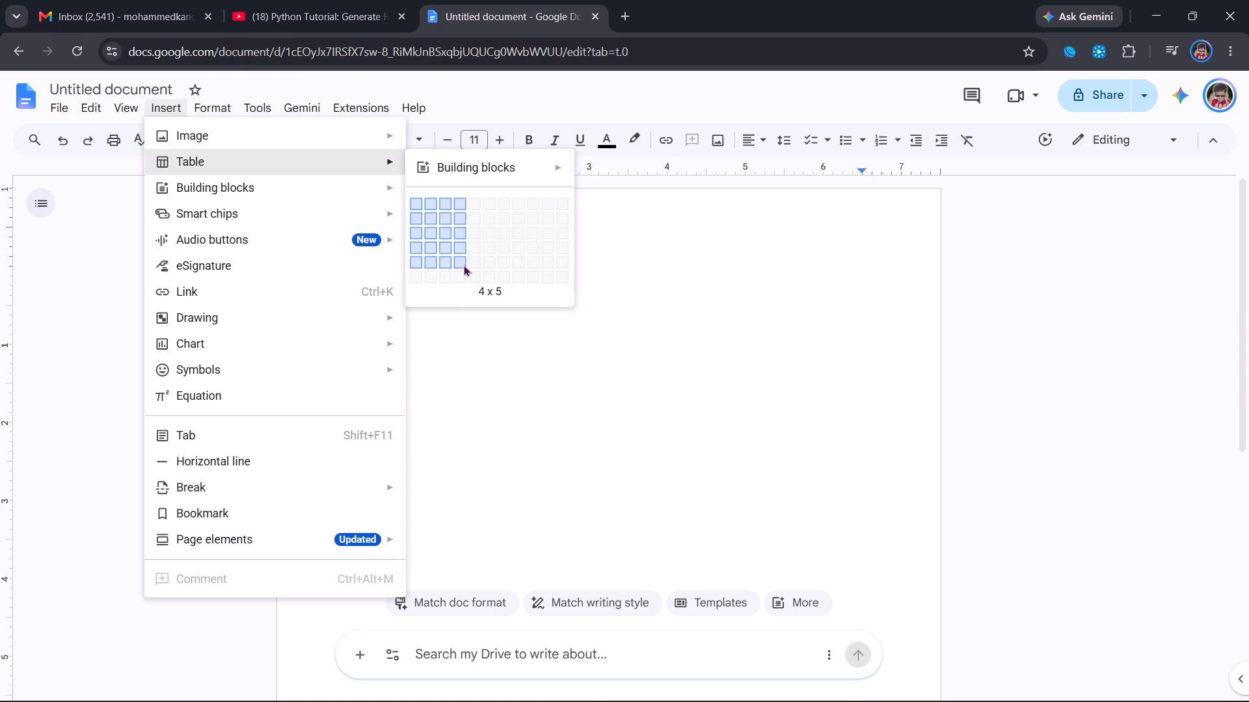
{"action": "left_click_drag", "start_coordinate": [464, 265], "coordinate": [464, 281]}
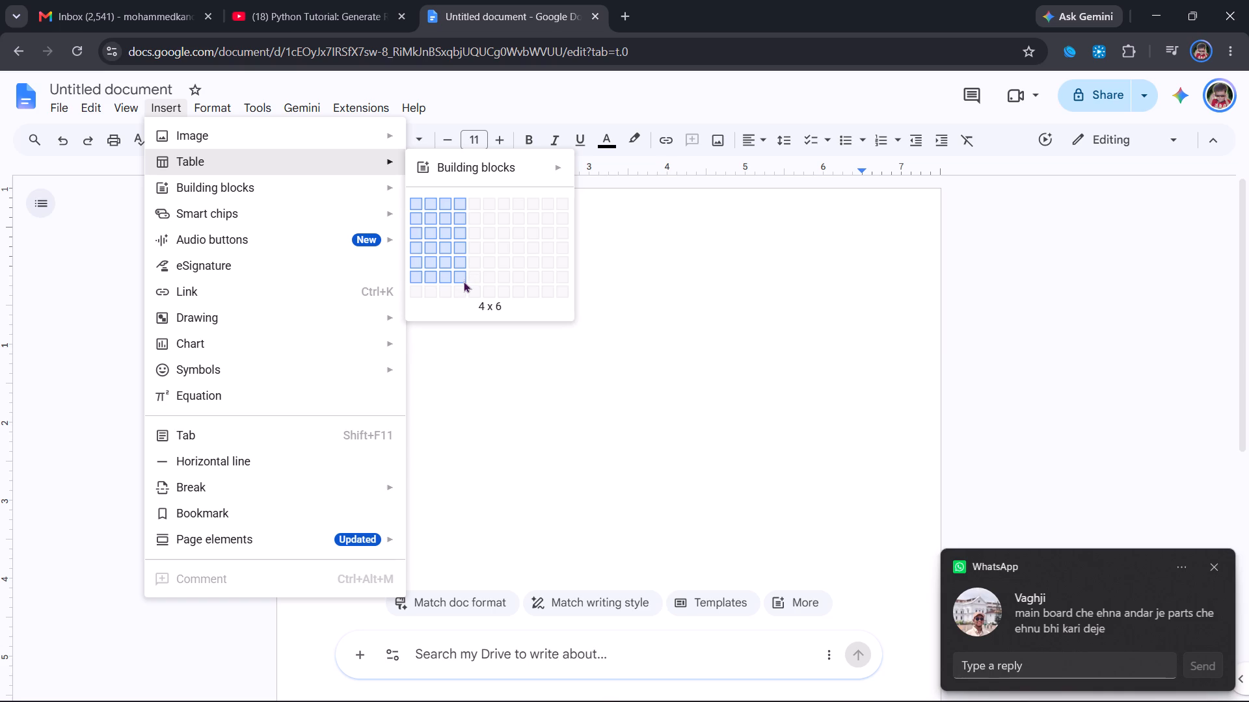
{"action": "left_click_drag", "start_coordinate": [464, 281], "coordinate": [465, 309]}
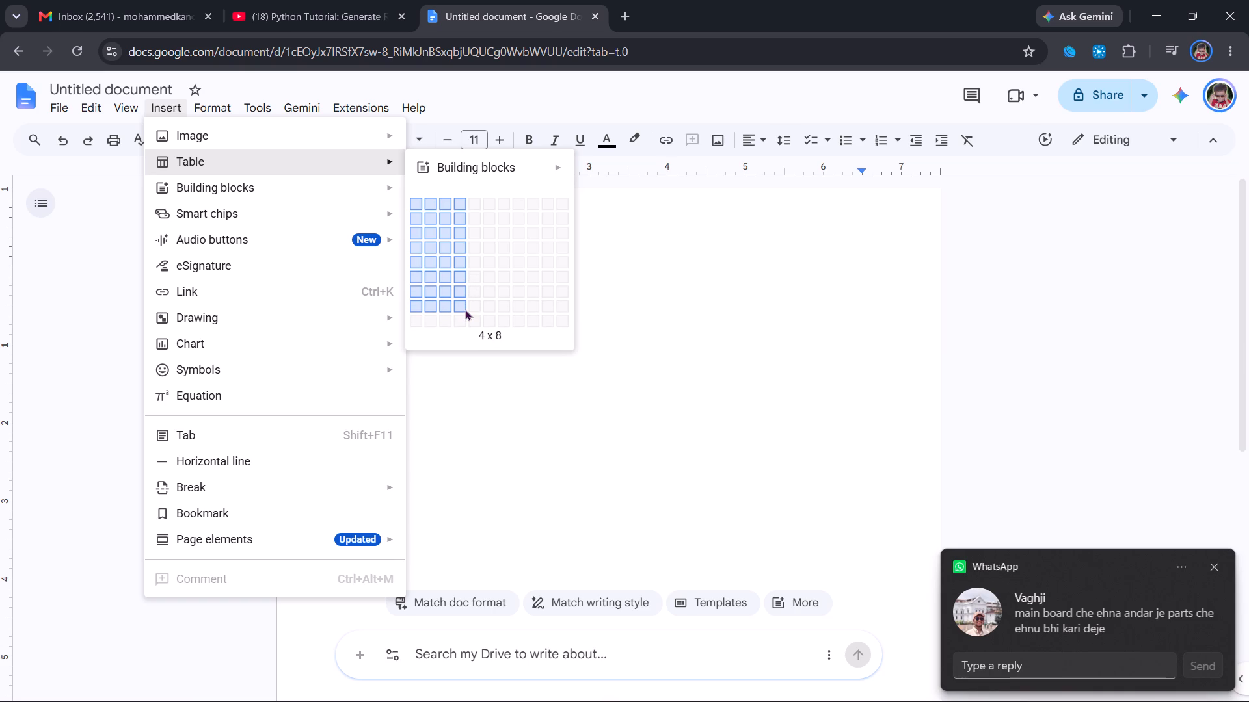
{"action": "left_click_drag", "start_coordinate": [465, 309], "coordinate": [468, 335]}
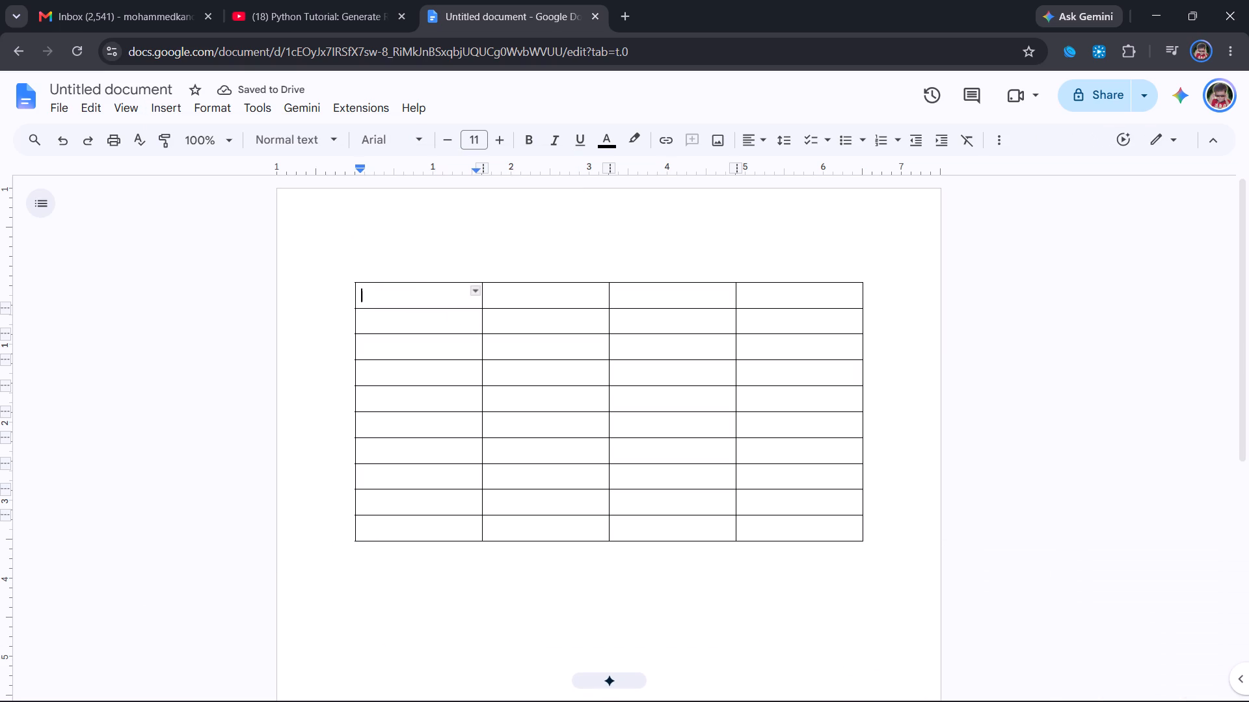
Enter the heading "Sr No." in the table's first cell and narrow the first column to fit it.
{"action": "key", "text": "shift+s"}
{"action": "key", "text": "shift+r"}
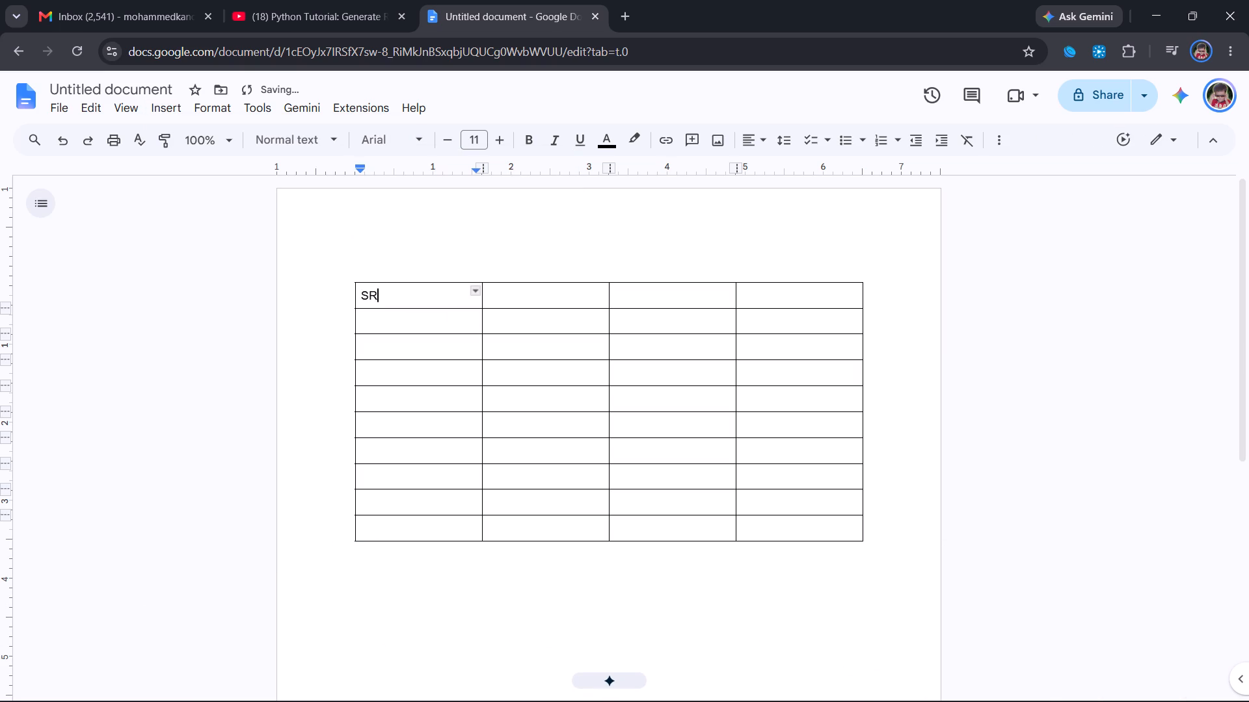
{"action": "key", "text": "BackSpace"}
{"action": "type", "text": "r"}
{"action": "key", "text": "space"}
{"action": "type", "text": "No."}
{"action": "left_click_drag", "start_coordinate": [481, 300], "coordinate": [400, 323]}
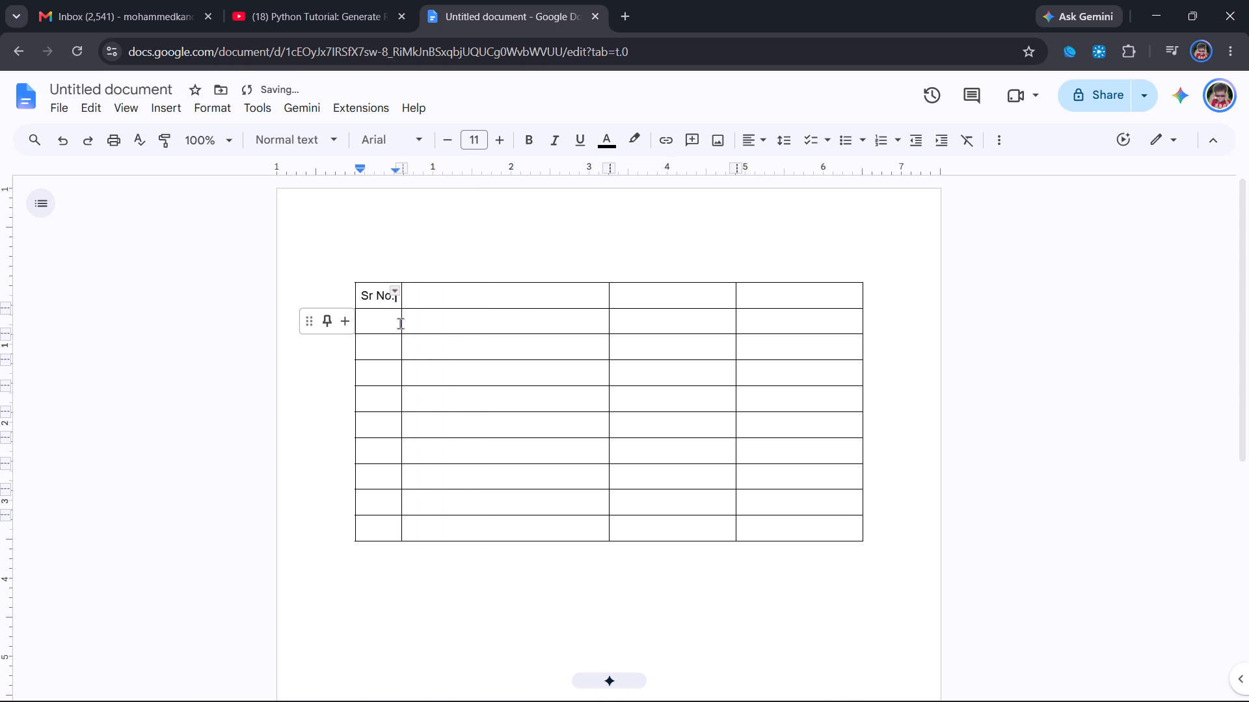
Number the rows below the "Sr No." heading from "1." to "9.", one number per cell.
{"action": "left_click", "coordinate": [392, 318]}
{"action": "key", "text": "1"}
{"action": "key", "text": "period"}
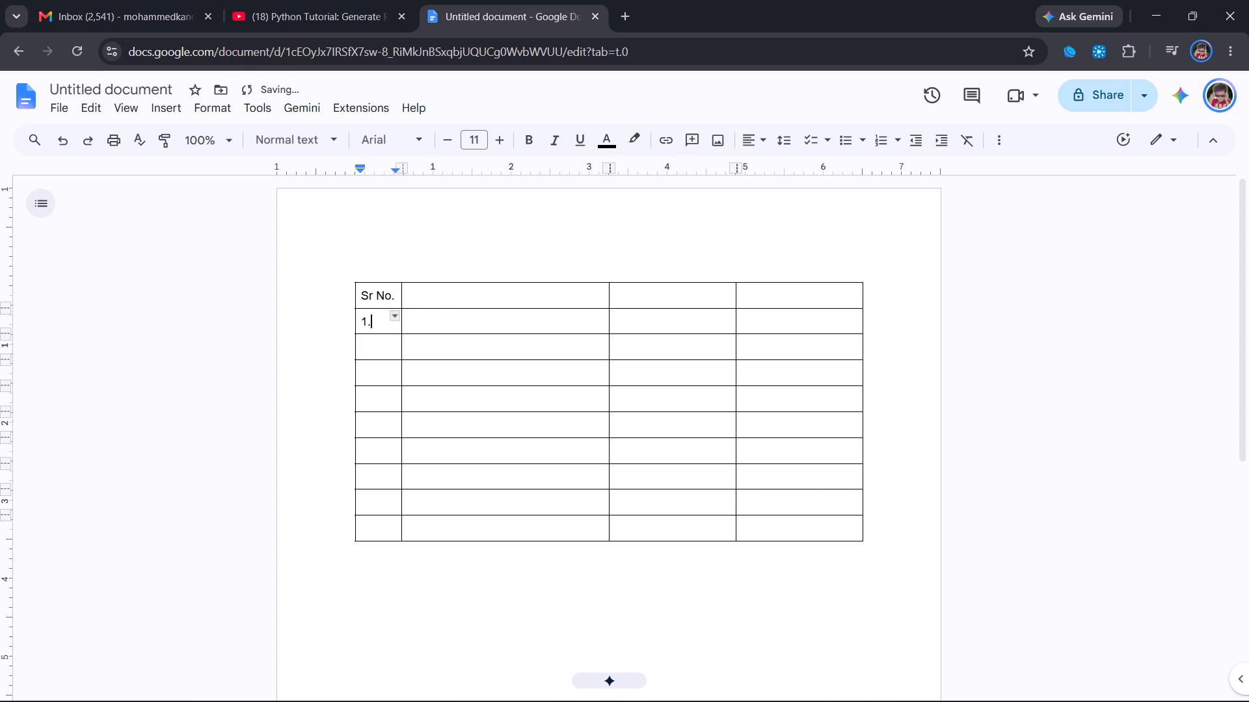
{"action": "key", "text": "Return"}
{"action": "key", "text": "BackSpace"}
{"action": "key", "text": "Down"}
{"action": "type", "text": "2."}
{"action": "key", "text": "Down"}
{"action": "type", "text": "3."}
{"action": "key", "text": "Down"}
{"action": "type", "text": "4."}
{"action": "key", "text": "Down"}
{"action": "type", "text": "5."}
{"action": "key", "text": "Down"}
{"action": "type", "text": "6."}
{"action": "key", "text": "Down"}
{"action": "type", "text": "7."}
{"action": "key", "text": "Down"}
{"action": "type", "text": "8."}
{"action": "key", "text": "Down"}
{"action": "type", "text": "9."}
{"action": "key", "text": "Down"}
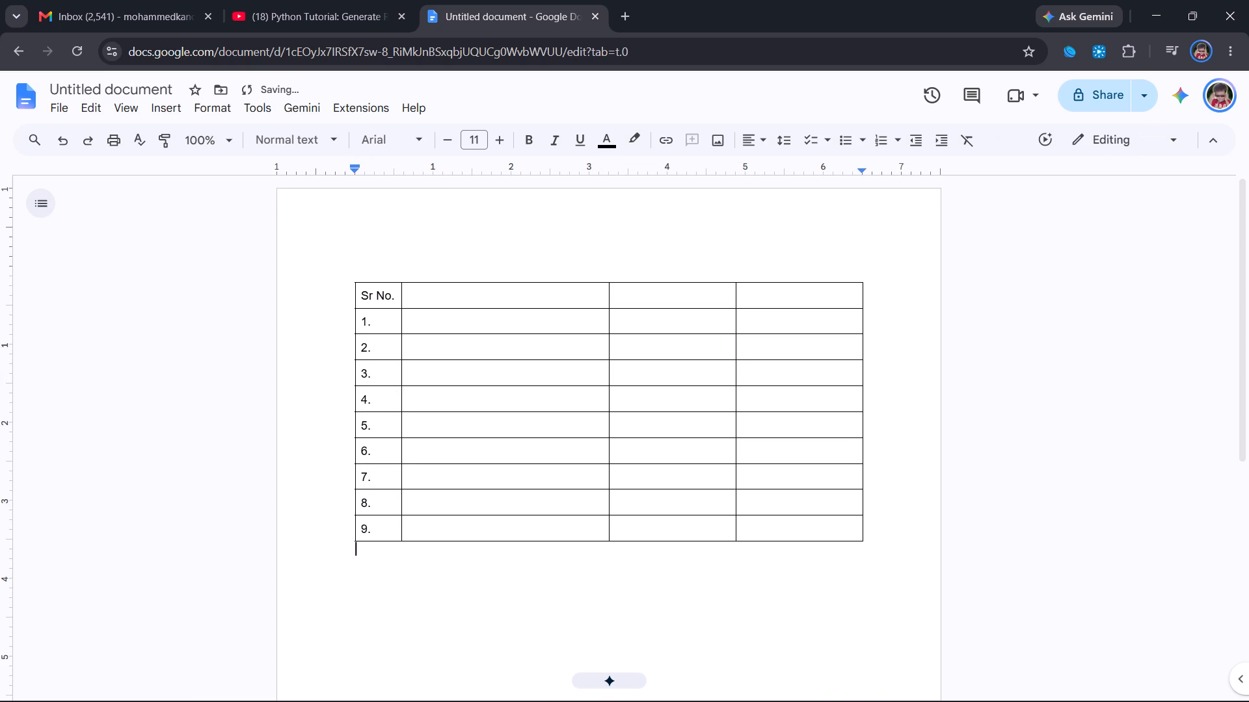
Insert a row below row 9 of the table and number it "10.".
{"action": "right_click", "coordinate": [443, 540]}
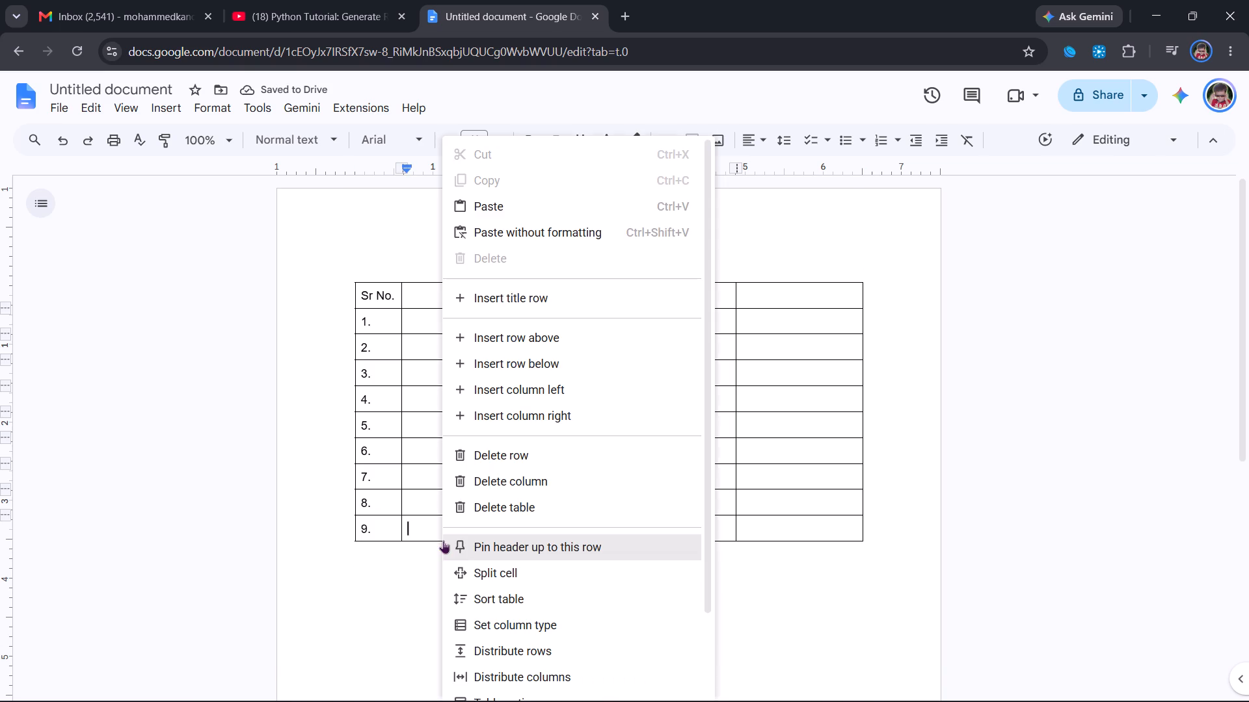
{"action": "left_click", "coordinate": [533, 354]}
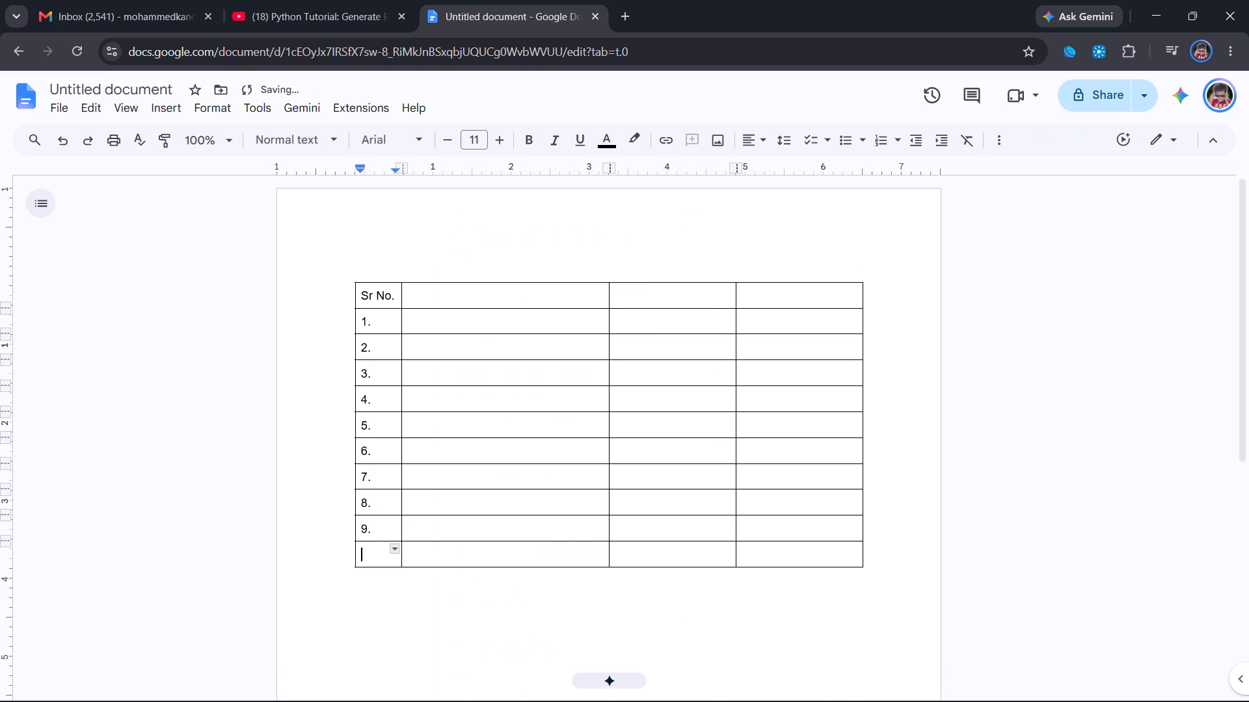
{"action": "type", "text": "10."}
Enter "Name Of Component" as the heading of the table's second column.
{"action": "left_click", "coordinate": [409, 296]}
{"action": "type", "text": "name"}
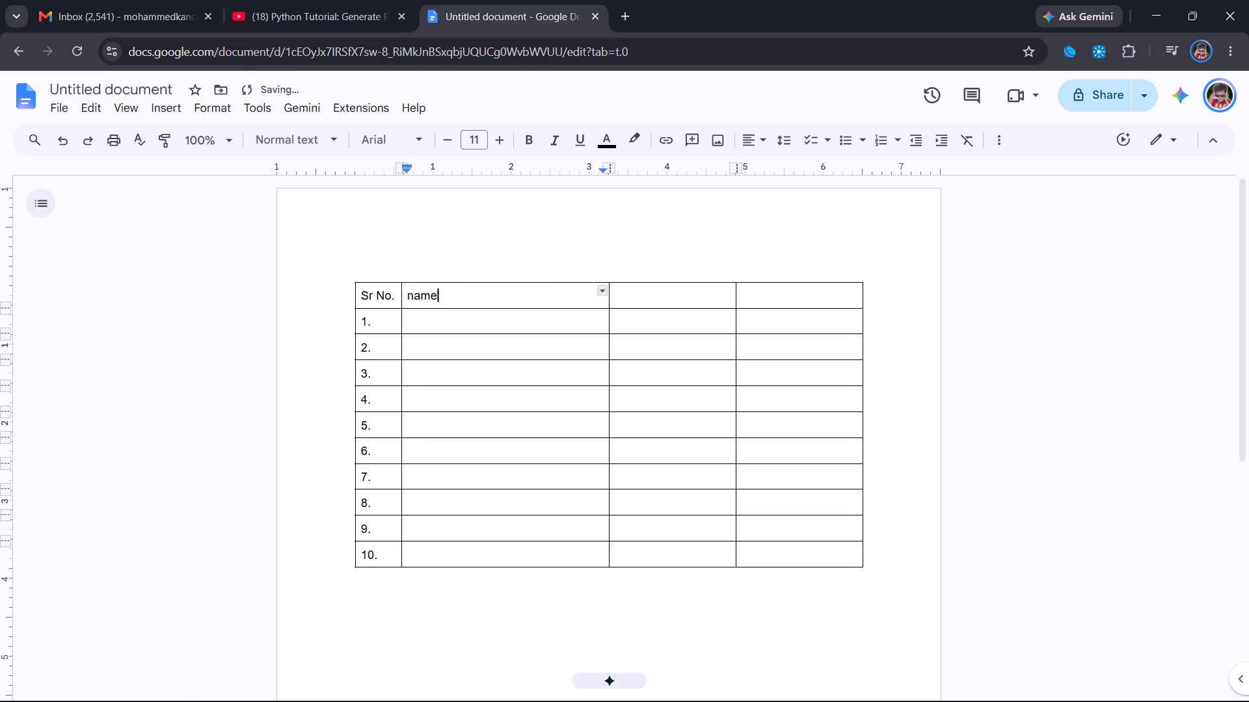
{"action": "key", "text": "space"}
{"action": "type", "text": "Of I"}
{"action": "type", "text": "tem"}
{"action": "key", "text": "BackSpace"}
{"action": "key", "text": "BackSpace"}
{"action": "key", "text": "BackSpace"}
{"action": "key", "text": "BackSpace"}
{"action": "type", "text": "Componene"}
{"action": "key", "text": "BackSpace"}
{"action": "key", "text": "t"}
Enter "Use" as the third column's heading and "Photo" as the fourth column's heading.
{"action": "left_click", "coordinate": [665, 288]}
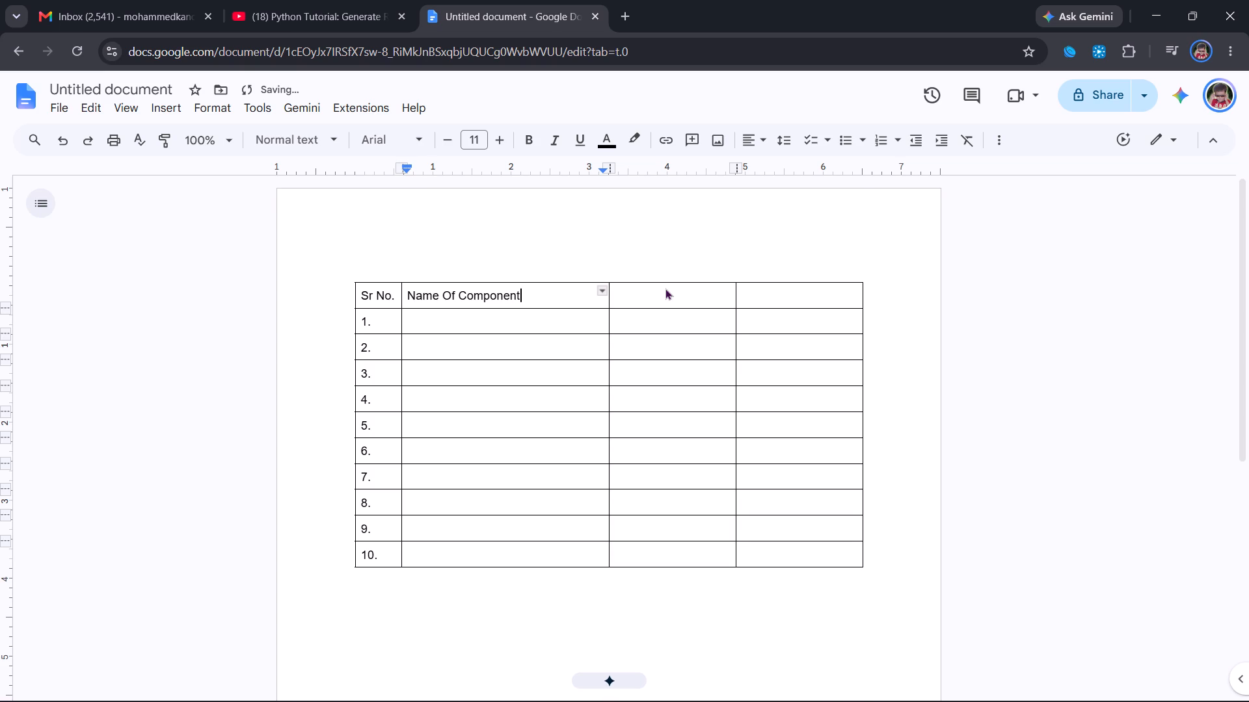
{"action": "left_click", "coordinate": [660, 294]}
{"action": "type", "text": "Use"}
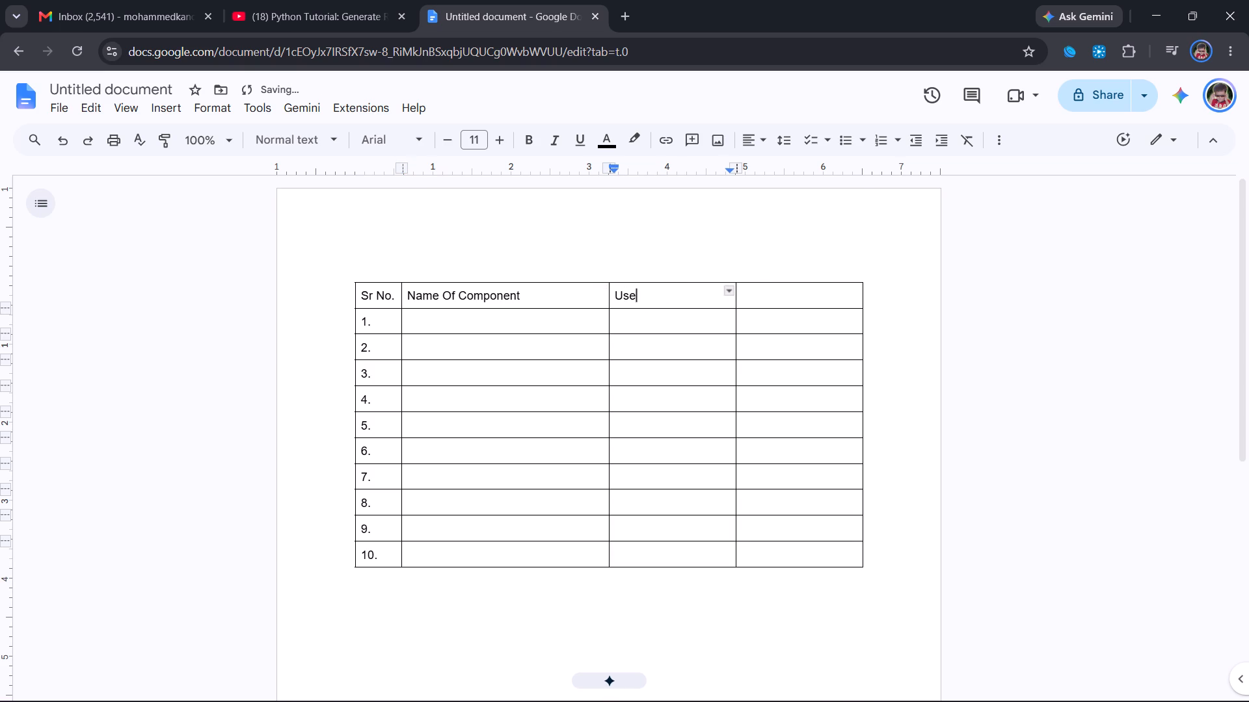
{"action": "left_click", "coordinate": [785, 299]}
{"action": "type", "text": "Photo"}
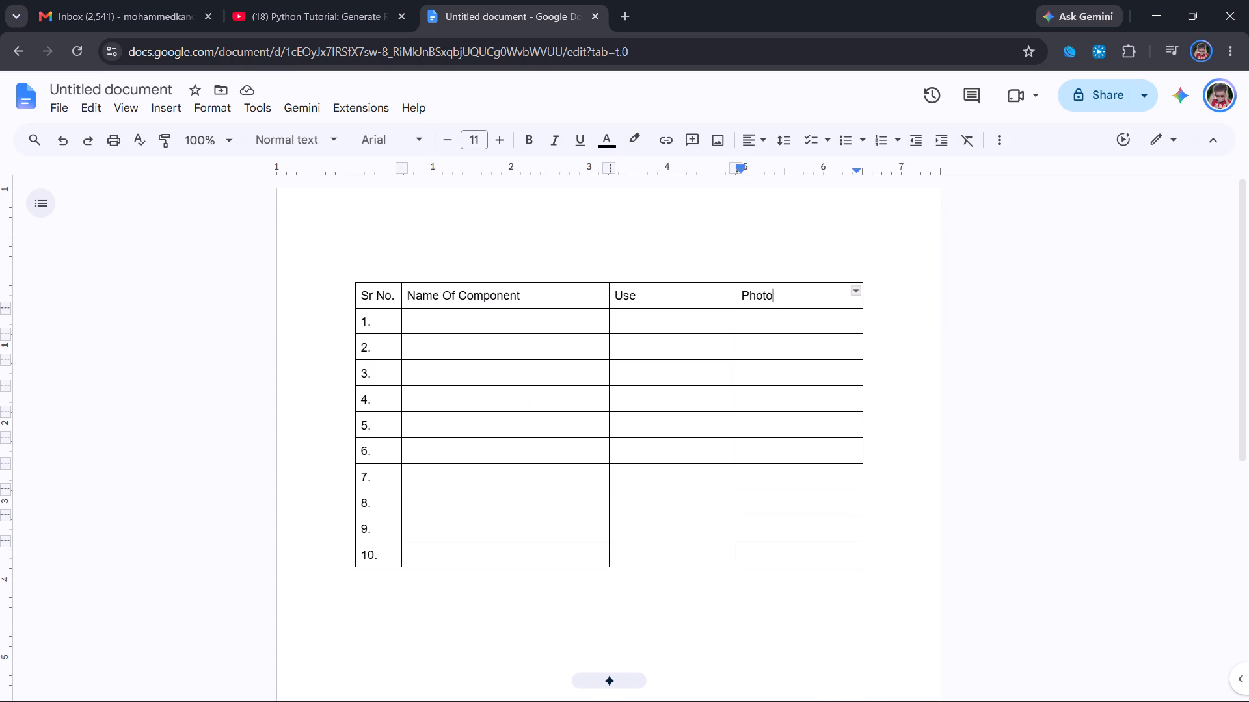
Narrow the "Name Of Component" column to slightly wider than its heading, with its border with "Use" at about 2.5 on the ruler.
{"action": "left_click_drag", "start_coordinate": [608, 299], "coordinate": [531, 320]}
{"action": "left_click_drag", "start_coordinate": [531, 320], "coordinate": [531, 320]}
{"action": "left_click_drag", "start_coordinate": [530, 302], "coordinate": [536, 302]}
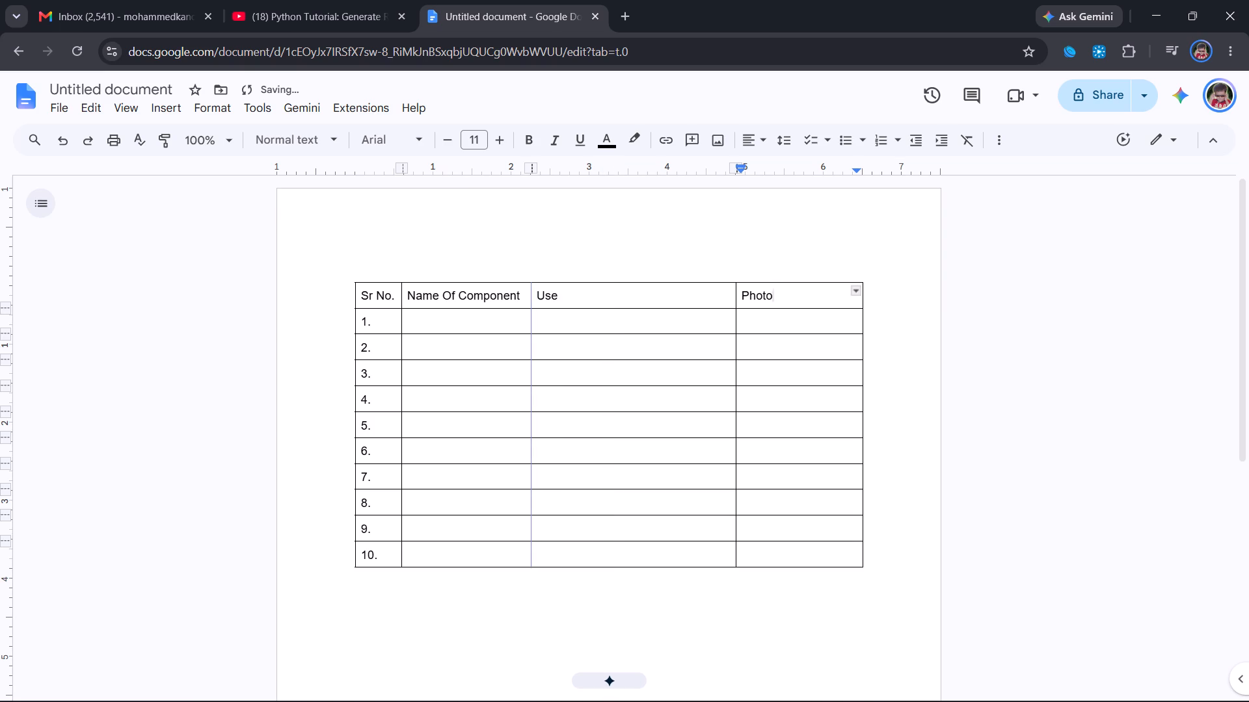
{"action": "left_click_drag", "start_coordinate": [536, 302], "coordinate": [552, 302]}
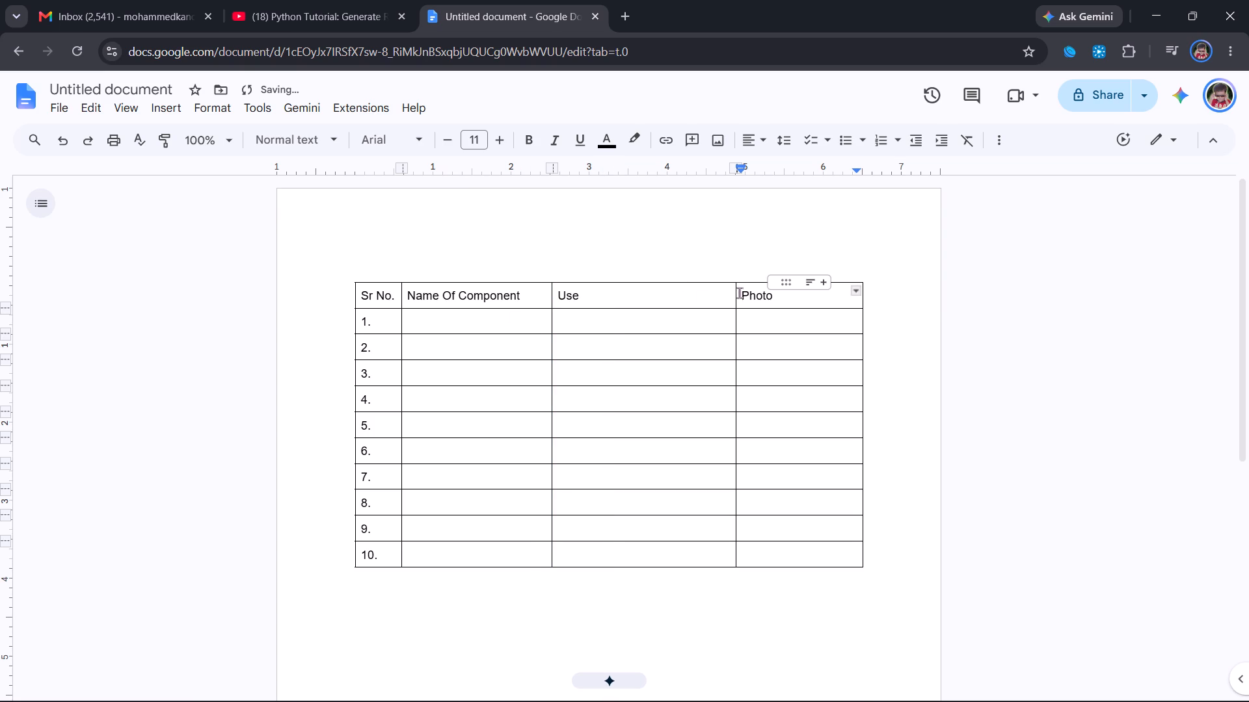
Widen the "Photo" column slightly by moving its border with "Use" to about 4.75 on the ruler.
{"action": "left_click_drag", "start_coordinate": [736, 293], "coordinate": [729, 298]}
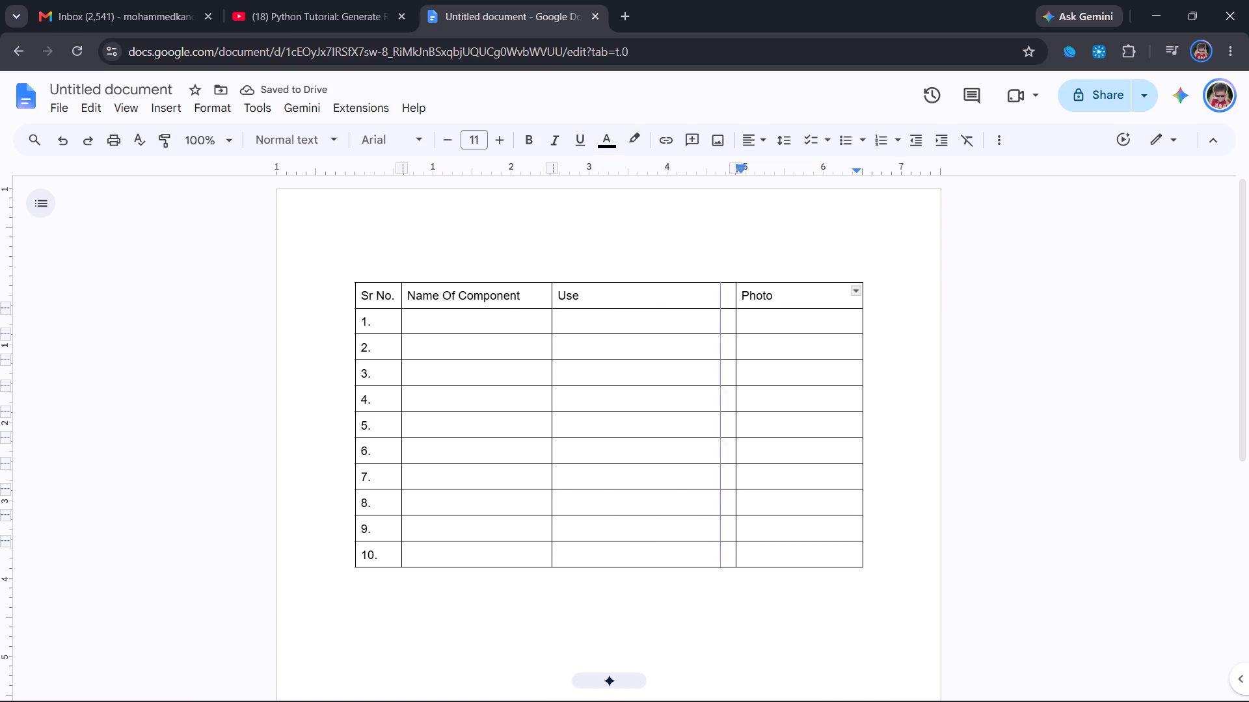
{"action": "left_click_drag", "start_coordinate": [729, 298], "coordinate": [724, 300]}
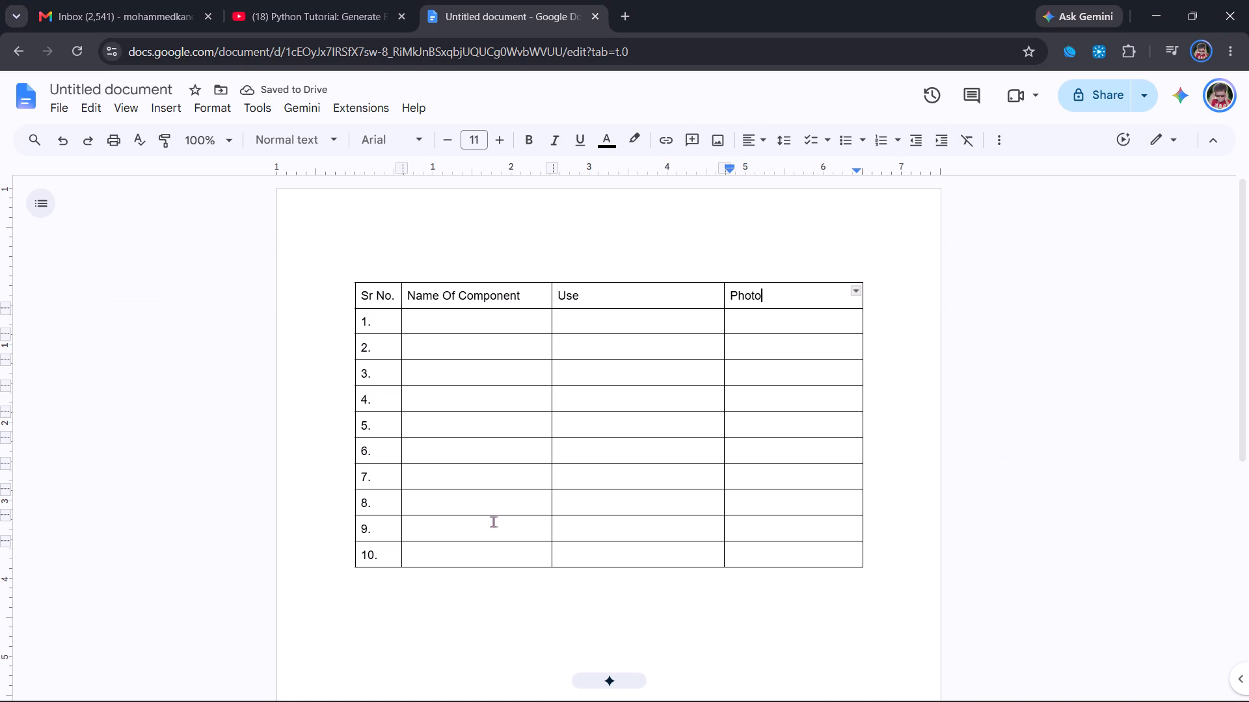
Place the text cursor in the "Name Of Component" cell of row 1.
{"action": "left_click", "coordinate": [456, 321]}
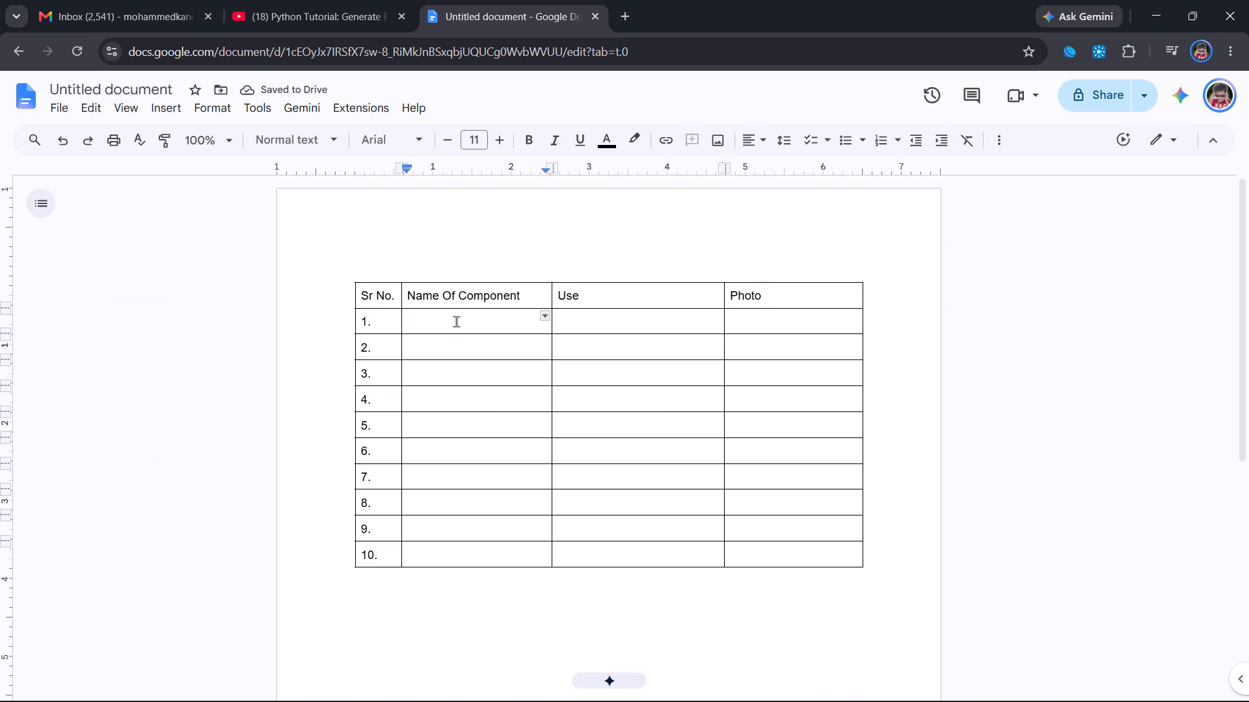
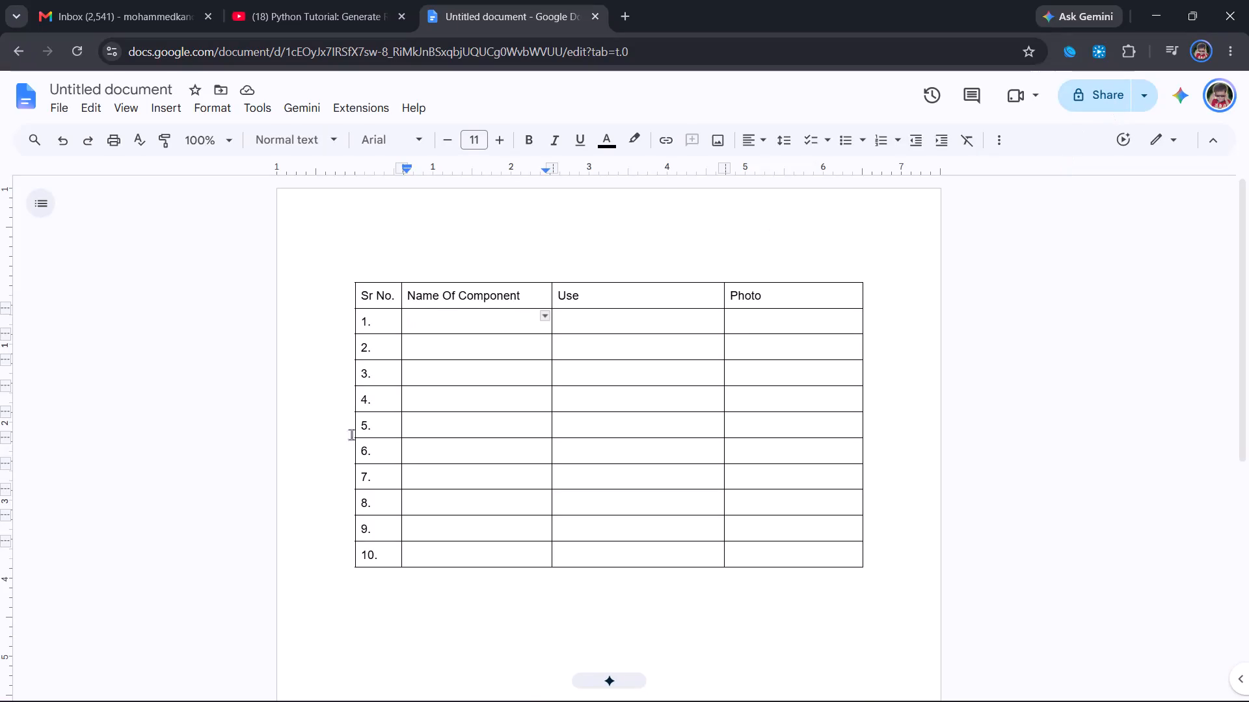
Insert a new empty row below row 10 at the end of the component table.
{"action": "right_click", "coordinate": [386, 565]}
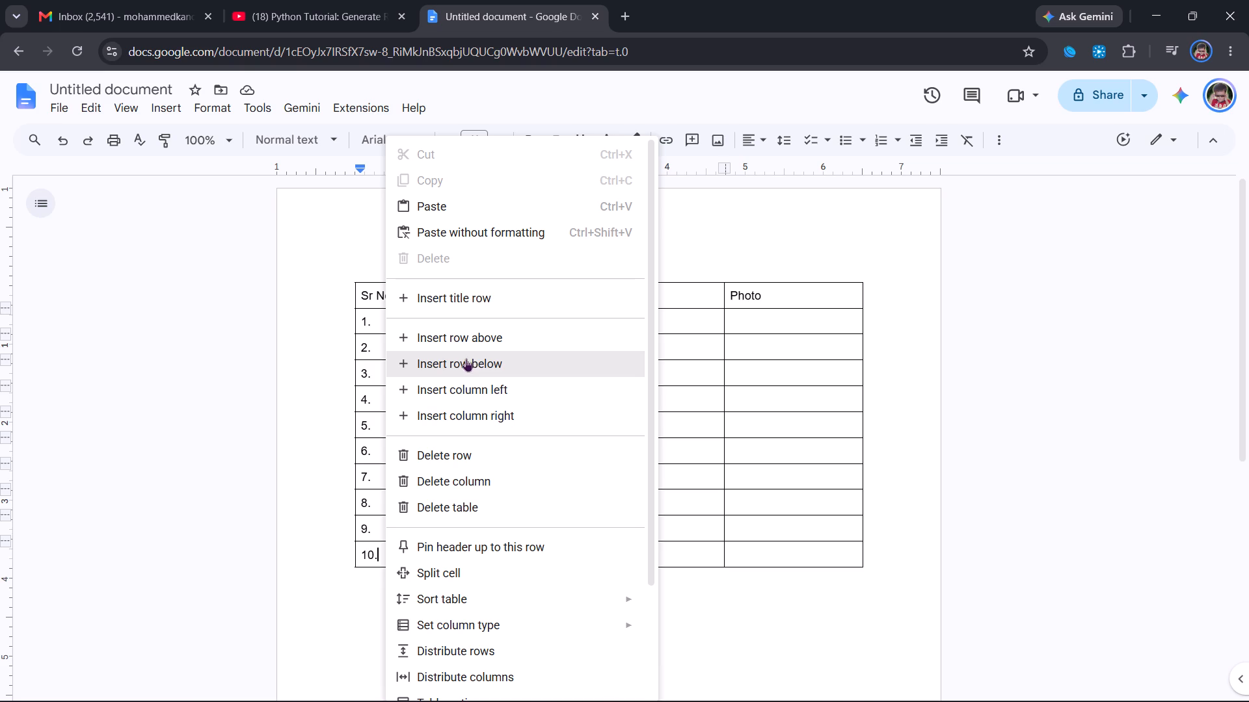
{"action": "left_click", "coordinate": [470, 367]}
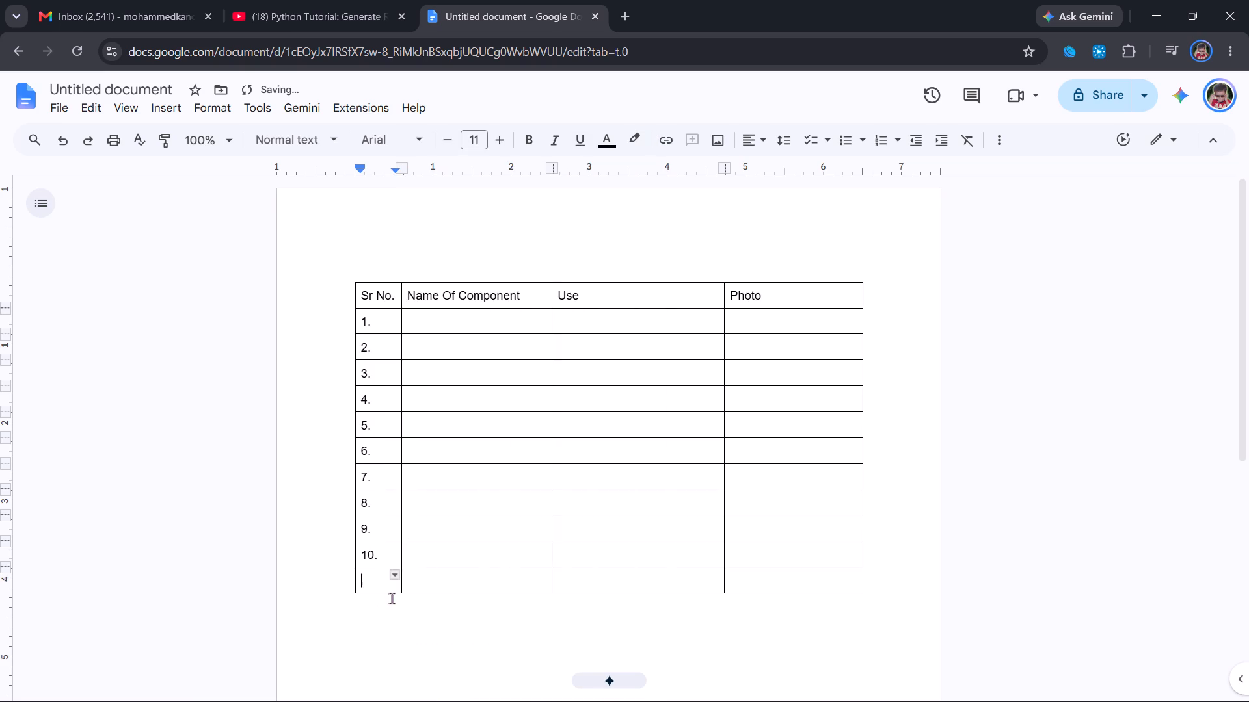
Number the empty last row of the table "11." in the "Sr No." column.
{"action": "type", "text": "11."}
Insert a row below row 11 of the table and number it "12.".
{"action": "key", "text": "ctrl+Down"}
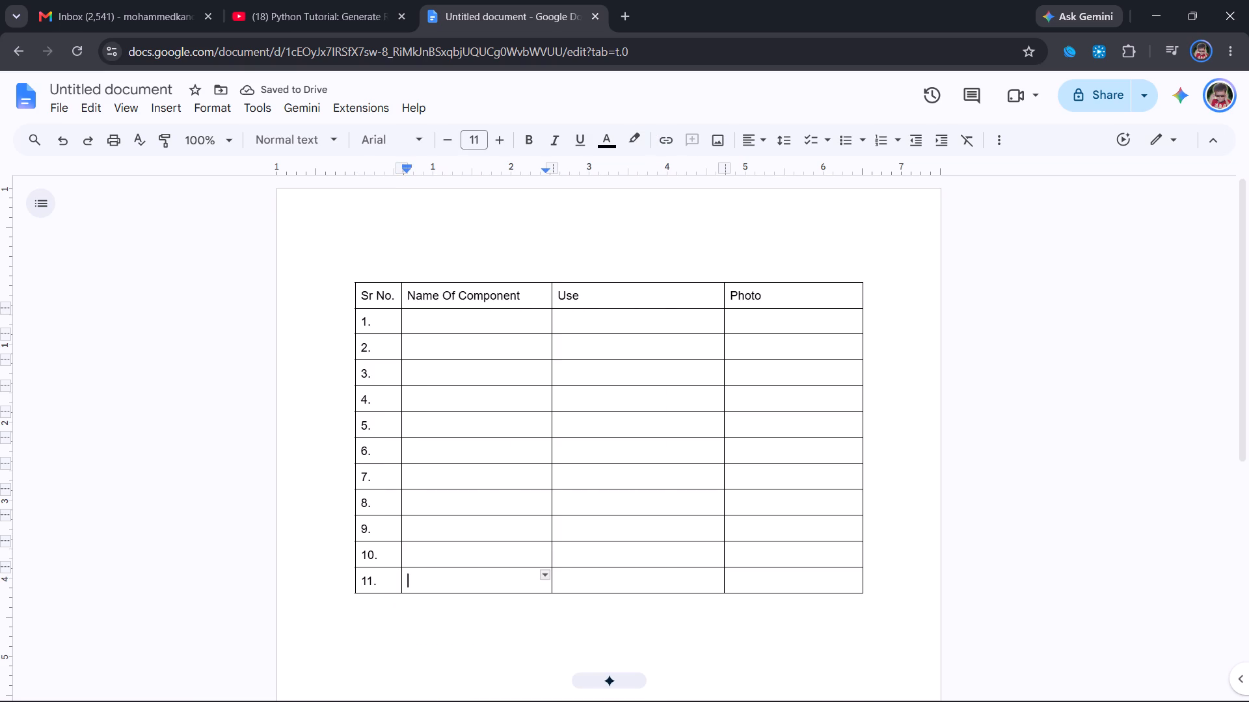
{"action": "key", "text": "ctrl+Down"}
{"action": "key", "text": "ctrl+Left"}
{"action": "key", "text": "ctrl+Left"}
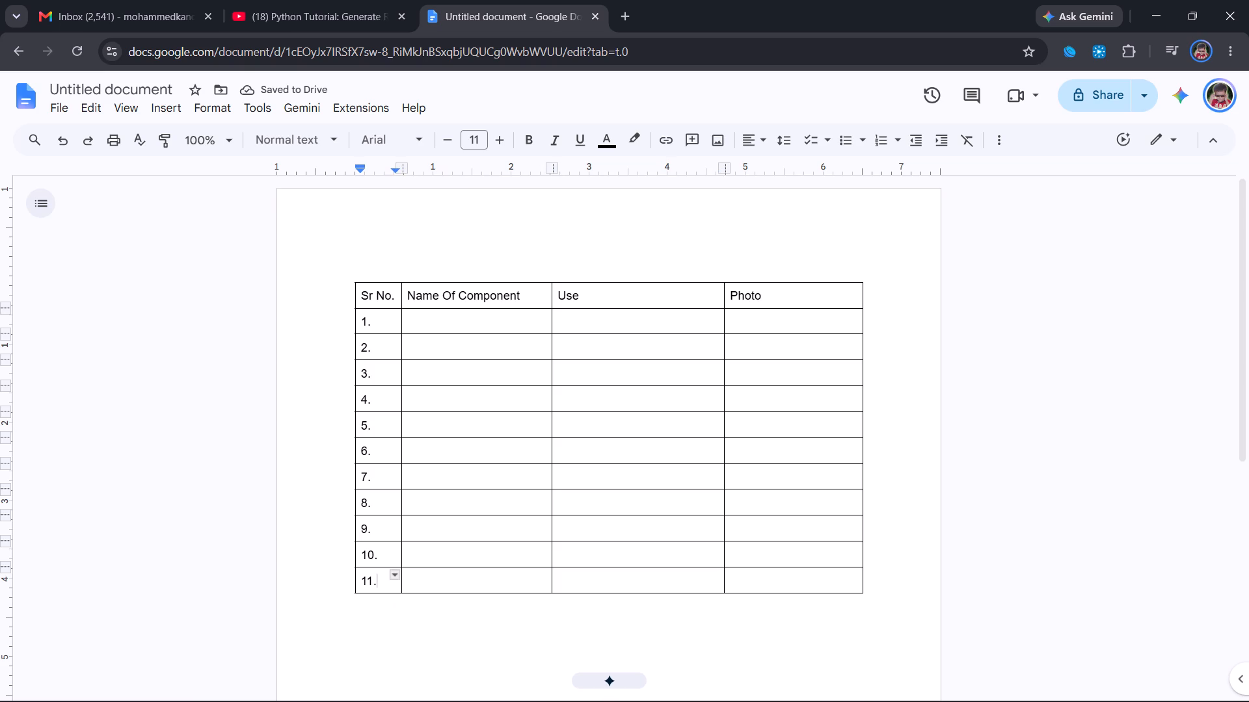
{"action": "key", "text": "shift+Down"}
{"action": "key", "text": "Down"}
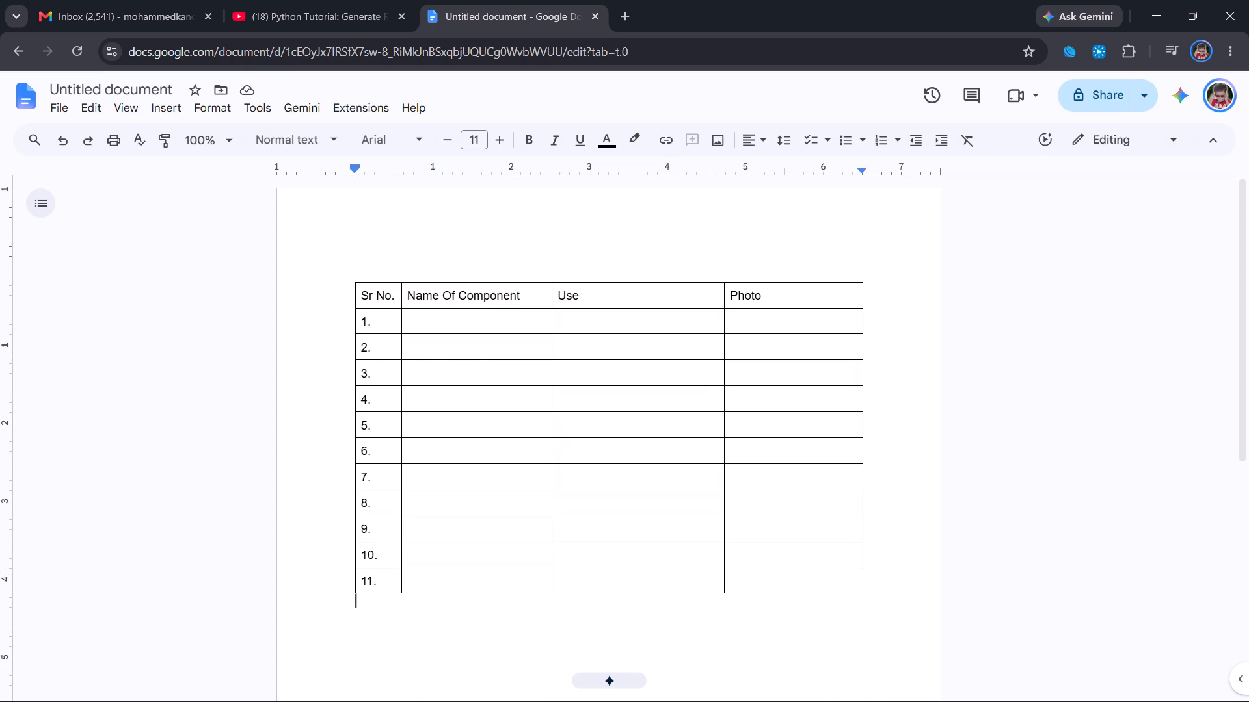
{"action": "right_click", "coordinate": [393, 593]}
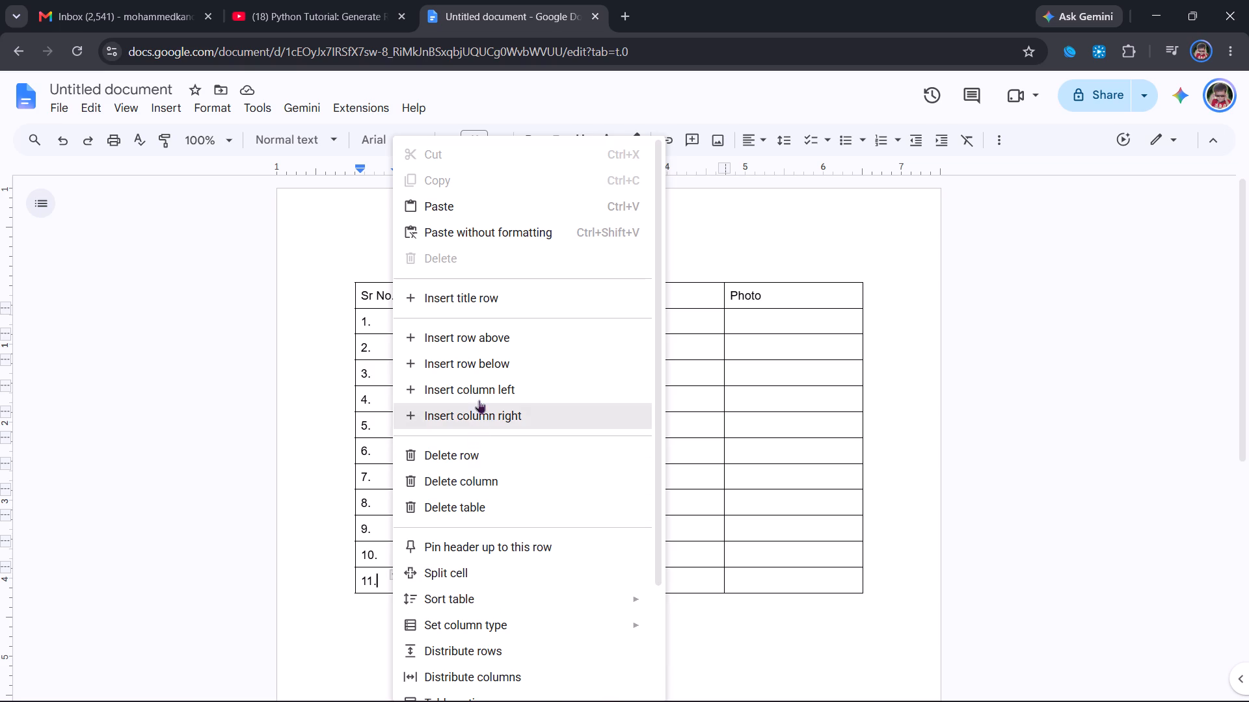
{"action": "left_click", "coordinate": [488, 363]}
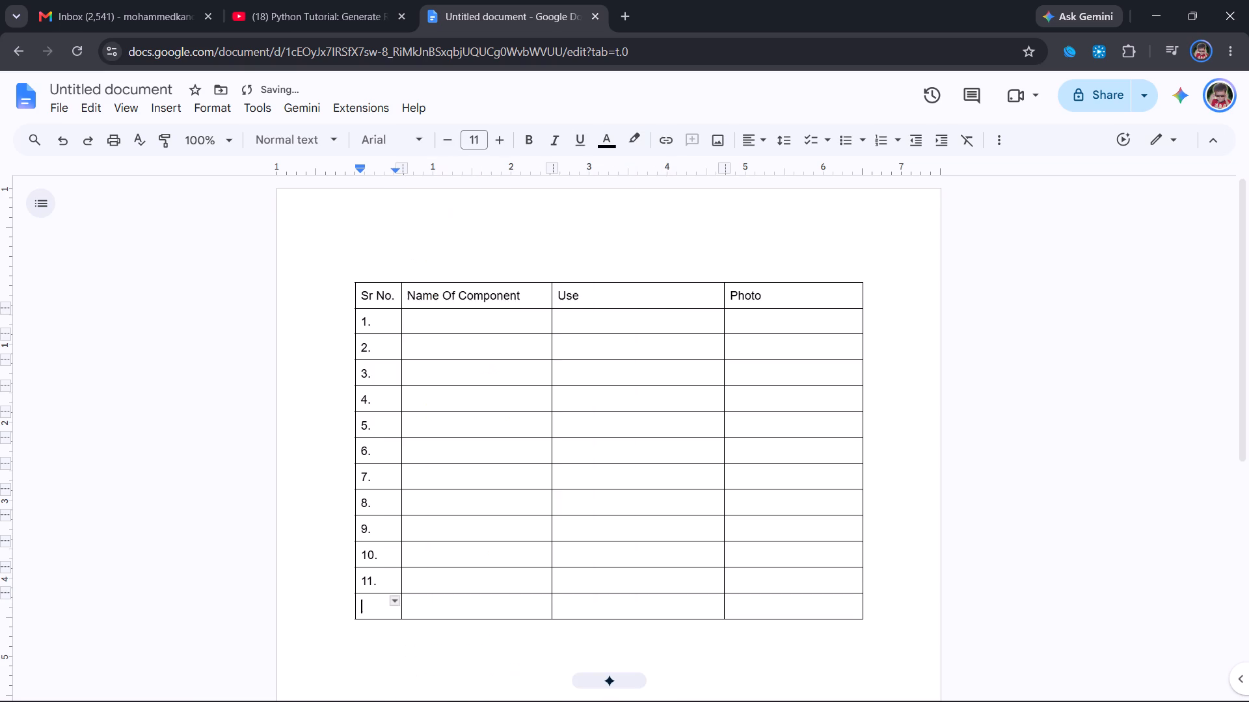
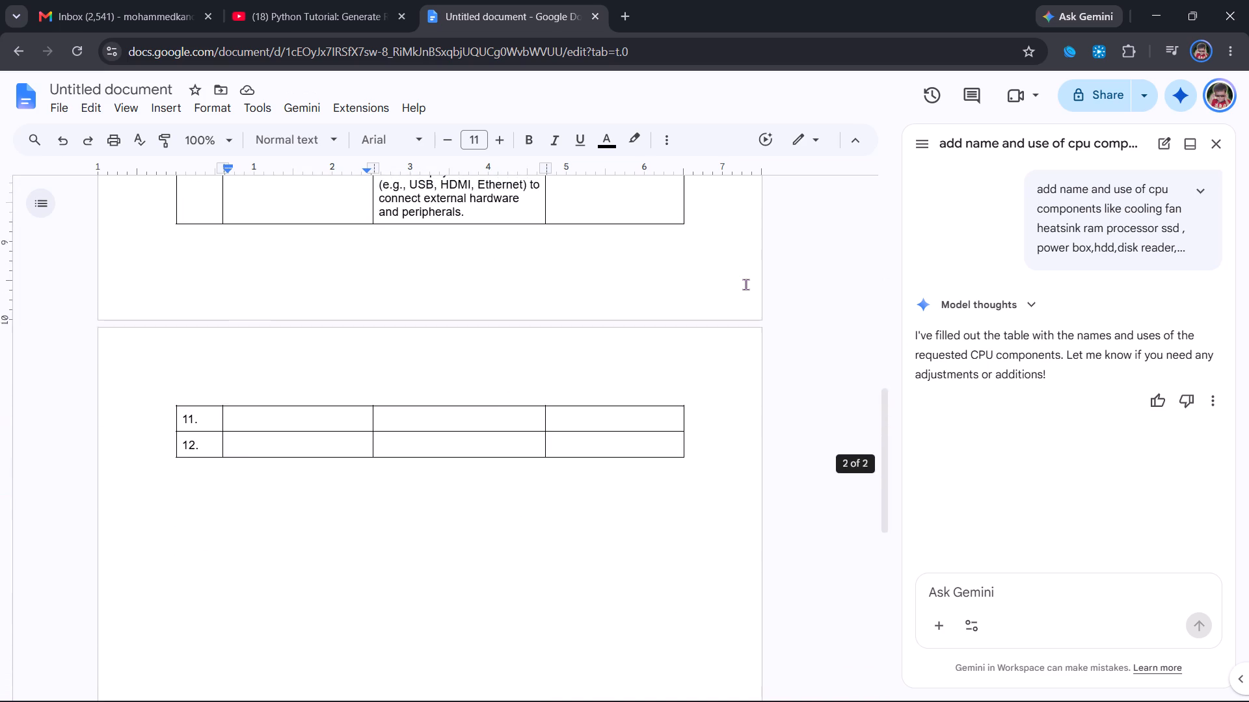
Review the component names and uses across all rows of the table, including the empty rows on the second page.
{"action": "scroll", "coordinate": [745, 284], "scroll_direction": "up", "scroll_amount": 3}
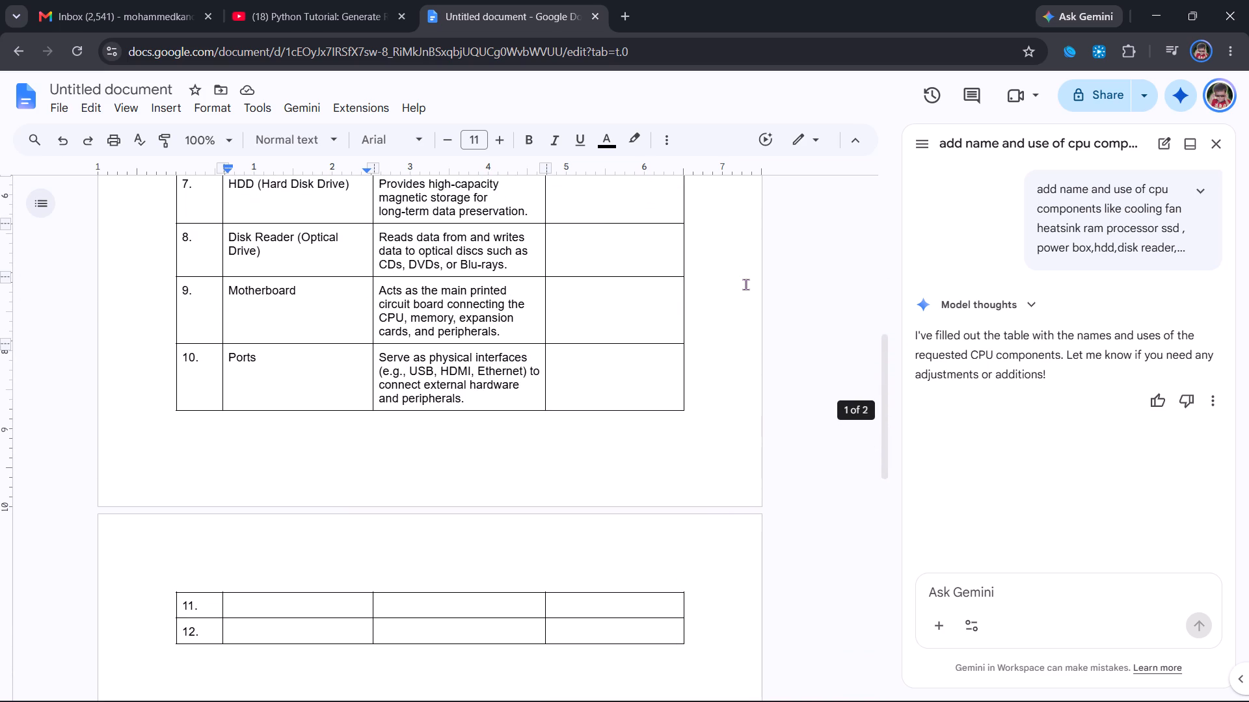
{"action": "scroll", "coordinate": [745, 284], "scroll_direction": "up", "scroll_amount": 2}
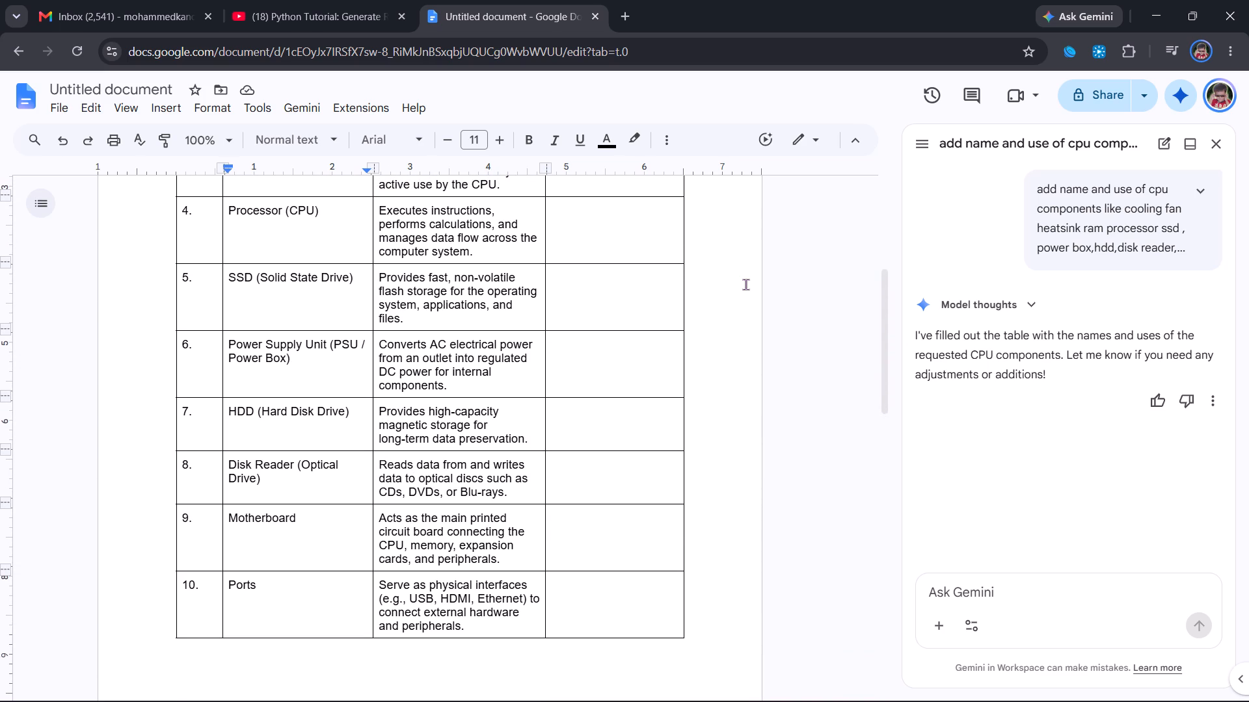
{"action": "scroll", "coordinate": [745, 284], "scroll_direction": "up", "scroll_amount": 3}
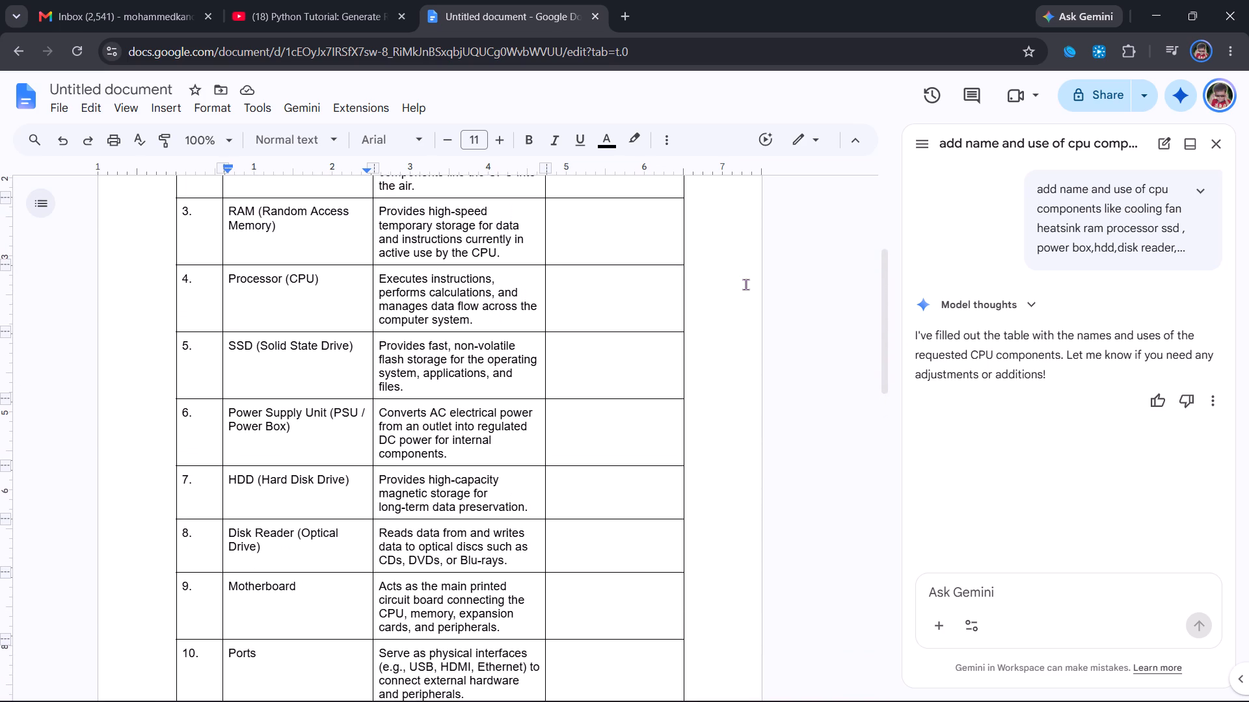
{"action": "scroll", "coordinate": [745, 284], "scroll_direction": "up", "scroll_amount": 1}
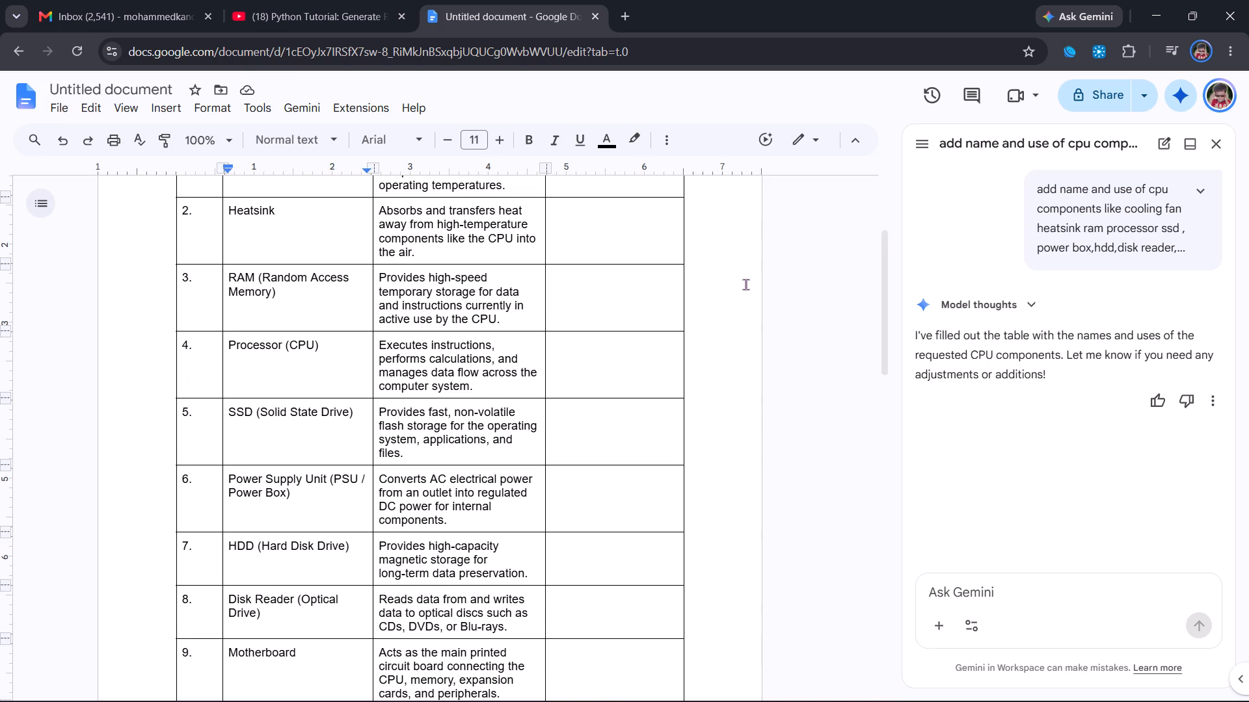
{"action": "scroll", "coordinate": [745, 284], "scroll_direction": "left", "scroll_amount": 1}
{"action": "scroll", "coordinate": [745, 284], "scroll_direction": "down", "scroll_amount": 1}
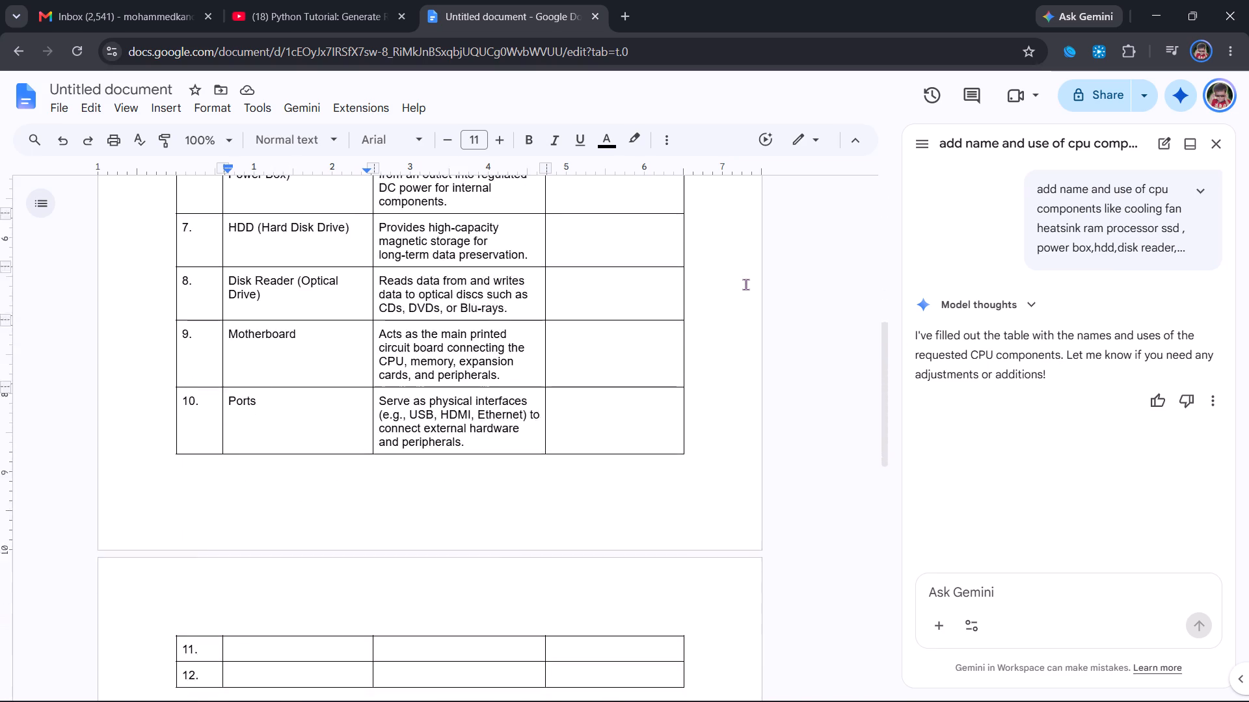
{"action": "scroll", "coordinate": [745, 284], "scroll_direction": "down", "scroll_amount": 1}
{"action": "scroll", "coordinate": [745, 284], "scroll_direction": "up", "scroll_amount": 4}
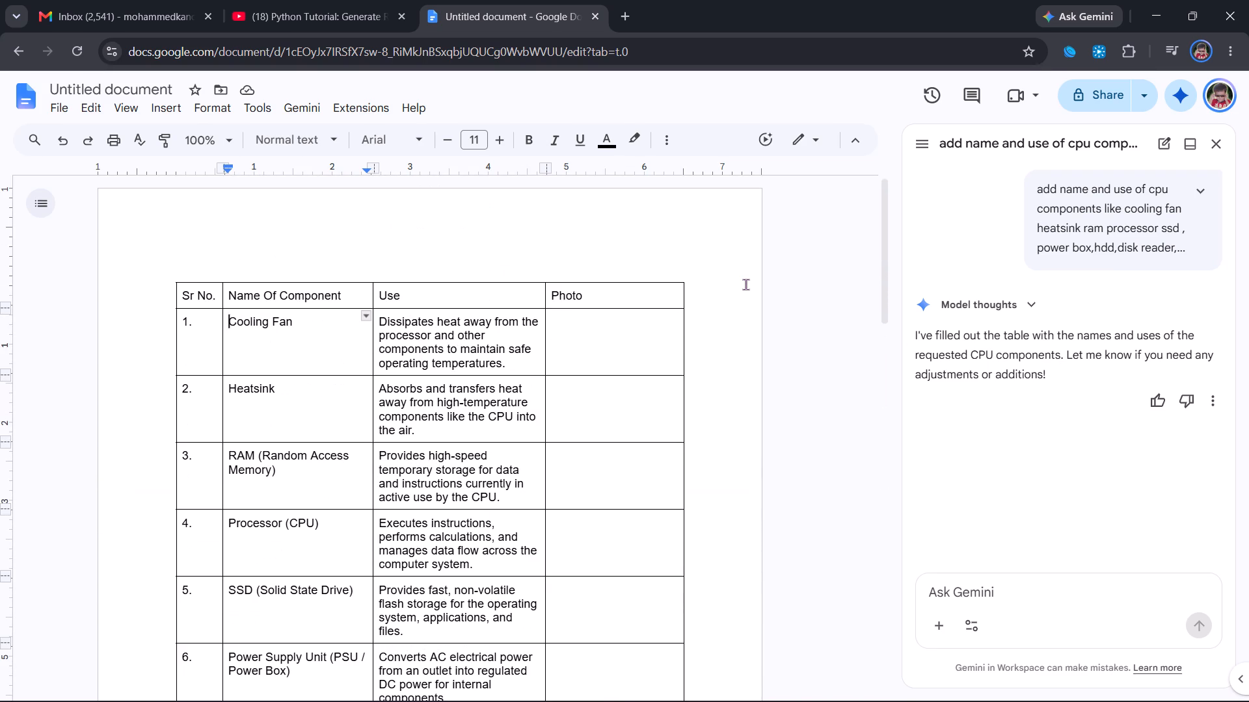
Close the Gemini side panel.
{"action": "left_click", "coordinate": [1223, 139]}
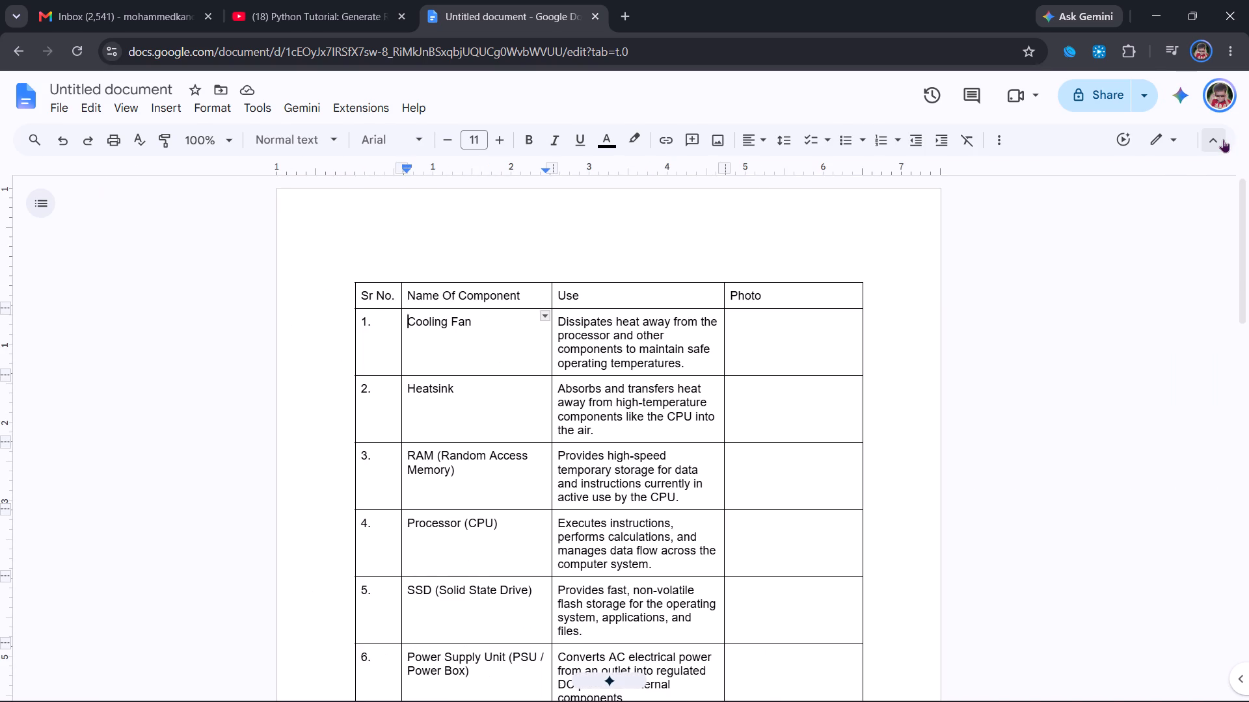
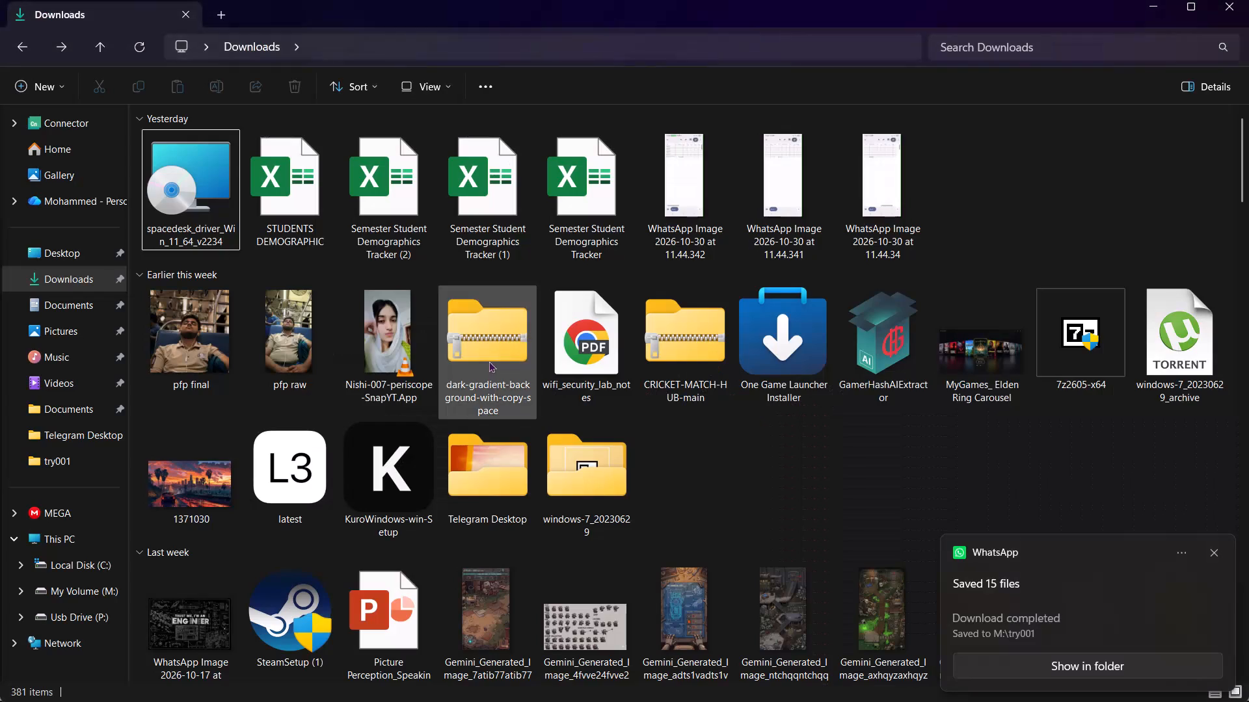
Open the try001 folder in File Explorer and enlarge its file view so the photos show as thumbnails.
{"action": "left_click", "coordinate": [68, 456]}
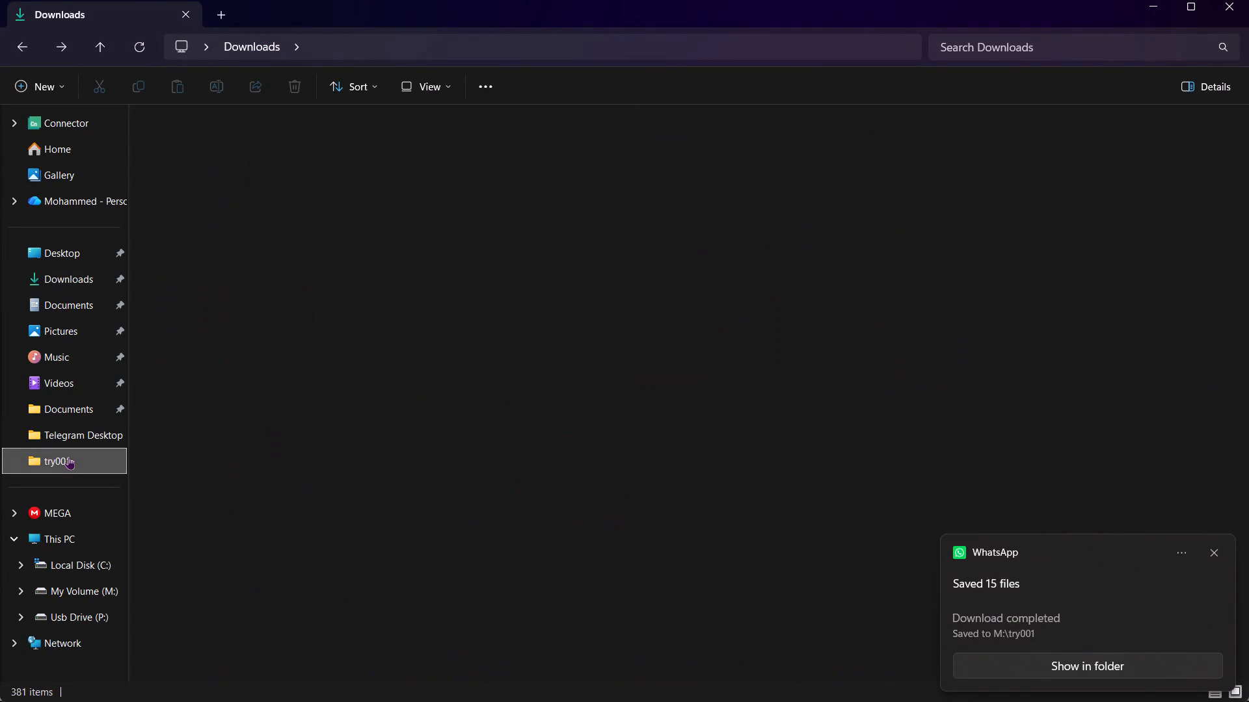
{"action": "scroll", "coordinate": [514, 293], "scroll_direction": "down", "scroll_amount": 5}
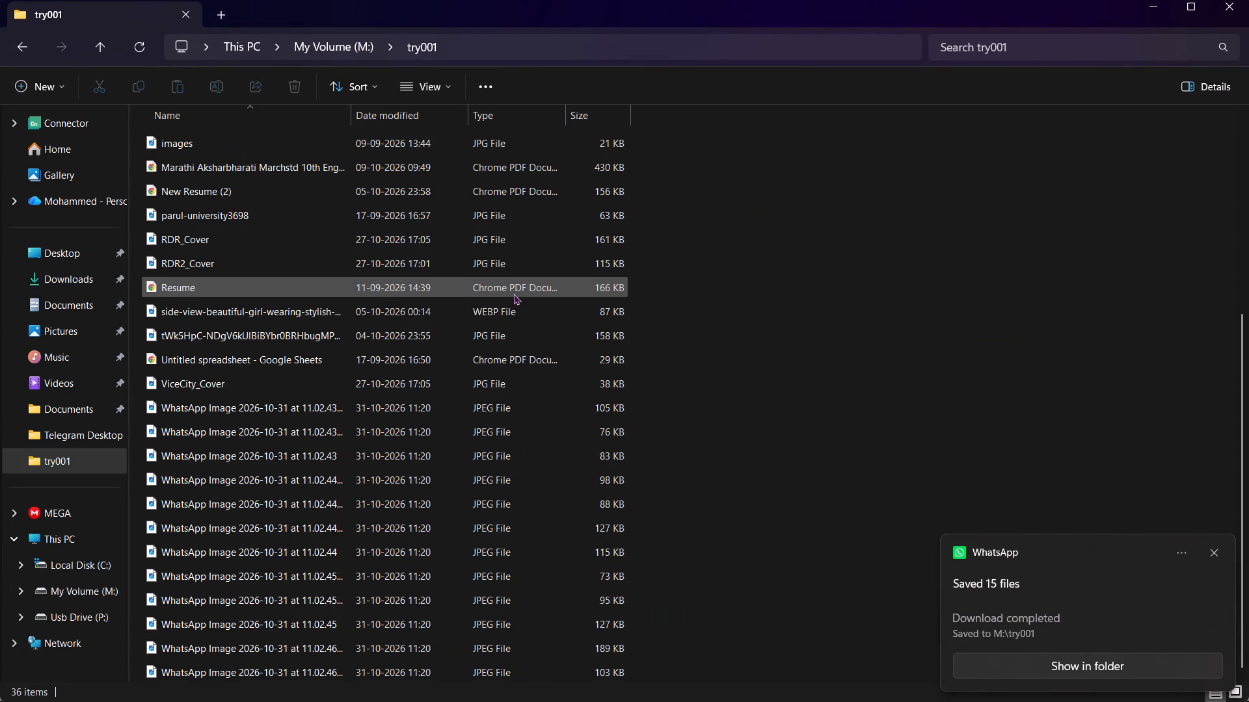
{"action": "scroll", "coordinate": [514, 293], "scroll_direction": "up", "scroll_amount": 10}
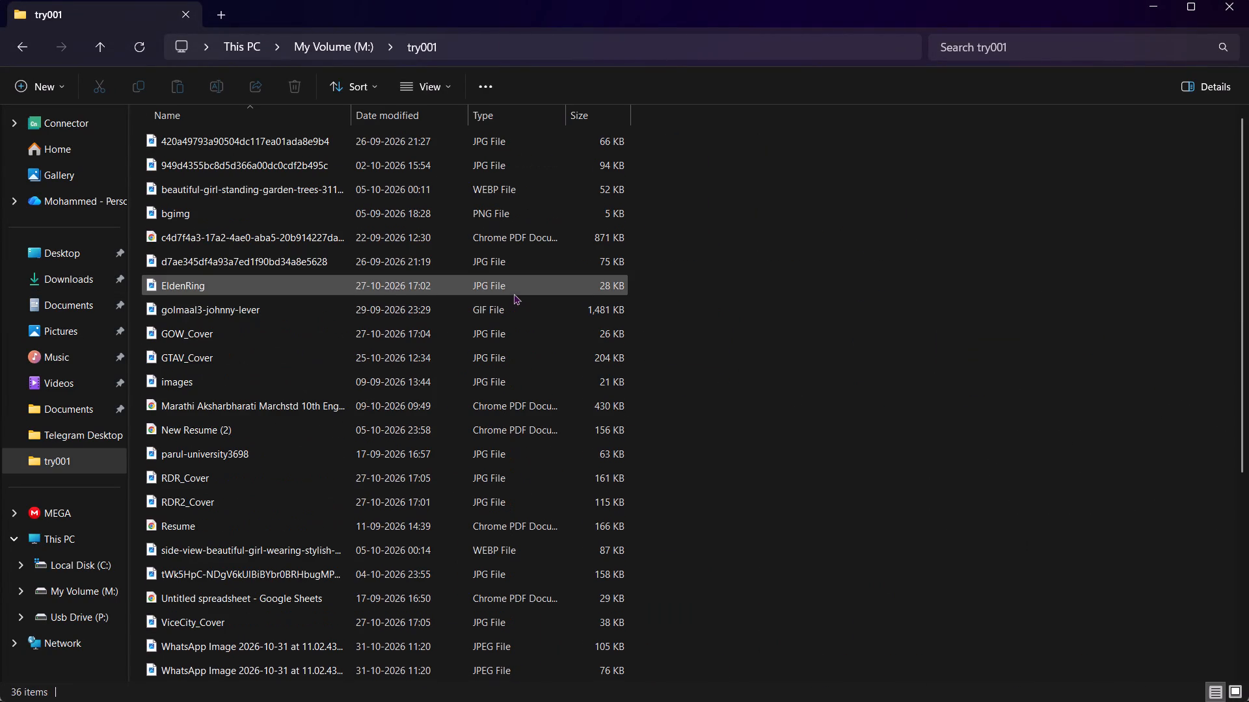
{"action": "scroll", "coordinate": [514, 293], "scroll_direction": "up", "scroll_amount": 6, "text": "ctrl"}
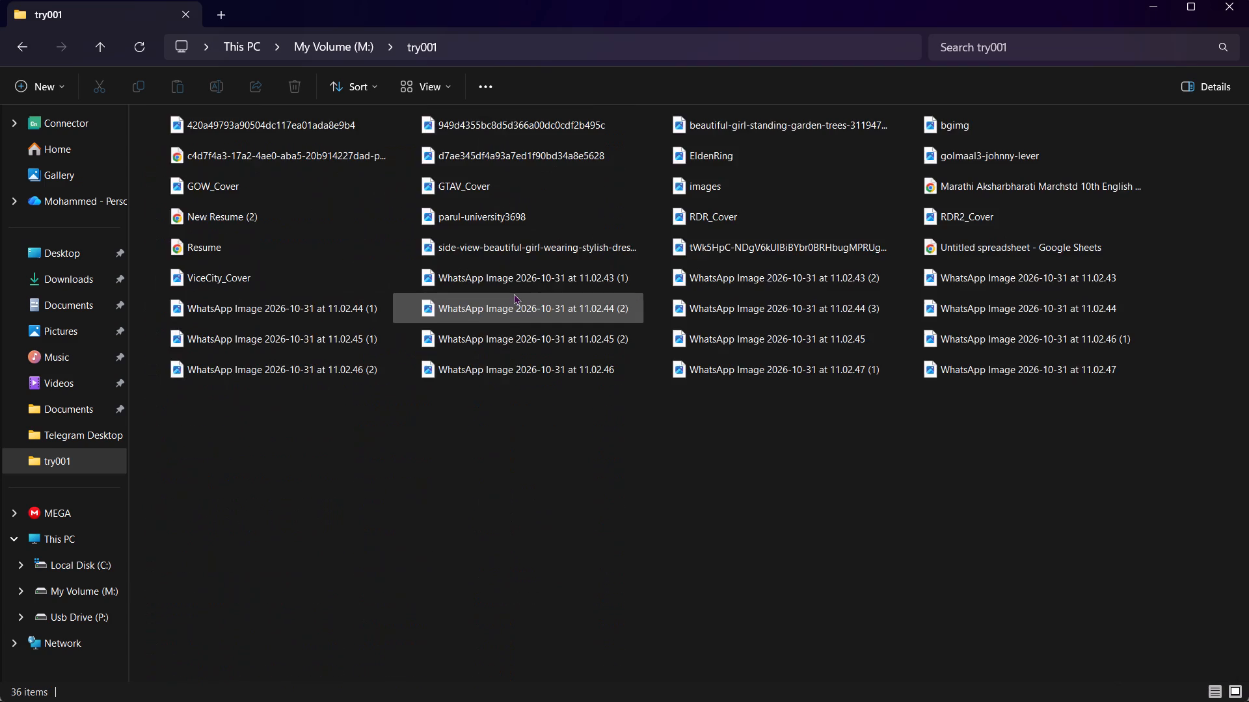
{"action": "scroll", "coordinate": [514, 293], "scroll_direction": "up", "scroll_amount": 16, "text": "ctrl"}
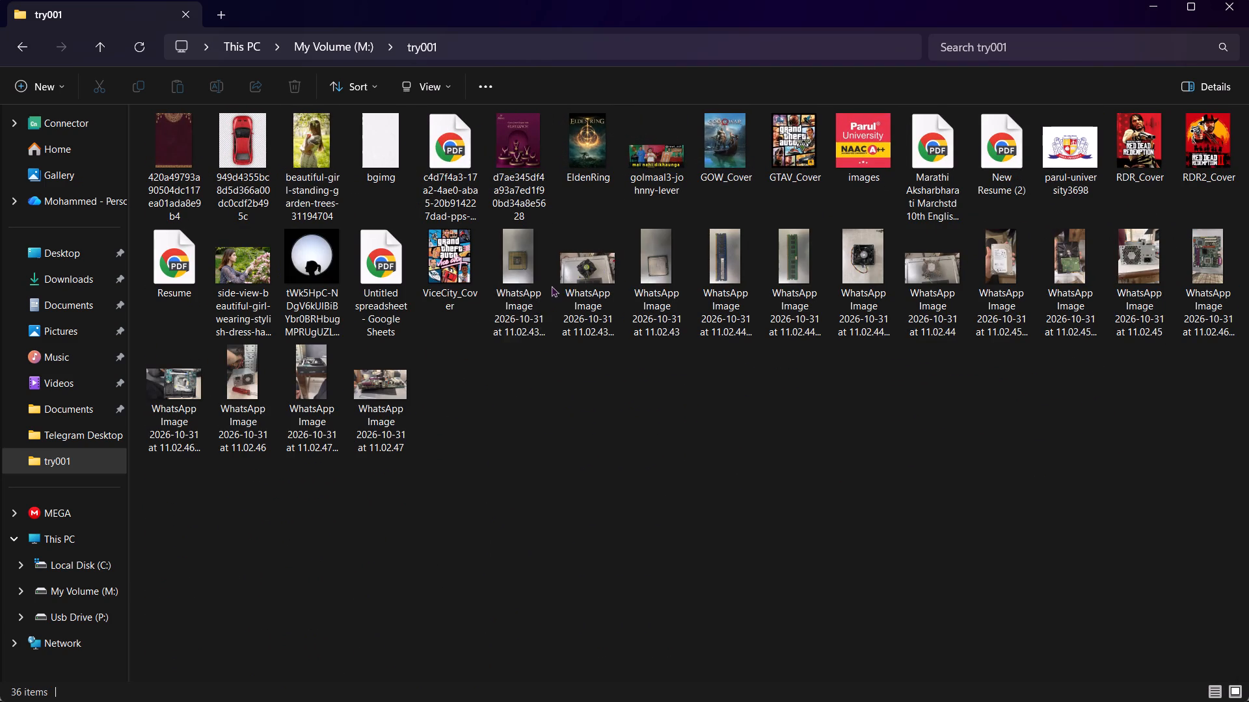
Insert the WhatsApp photo of the silver-topped processor from try001 into the Photo cell of the Processor (CPU) row in the document.
{"action": "left_click", "coordinate": [528, 254]}
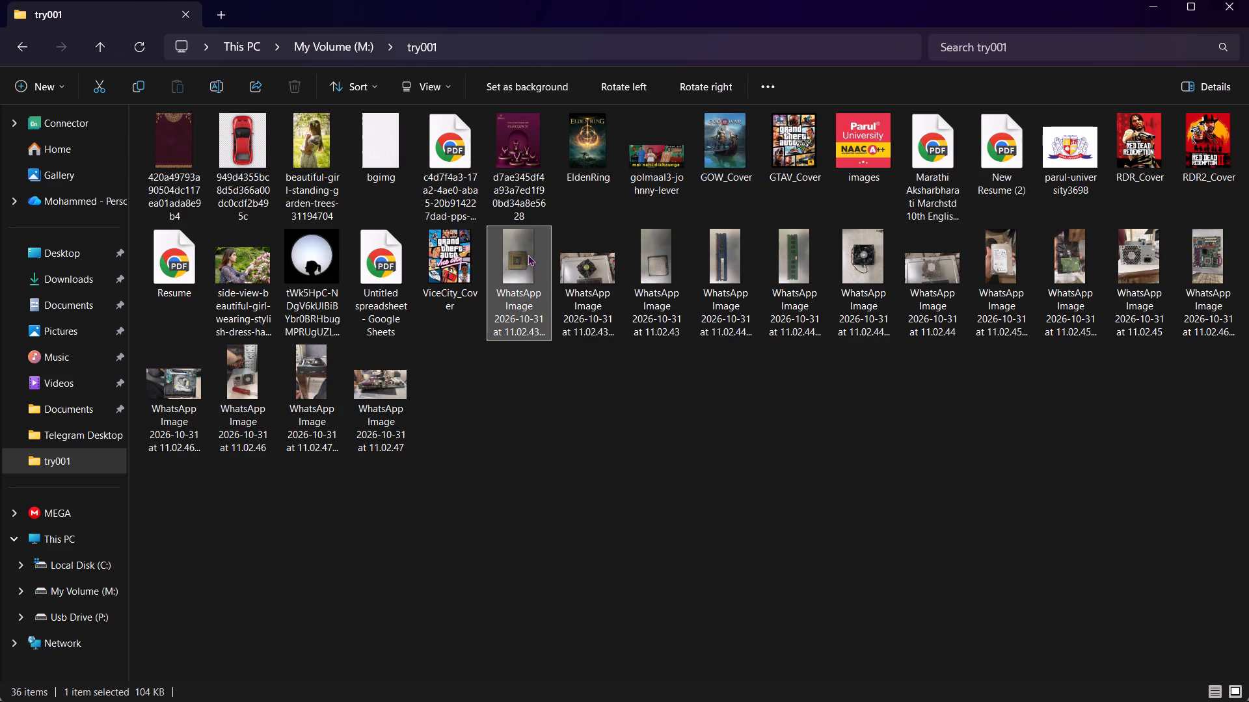
{"action": "left_click", "coordinate": [665, 257]}
{"action": "left_click_drag", "start_coordinate": [665, 257], "coordinate": [563, 692]}
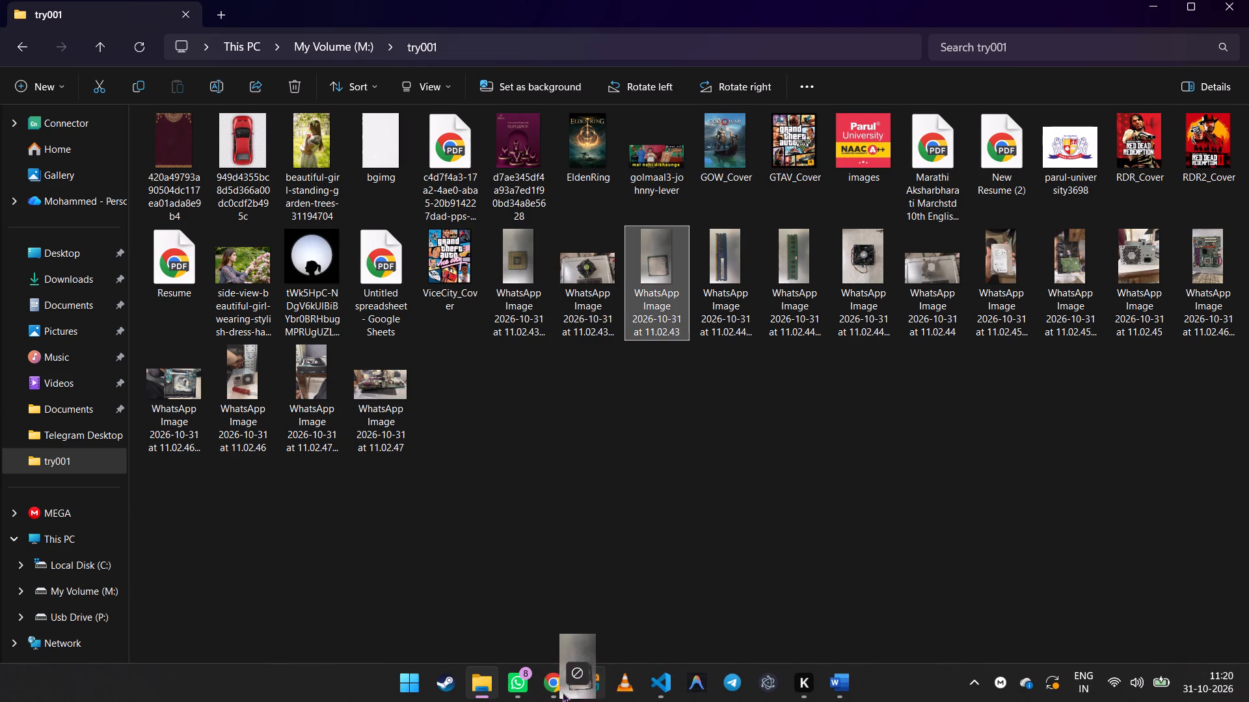
{"action": "left_click_drag", "start_coordinate": [563, 692], "coordinate": [759, 406]}
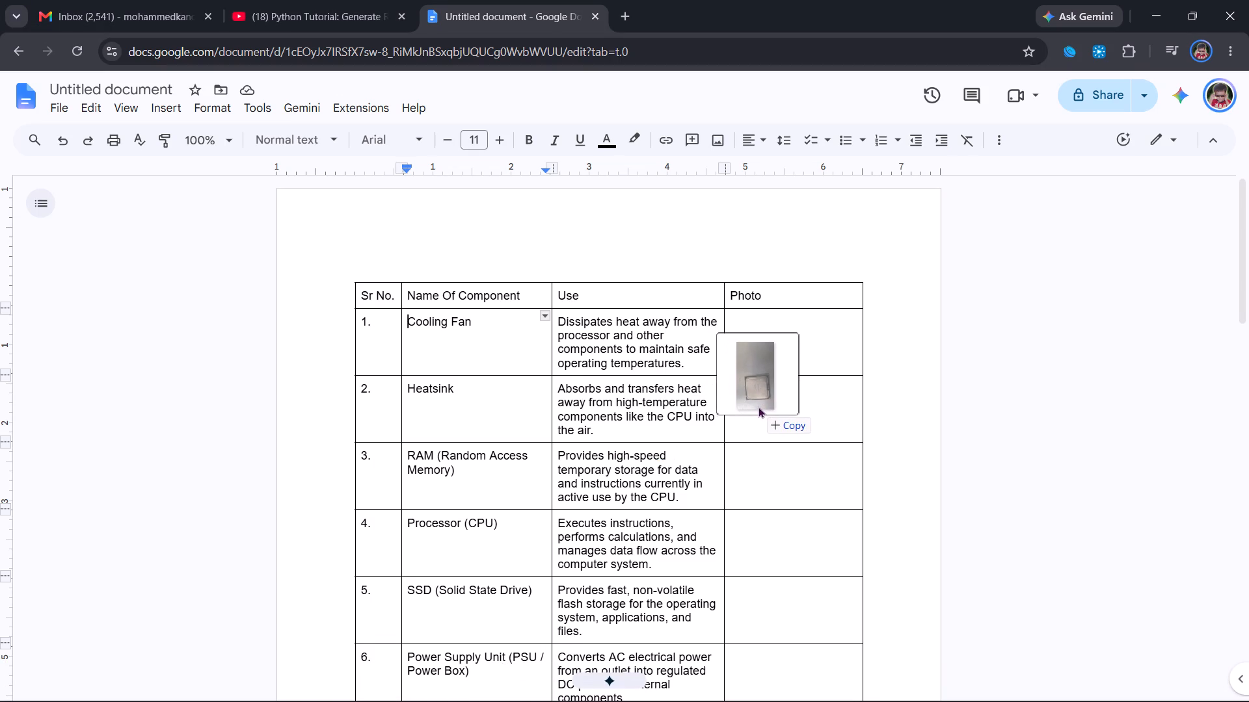
{"action": "left_click_drag", "start_coordinate": [759, 406], "coordinate": [822, 543]}
Crop the processor photo on all sides so only the chip and a narrow margin around it remain.
{"action": "left_click", "coordinate": [822, 543]}
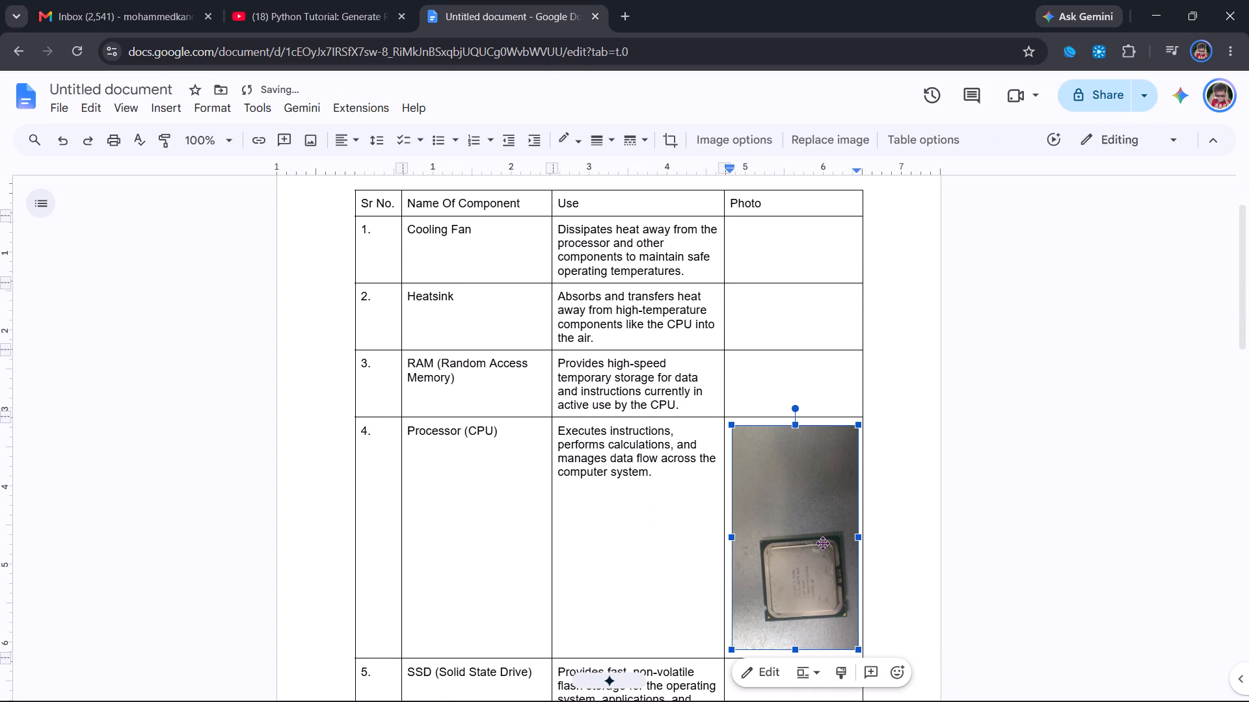
{"action": "left_click", "coordinate": [660, 133]}
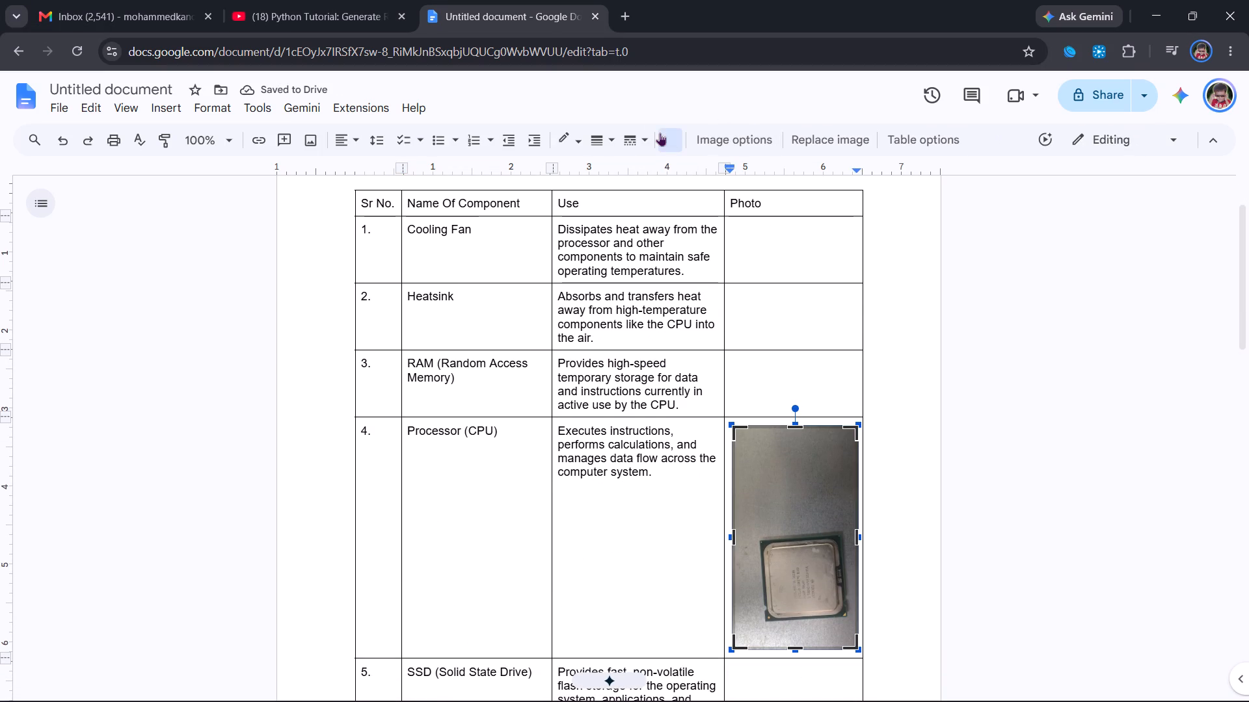
{"action": "left_click_drag", "start_coordinate": [793, 426], "coordinate": [811, 495]}
{"action": "left_click_drag", "start_coordinate": [811, 495], "coordinate": [809, 532]}
{"action": "left_click_drag", "start_coordinate": [797, 542], "coordinate": [798, 529]}
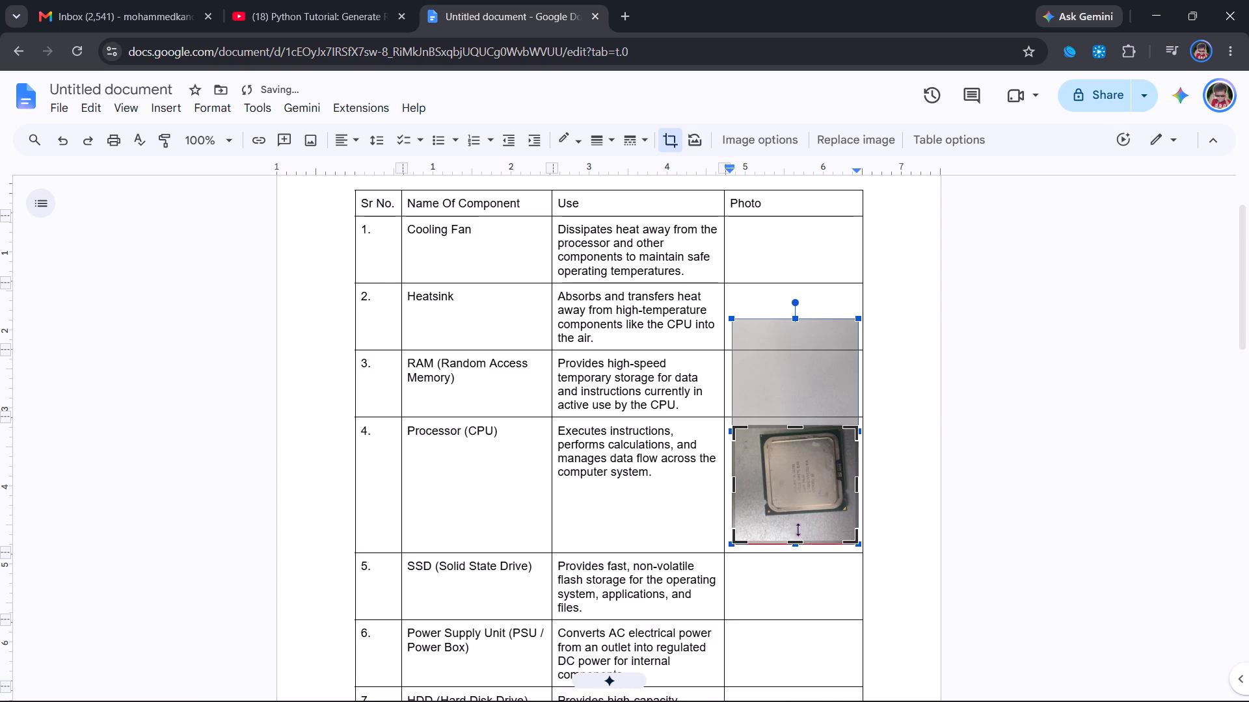
{"action": "left_click_drag", "start_coordinate": [798, 529], "coordinate": [805, 525]}
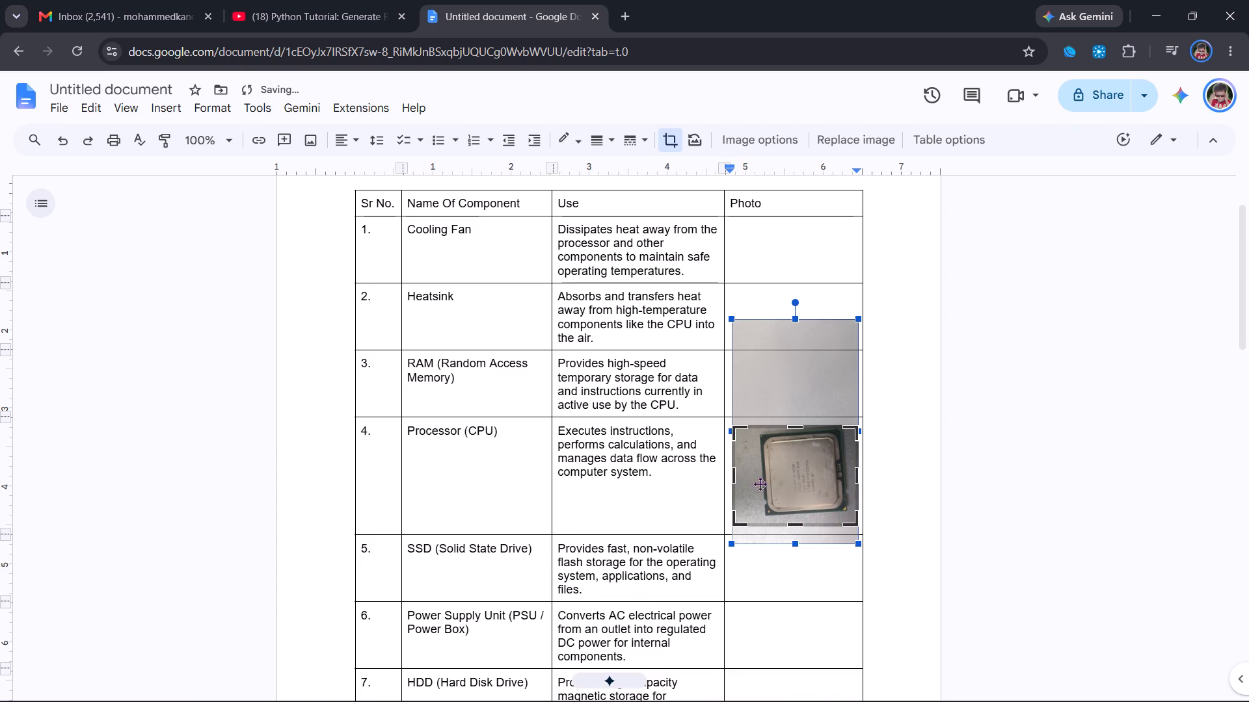
{"action": "left_click_drag", "start_coordinate": [735, 474], "coordinate": [757, 486]}
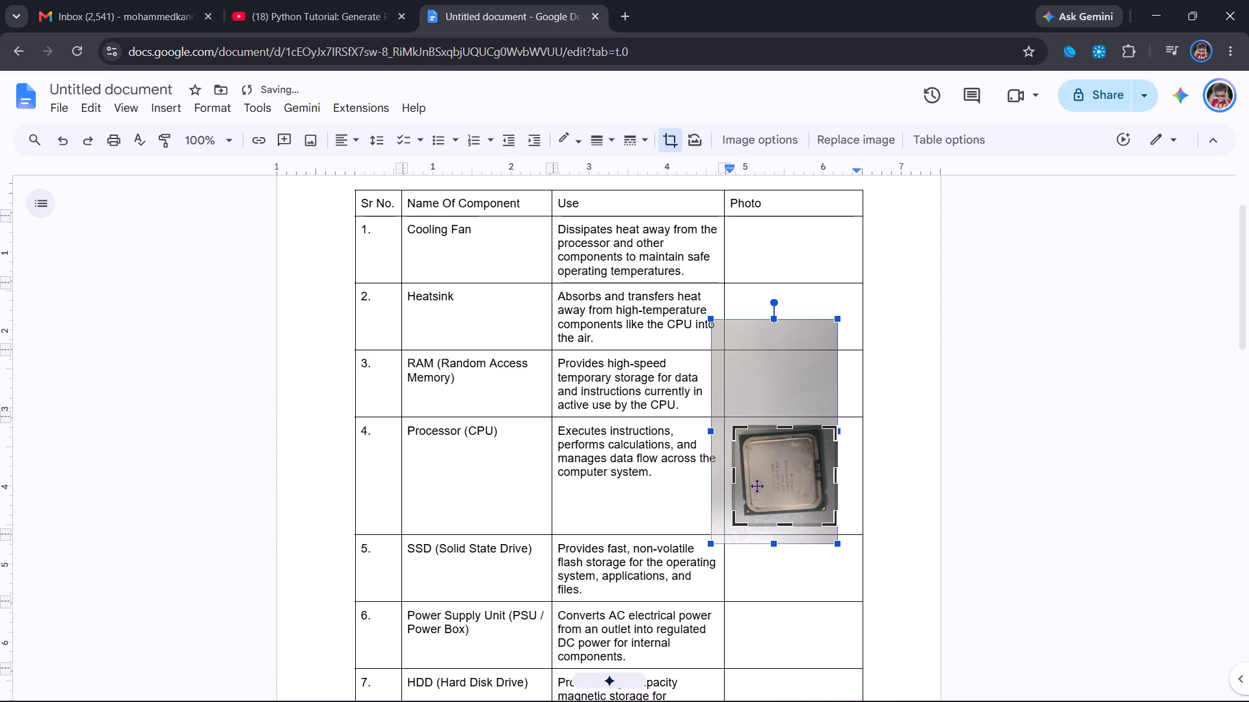
{"action": "left_click_drag", "start_coordinate": [837, 474], "coordinate": [826, 477]}
{"action": "left_click_drag", "start_coordinate": [826, 477], "coordinate": [834, 480]}
{"action": "left_click", "coordinate": [1074, 403]}
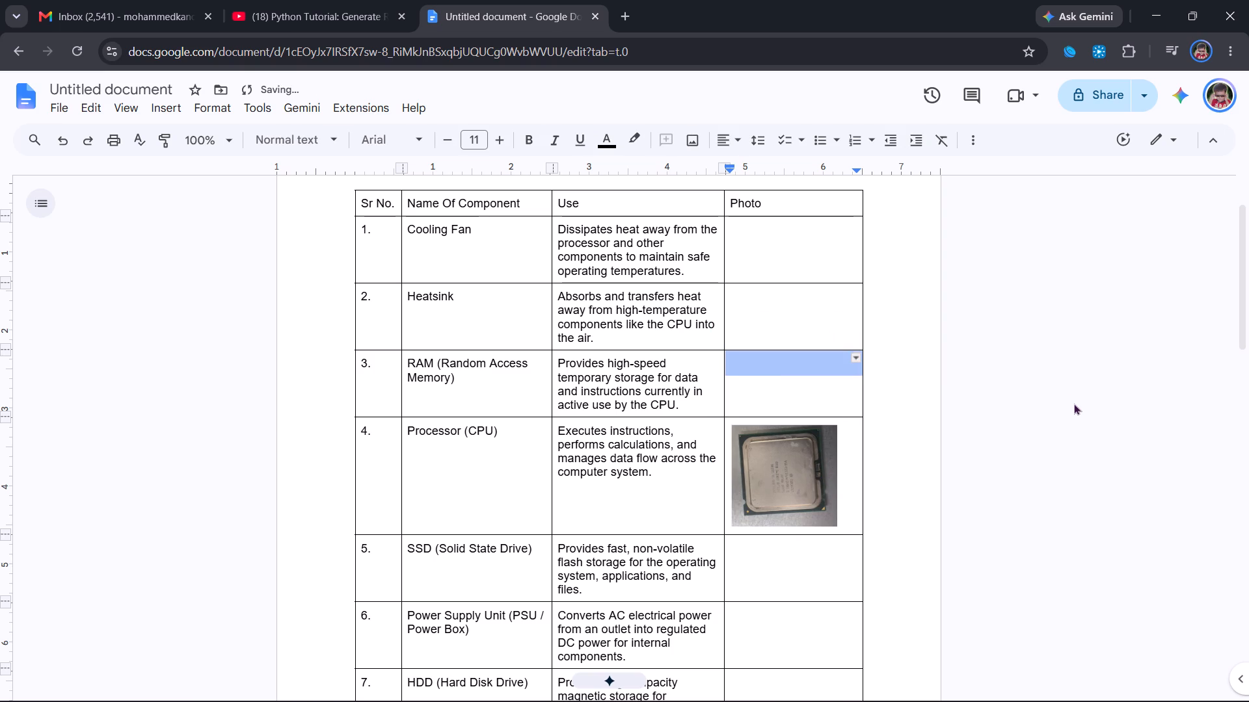
{"action": "left_click", "coordinate": [891, 397]}
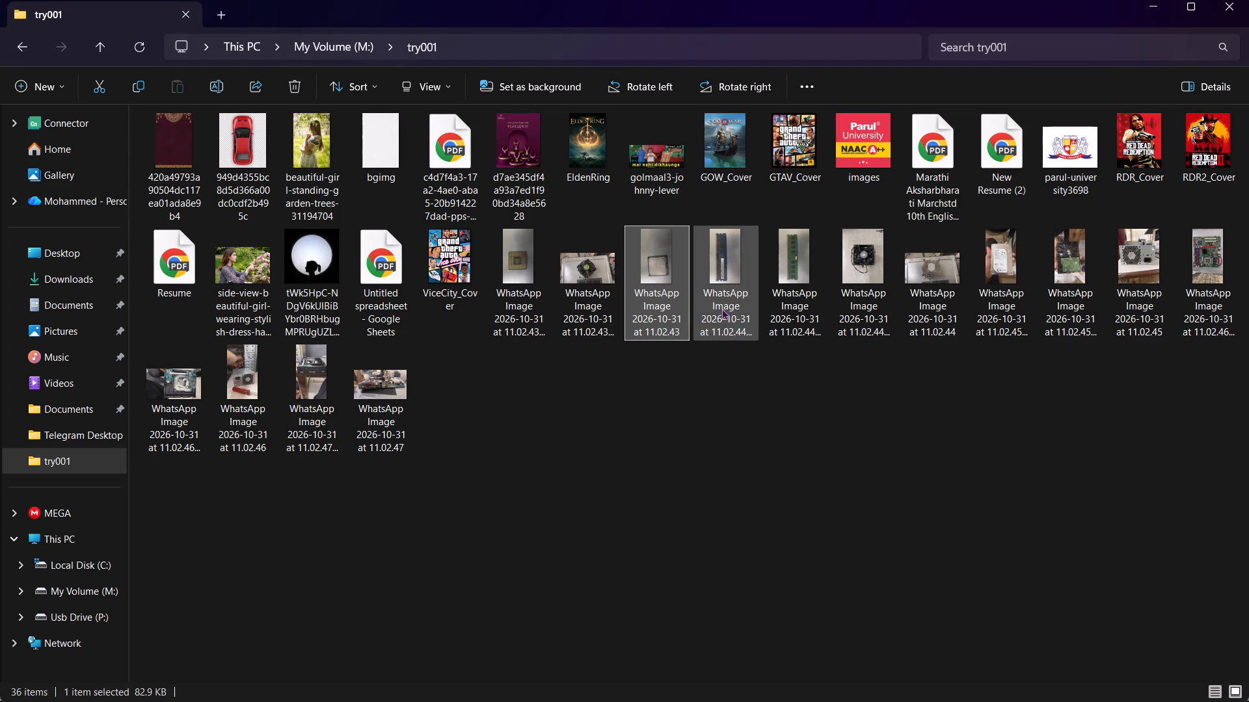
Insert the landscape WhatsApp photo of the black fan from try001 into the Photo cell of the Cooling Fan row.
{"action": "left_click_drag", "start_coordinate": [587, 265], "coordinate": [619, 576]}
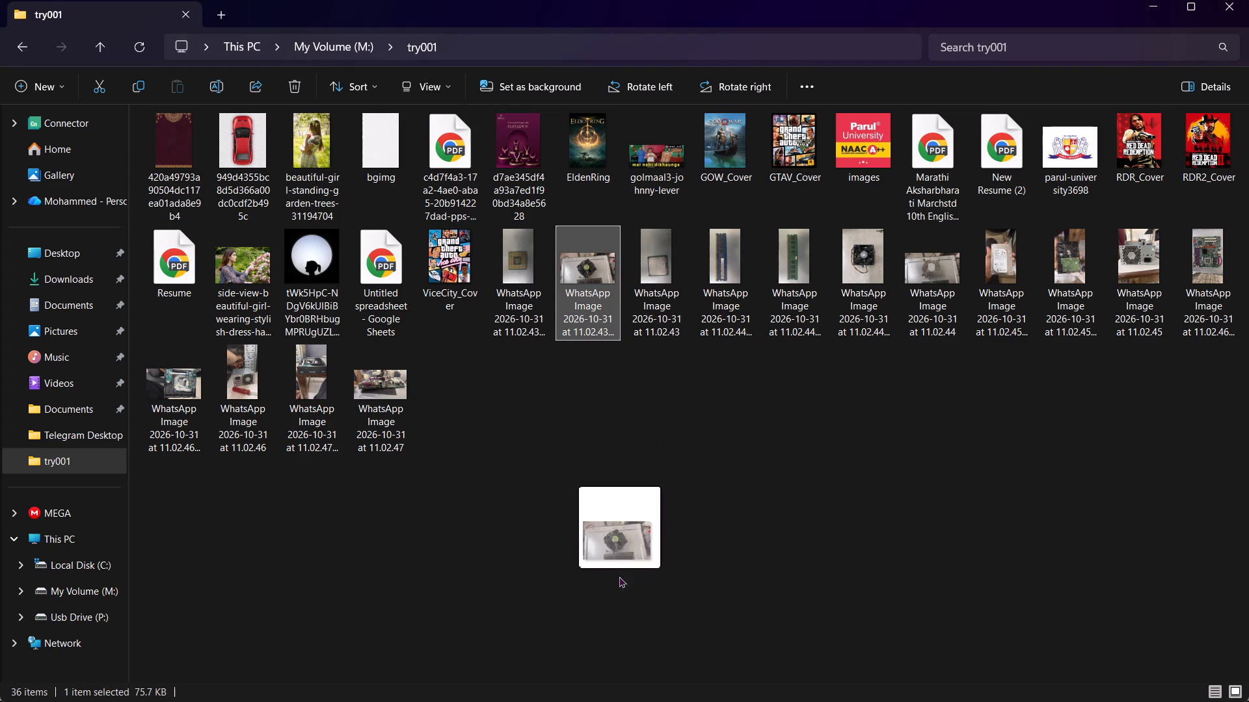
{"action": "left_click_drag", "start_coordinate": [619, 576], "coordinate": [606, 429]}
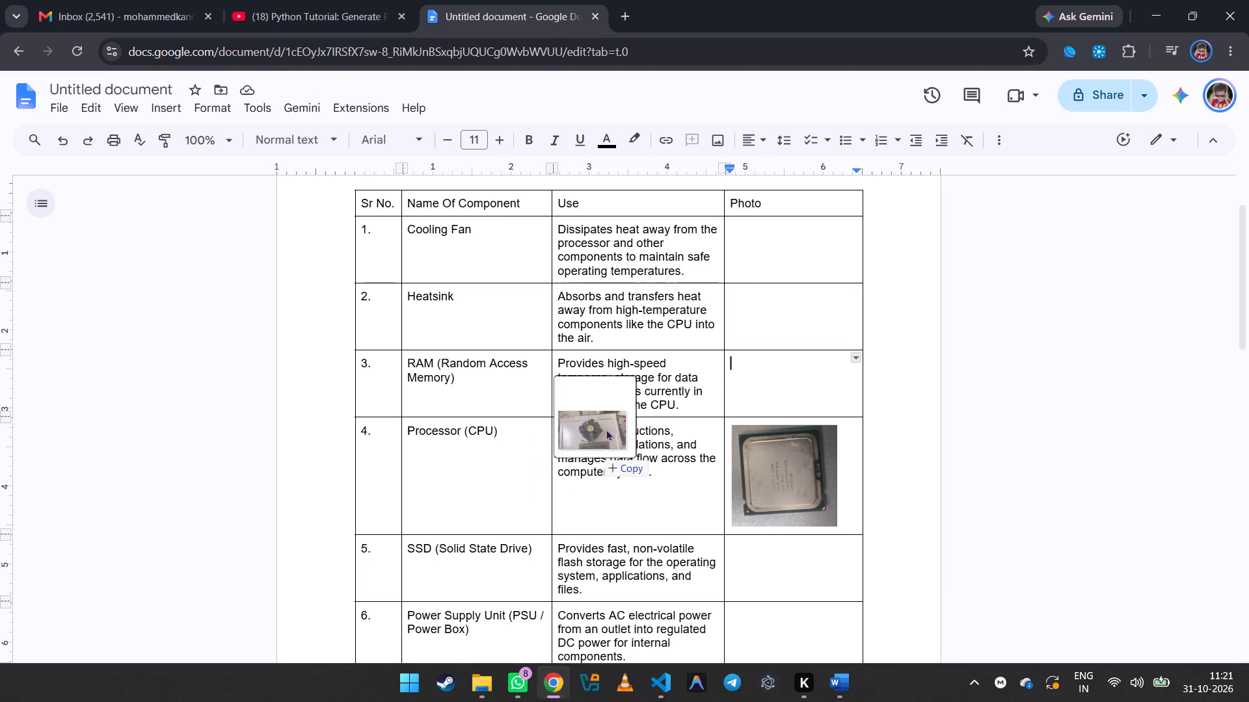
{"action": "left_click_drag", "start_coordinate": [606, 429], "coordinate": [786, 253]}
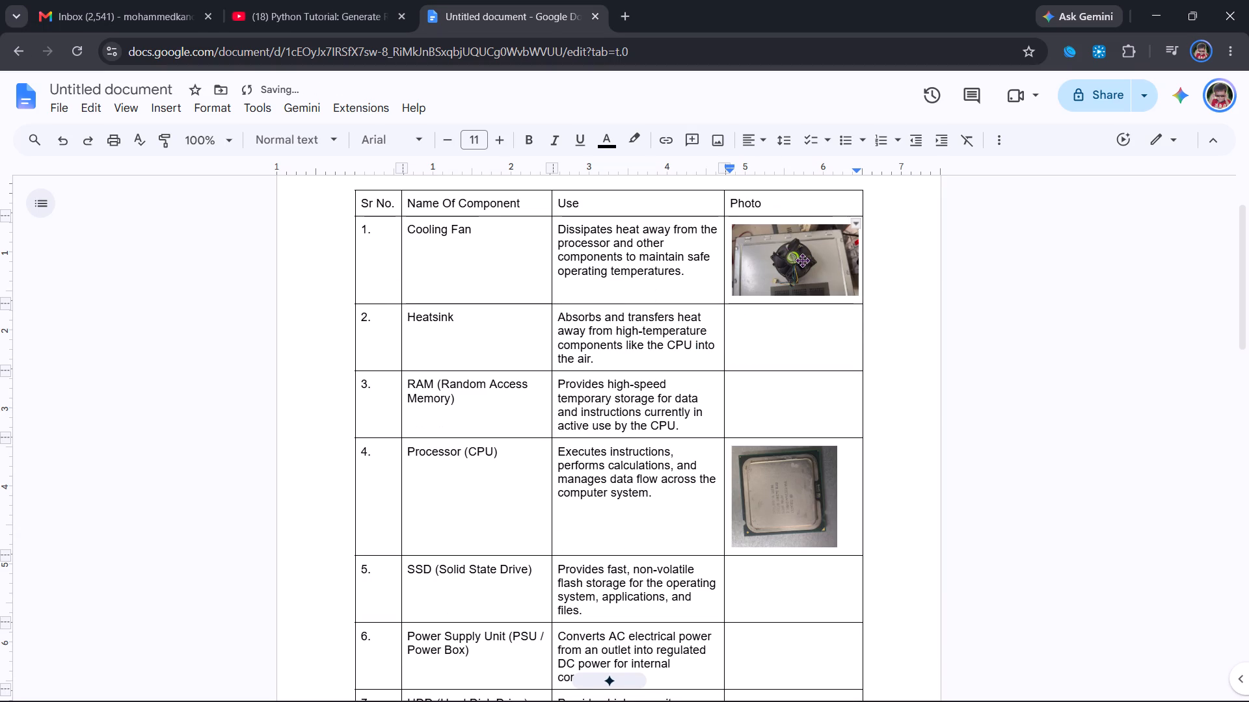
Crop the cooling fan photo closer around the fan, starting from its top edge.
{"action": "left_click", "coordinate": [802, 260]}
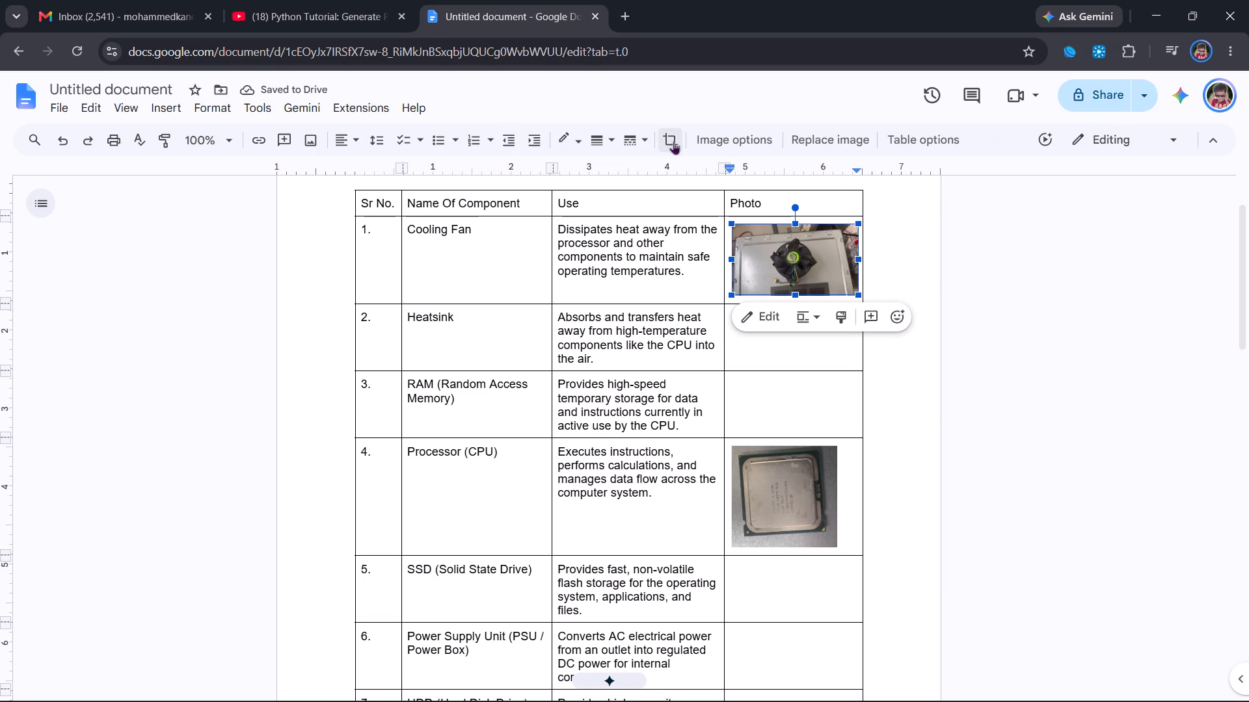
{"action": "left_click", "coordinate": [669, 134]}
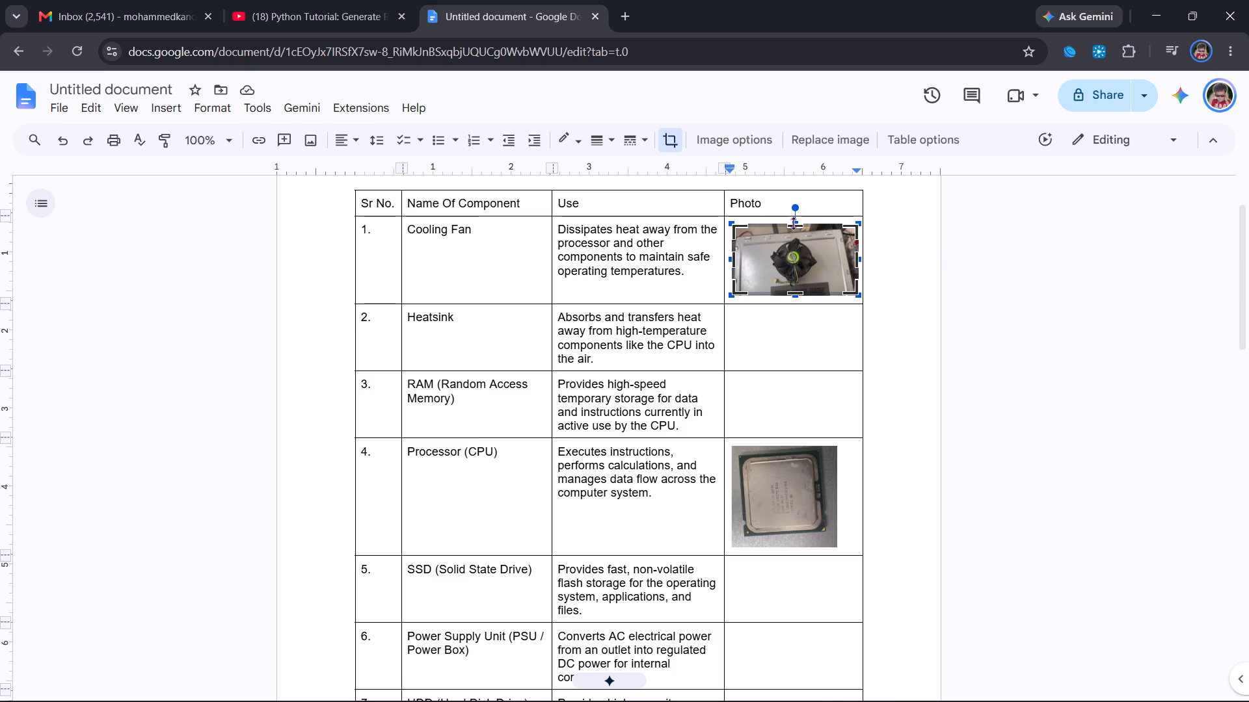
{"action": "left_click_drag", "start_coordinate": [794, 223], "coordinate": [798, 234]}
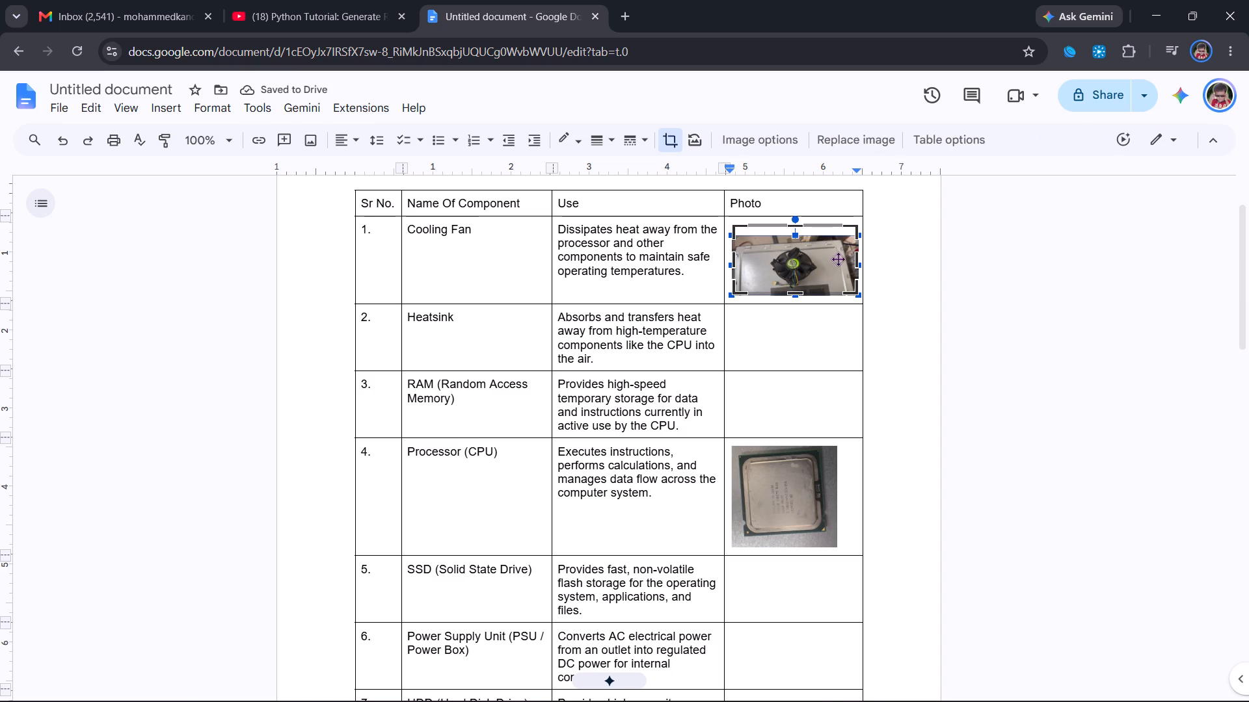
Undo the last crop change and crop the Cooling Fan photo in row 1 tightly around the fan, trimming all four sides.
{"action": "key", "text": "ctrl+z"}
{"action": "left_click_drag", "start_coordinate": [800, 227], "coordinate": [820, 257]}
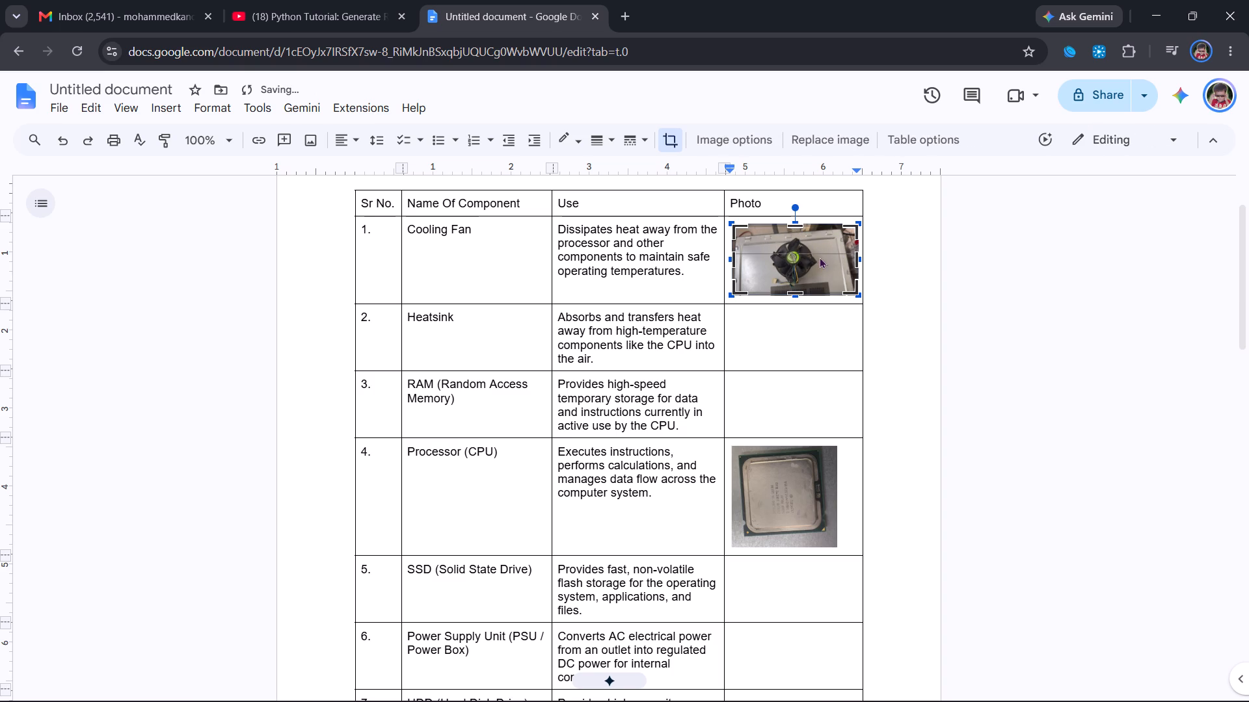
{"action": "left_click_drag", "start_coordinate": [820, 257], "coordinate": [825, 238]}
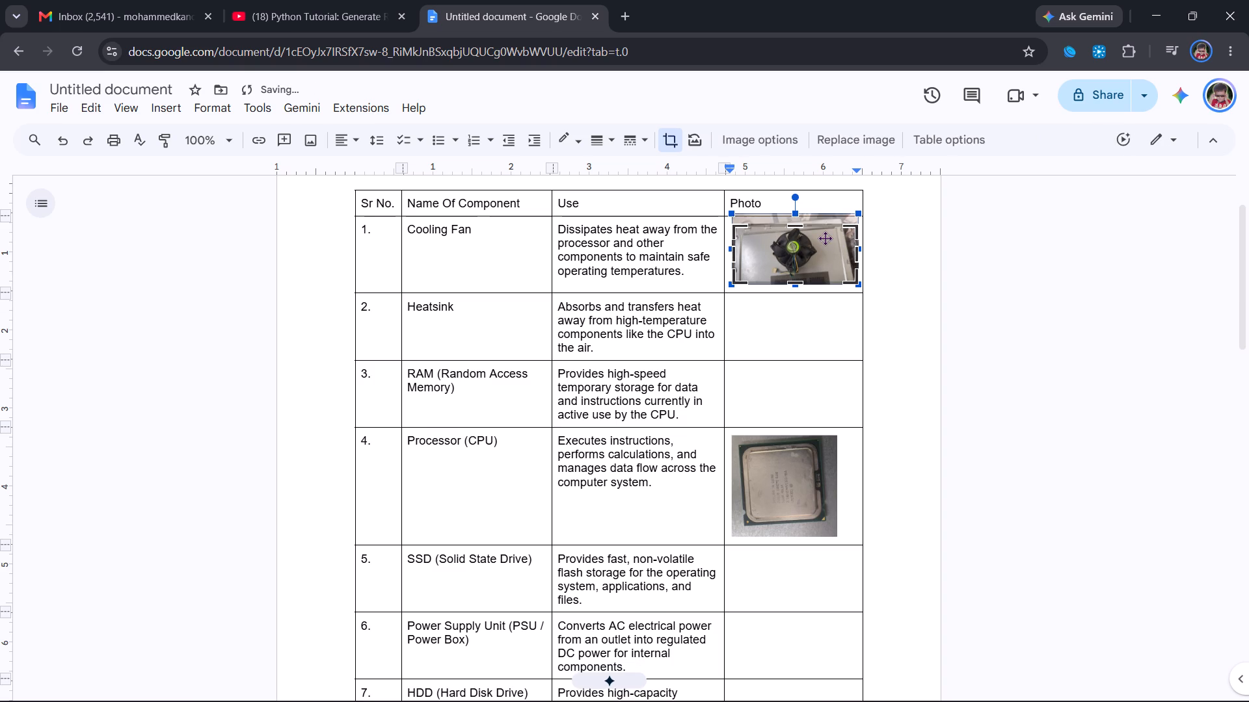
{"action": "left_click_drag", "start_coordinate": [855, 256], "coordinate": [817, 265]}
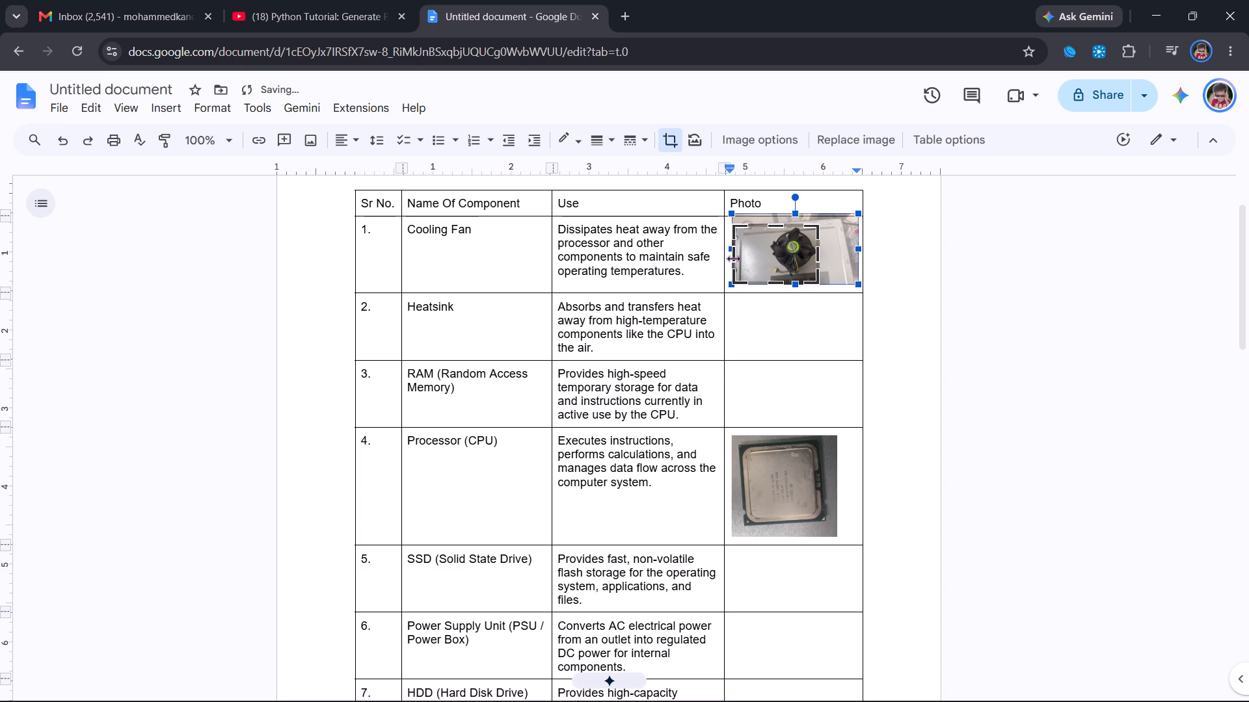
{"action": "left_click_drag", "start_coordinate": [738, 252], "coordinate": [775, 257]}
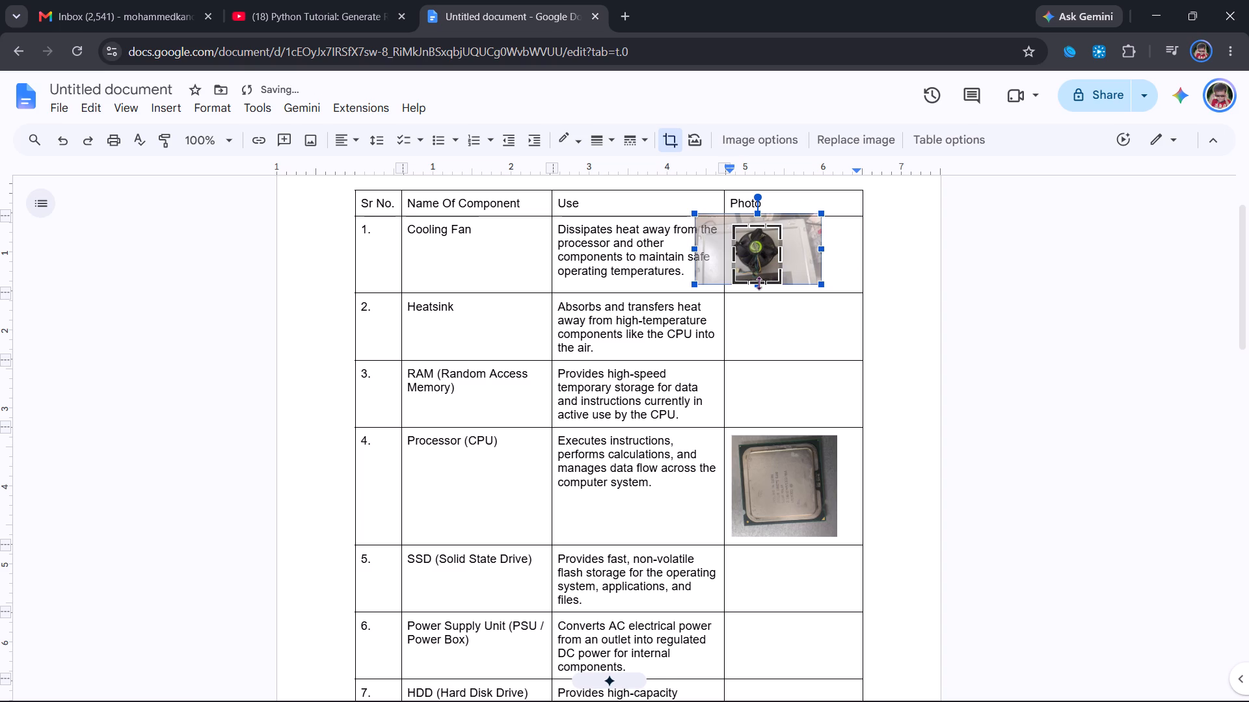
{"action": "left_click_drag", "start_coordinate": [759, 283], "coordinate": [759, 276]}
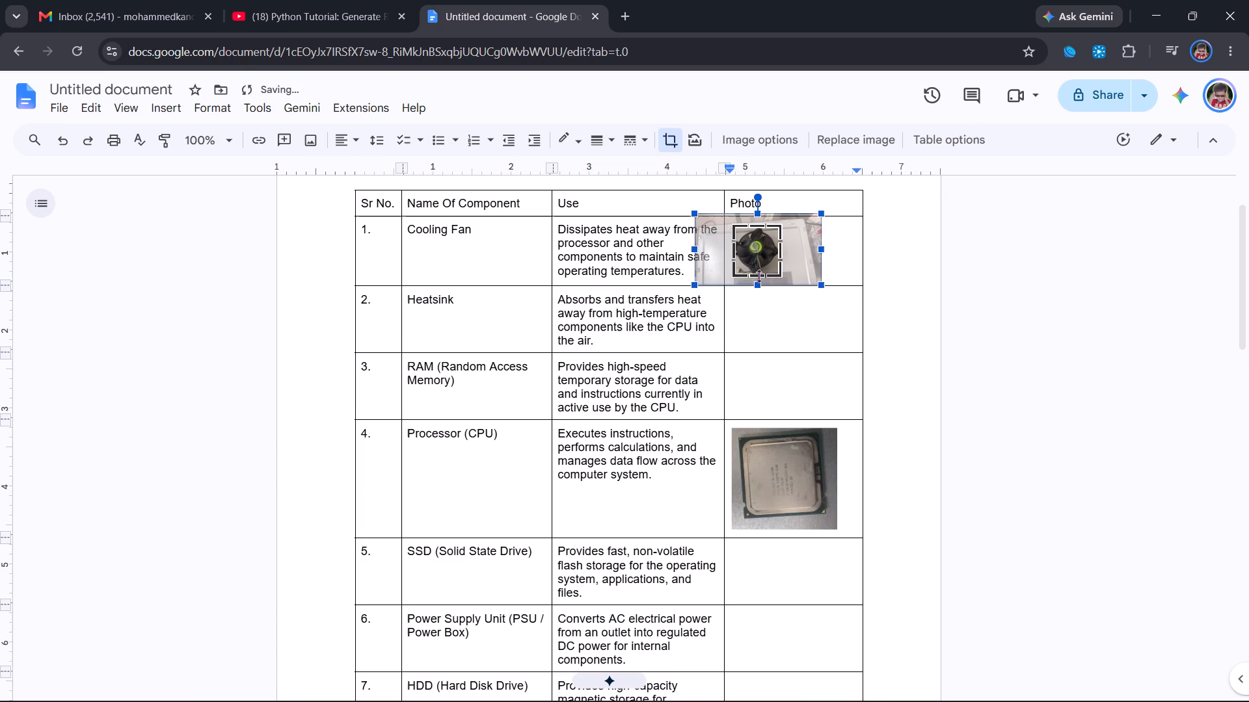
{"action": "left_click", "coordinate": [926, 319]}
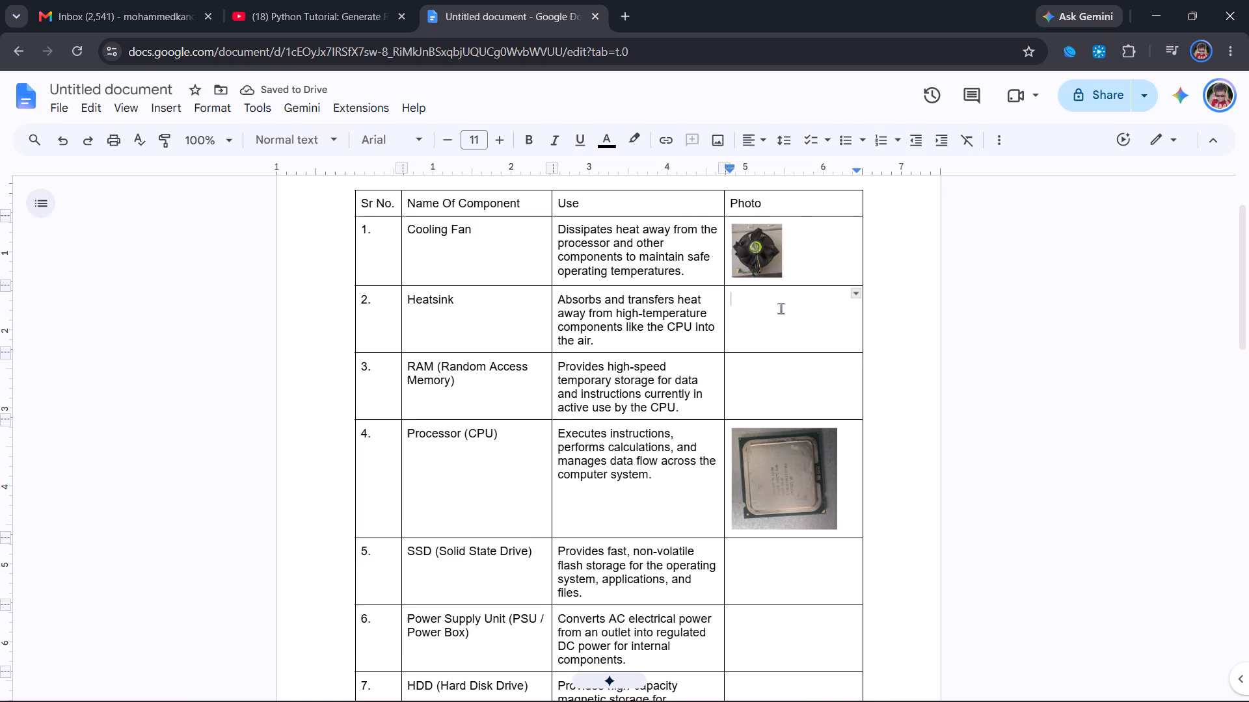
Enlarge the cropped Cooling Fan photo in row 1 proportionally to nearly the size of the Processor photo in row 4.
{"action": "left_click", "coordinate": [757, 253]}
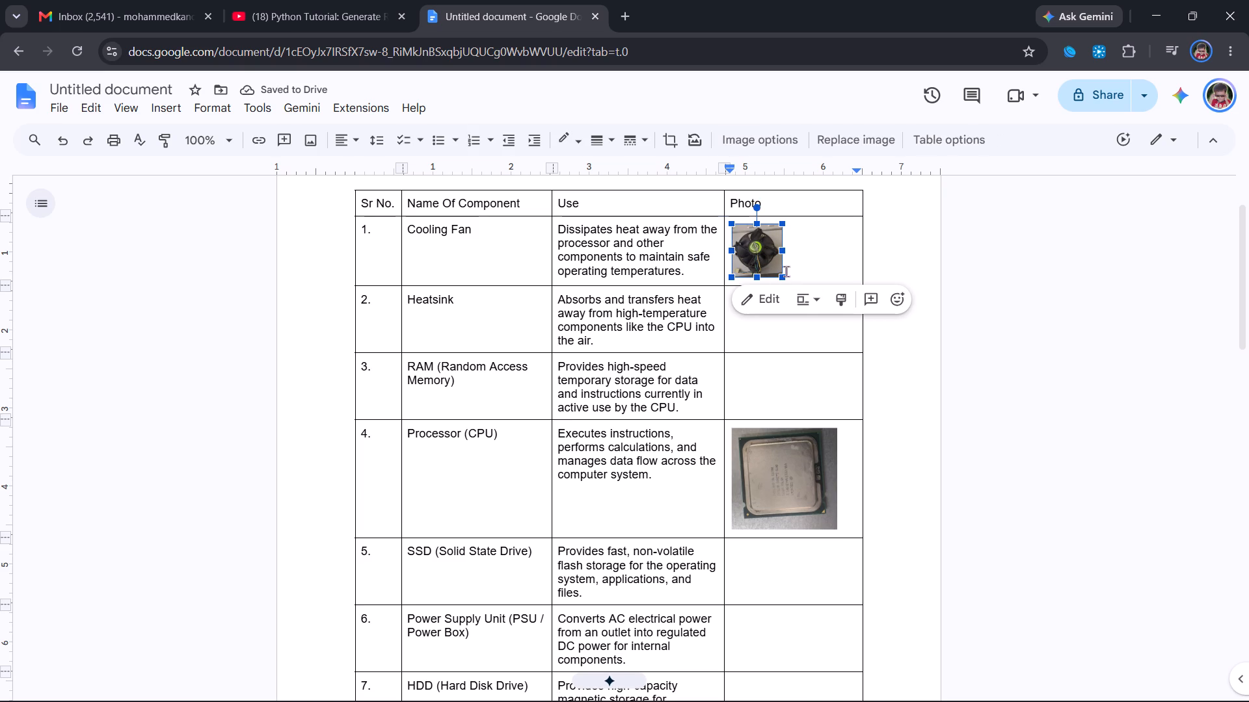
{"action": "left_click_drag", "start_coordinate": [781, 274], "coordinate": [813, 289]}
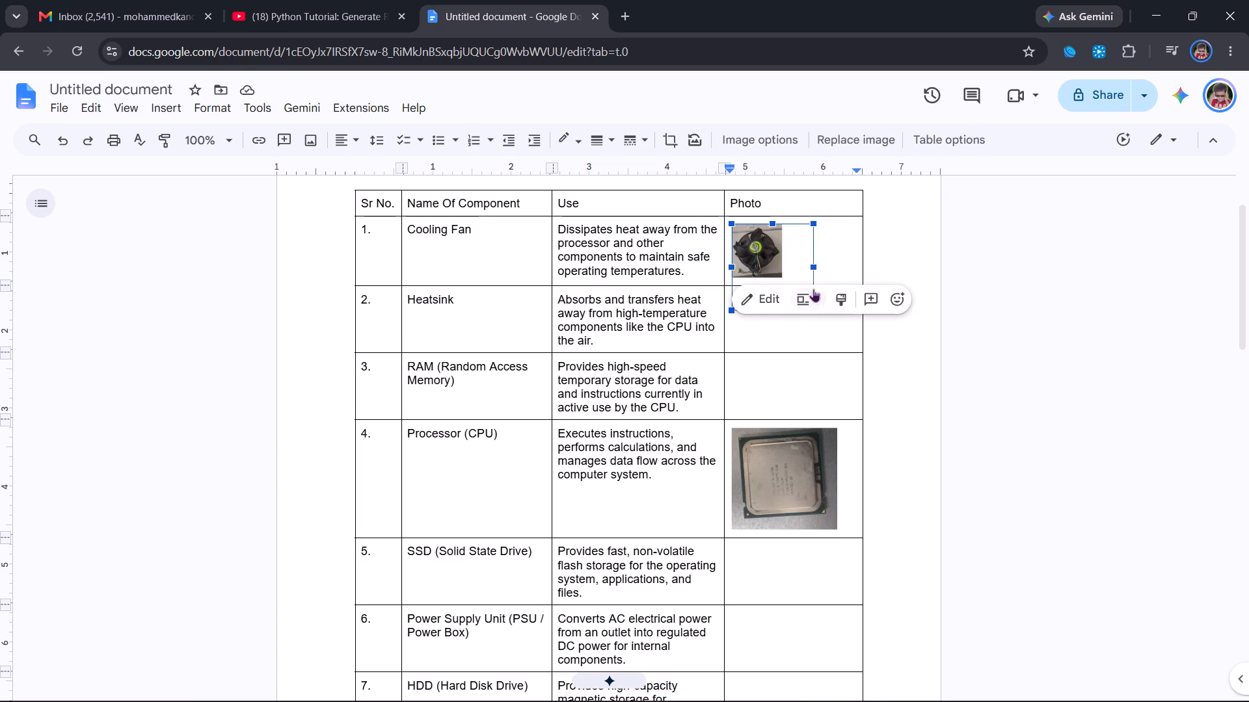
{"action": "left_click_drag", "start_coordinate": [813, 289], "coordinate": [802, 207]}
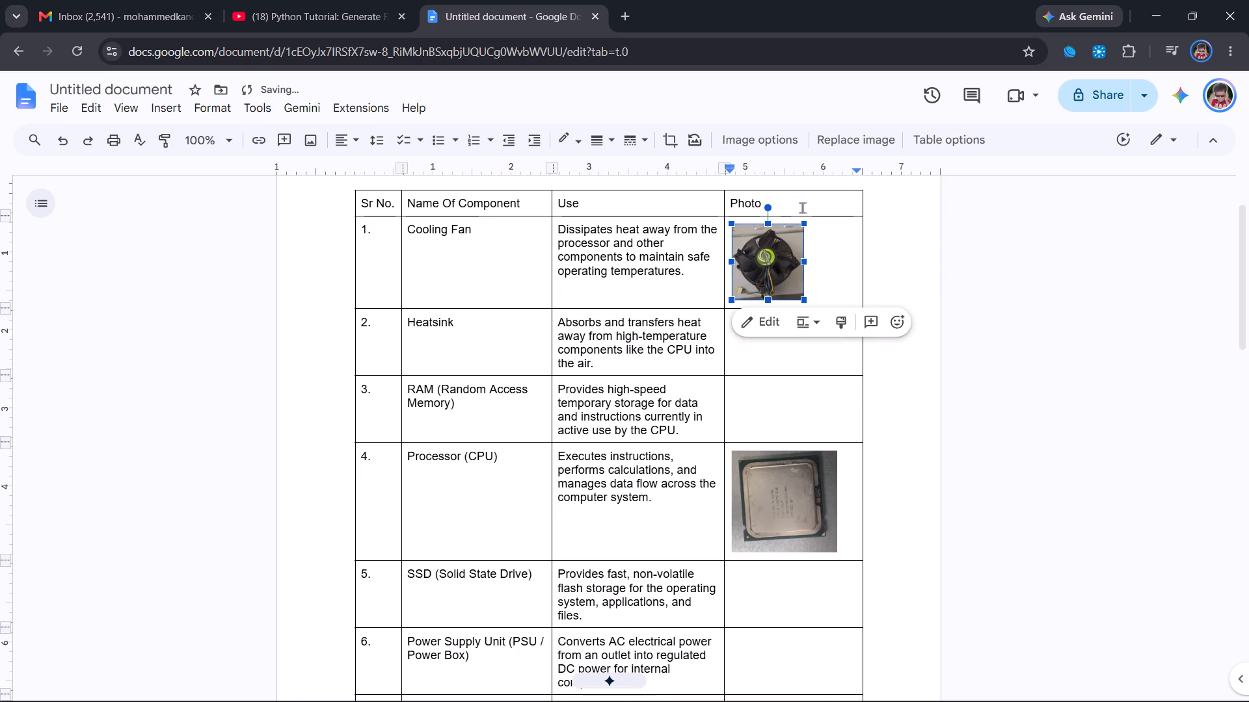
{"action": "left_click_drag", "start_coordinate": [803, 296], "coordinate": [826, 305]}
{"action": "left_click", "coordinate": [914, 313]}
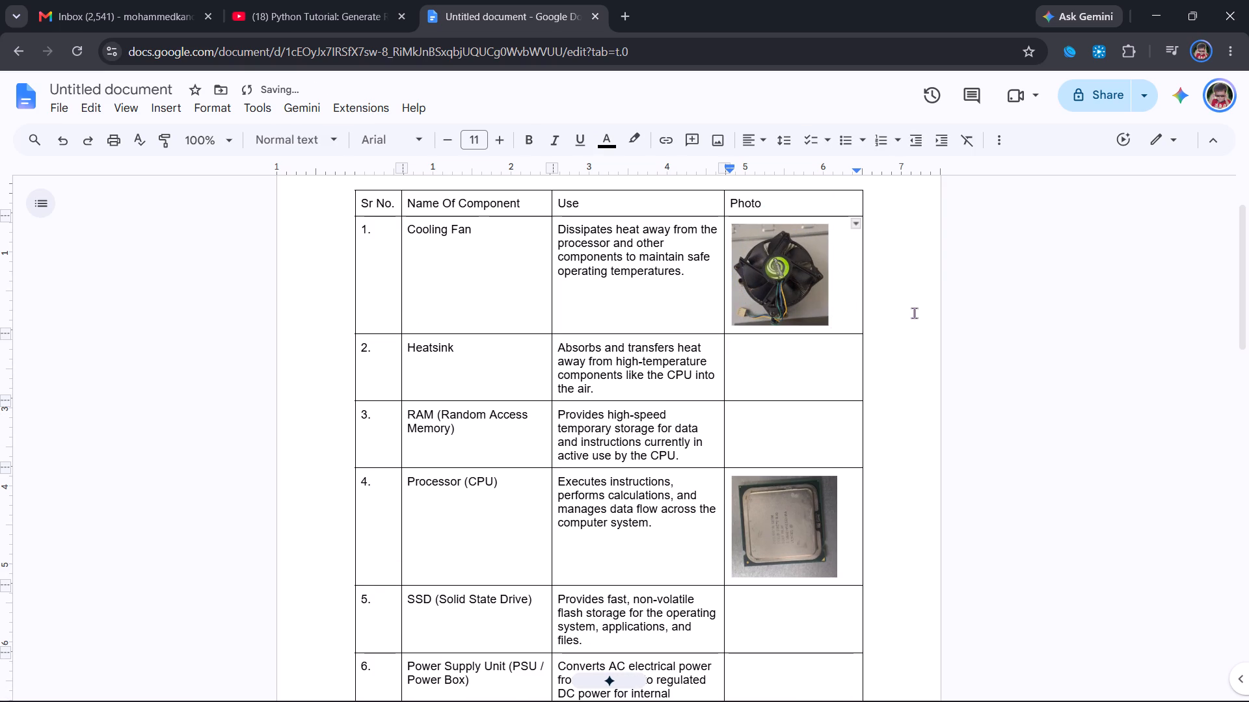
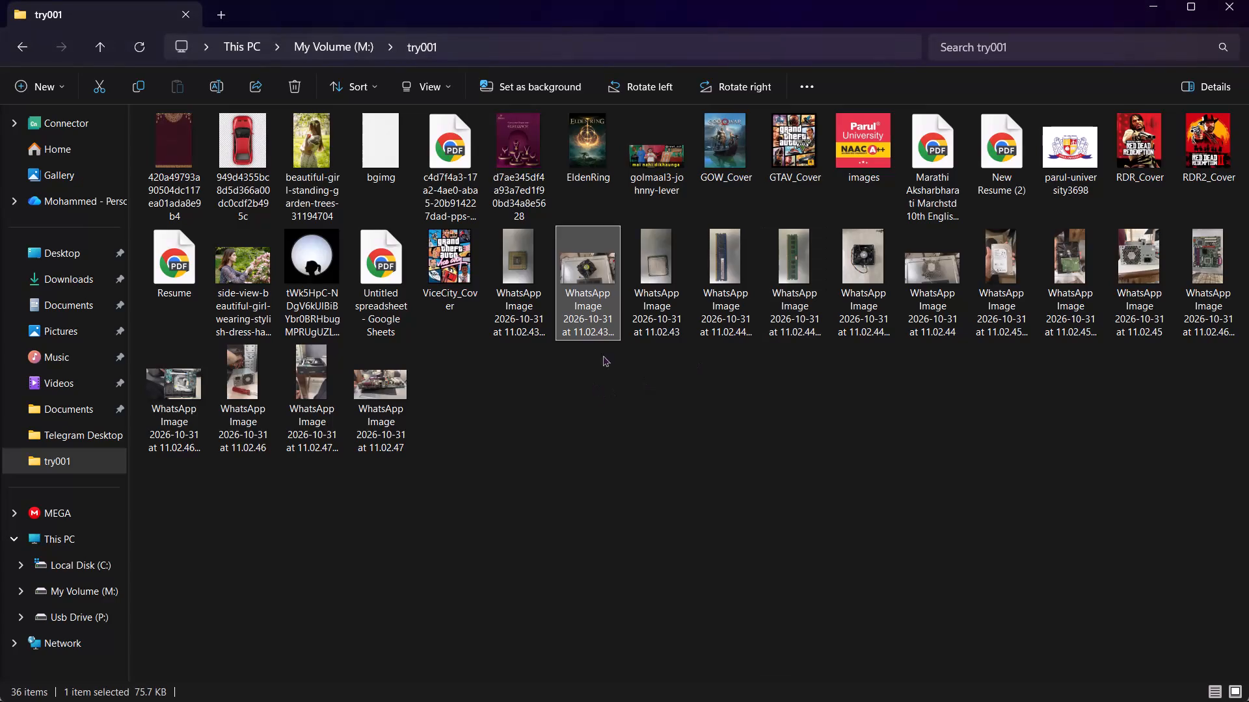
Insert the heatsink photo from the try001 folder into the Photo cell of row 2, Heatsink.
{"action": "left_click_drag", "start_coordinate": [911, 251], "coordinate": [937, 295]}
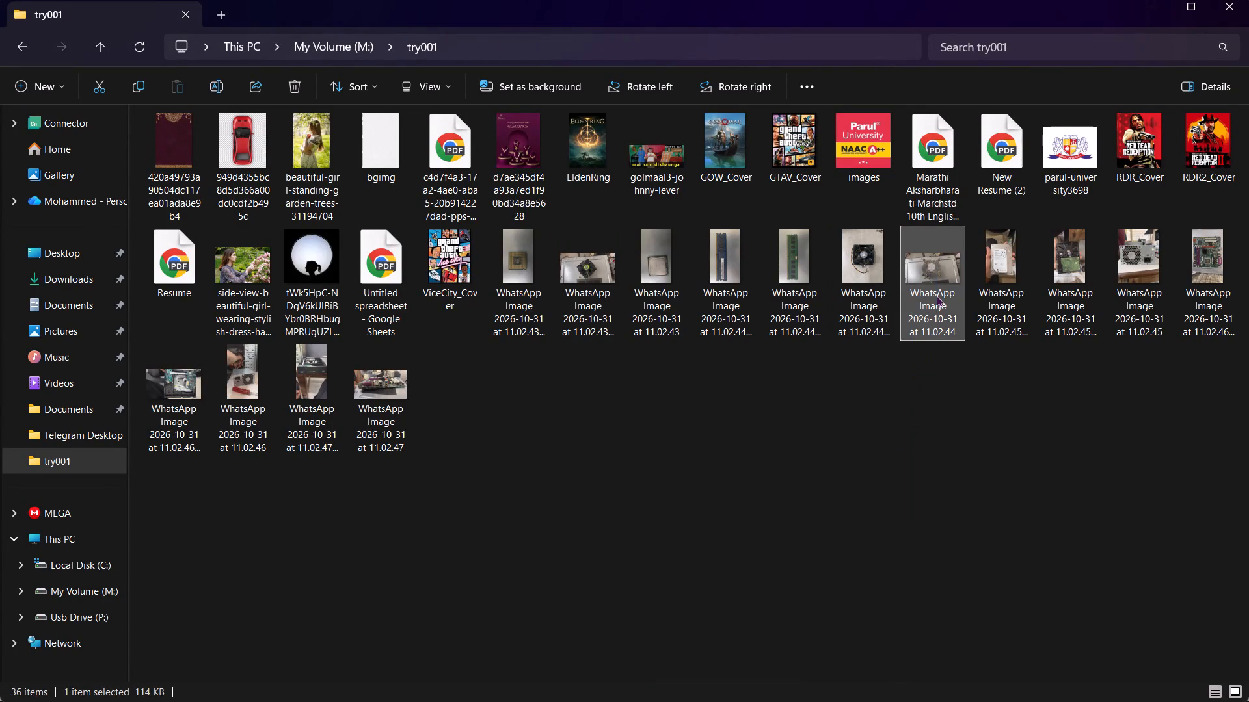
{"action": "left_click_drag", "start_coordinate": [935, 272], "coordinate": [656, 697]}
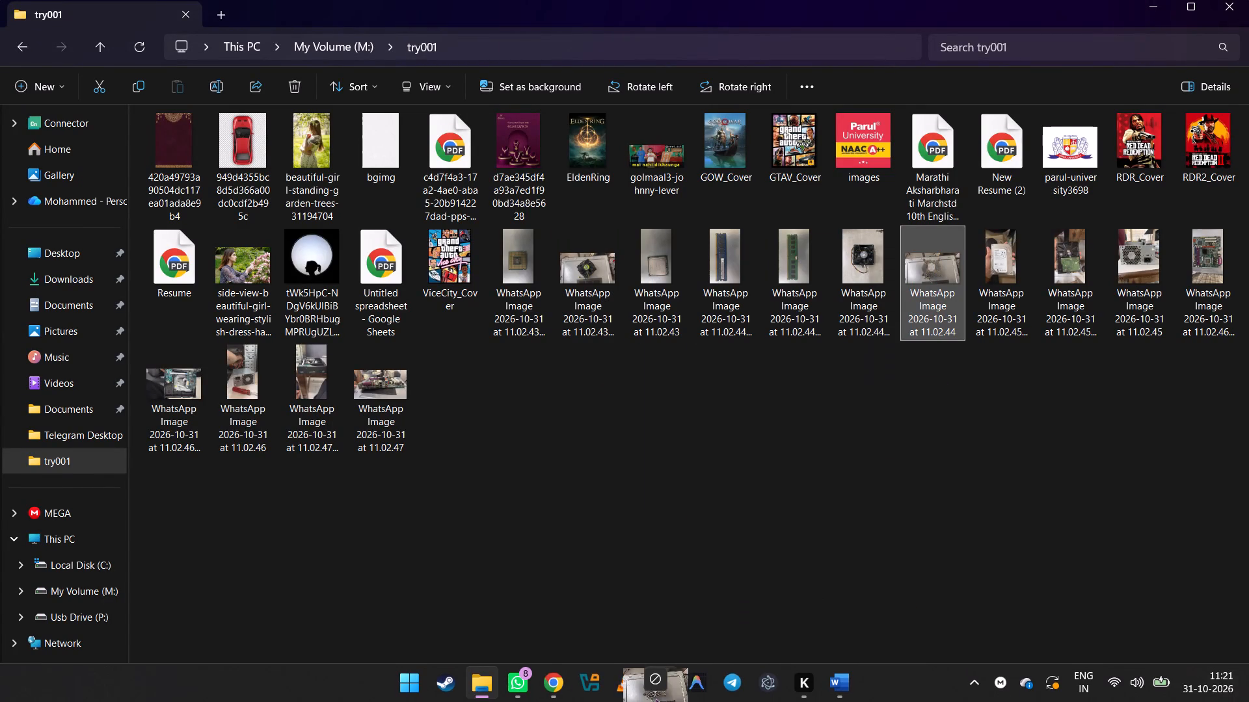
{"action": "left_click_drag", "start_coordinate": [656, 697], "coordinate": [786, 383]}
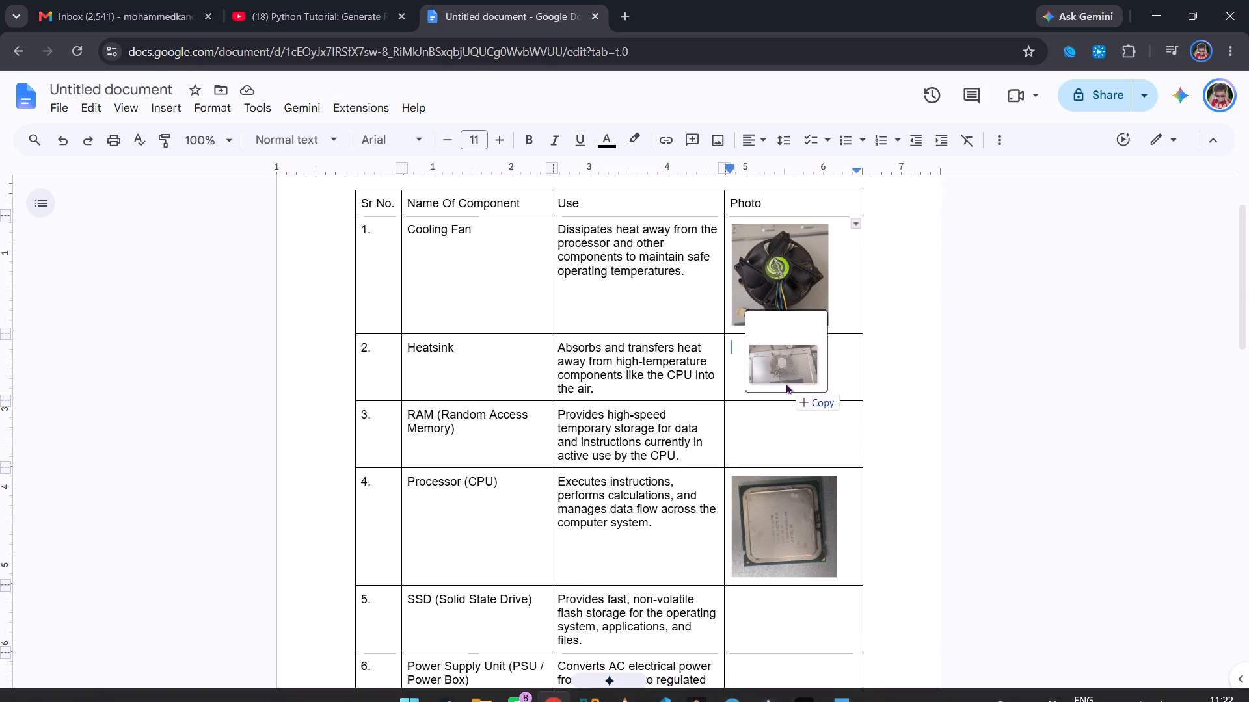
{"action": "left_click_drag", "start_coordinate": [786, 383], "coordinate": [789, 381]}
Crop the Heatsink photo in row 2 tightly around the heatsink, trimming the surrounding background on all sides.
{"action": "left_click", "coordinate": [813, 382]}
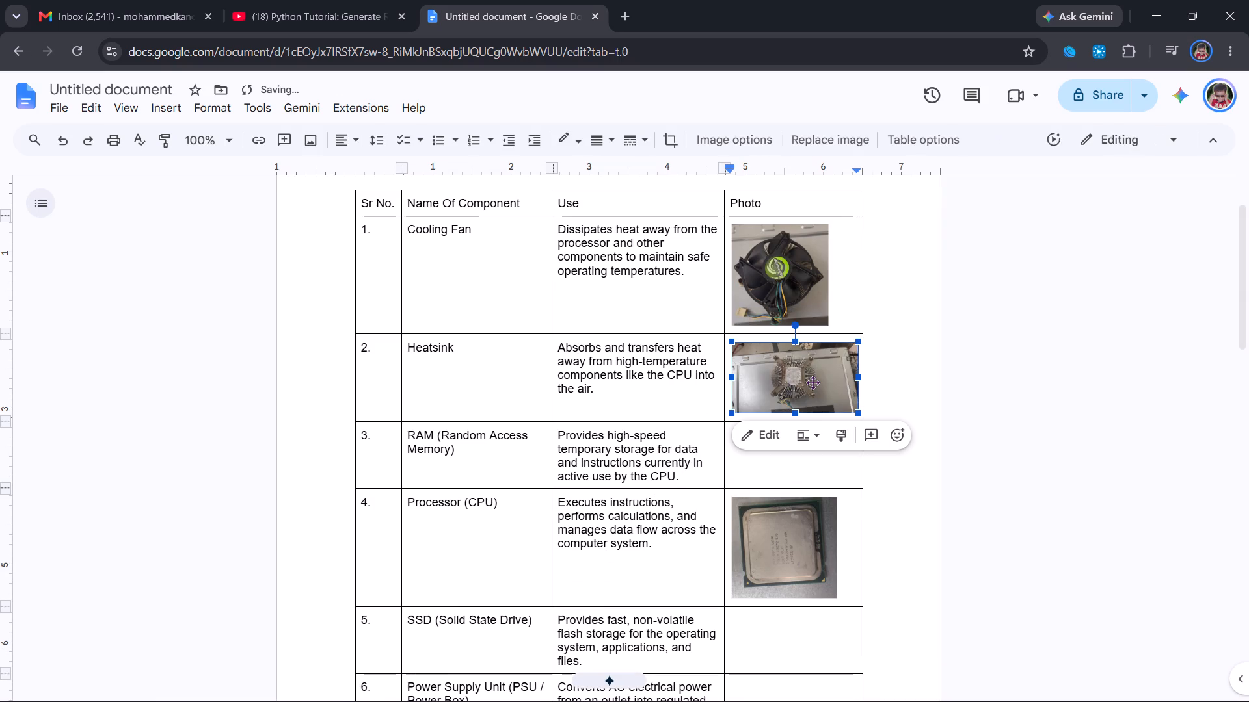
{"action": "left_click", "coordinate": [673, 139]}
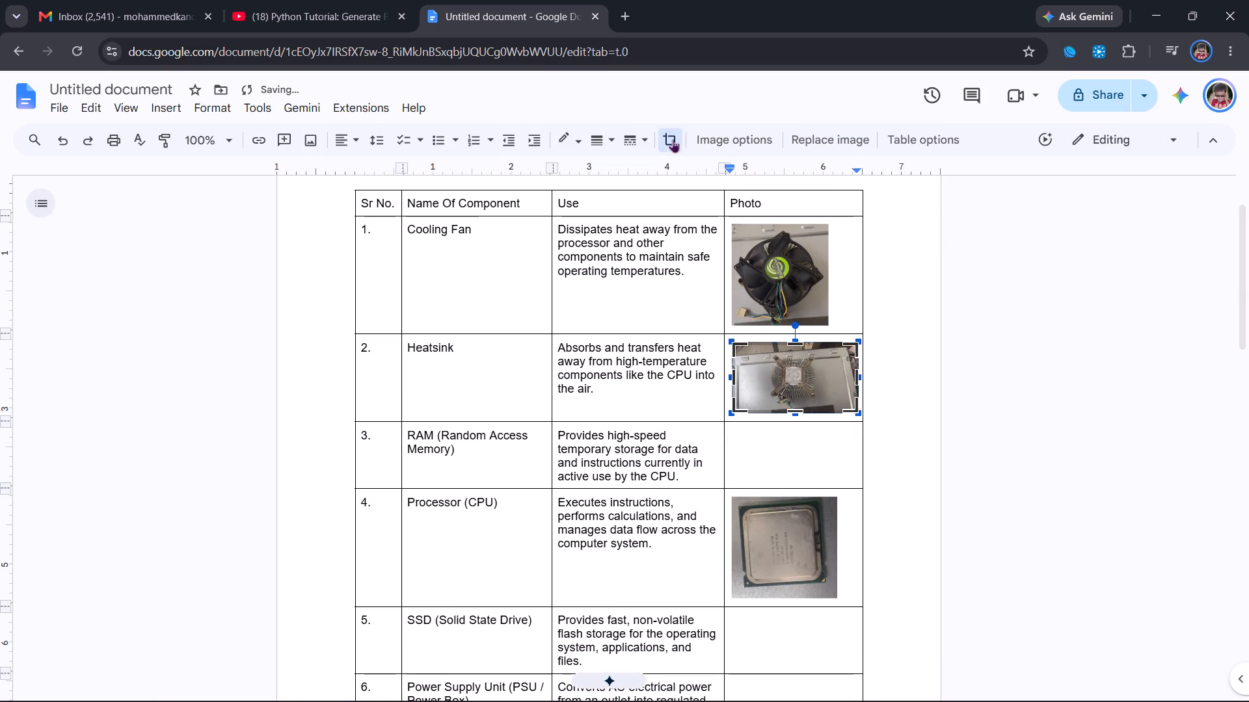
{"action": "left_click_drag", "start_coordinate": [801, 343], "coordinate": [801, 355]}
{"action": "left_click_drag", "start_coordinate": [801, 355], "coordinate": [801, 352]}
{"action": "left_click", "coordinate": [791, 404]}
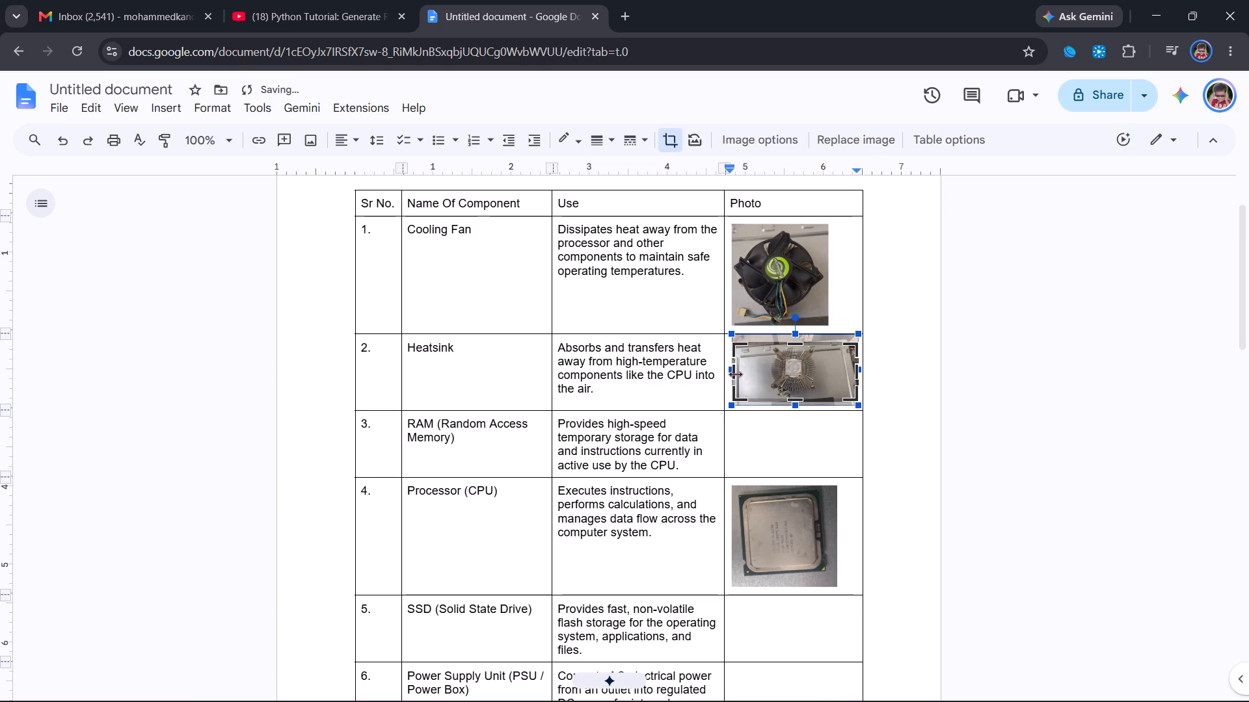
{"action": "left_click_drag", "start_coordinate": [735, 374], "coordinate": [772, 380]}
{"action": "left_click_drag", "start_coordinate": [821, 373], "coordinate": [786, 382]}
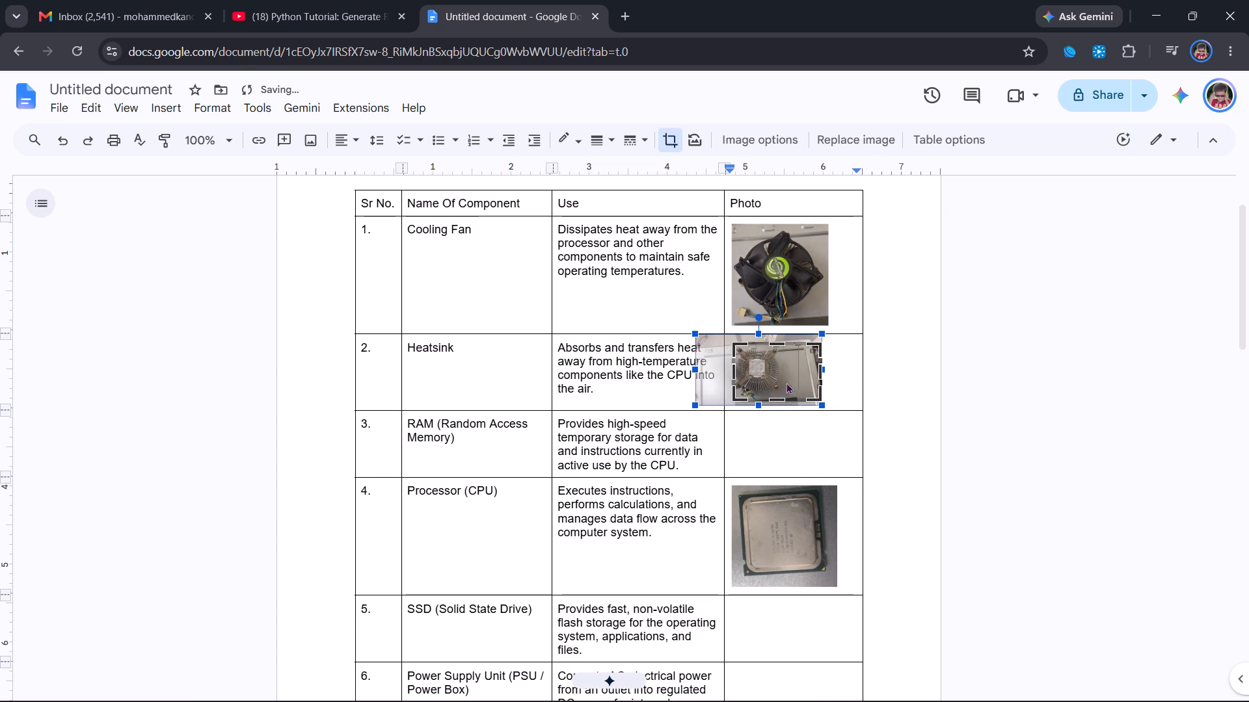
{"action": "left_click_drag", "start_coordinate": [786, 382], "coordinate": [780, 384]}
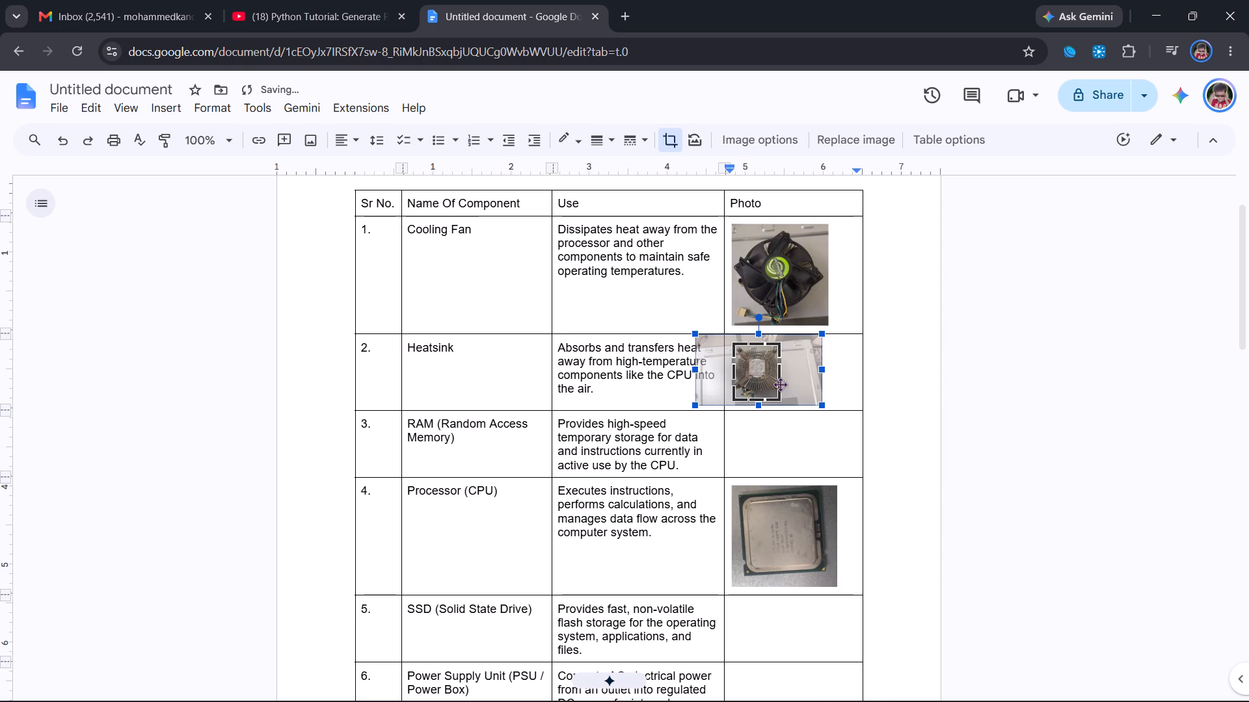
{"action": "left_click", "coordinate": [985, 359]}
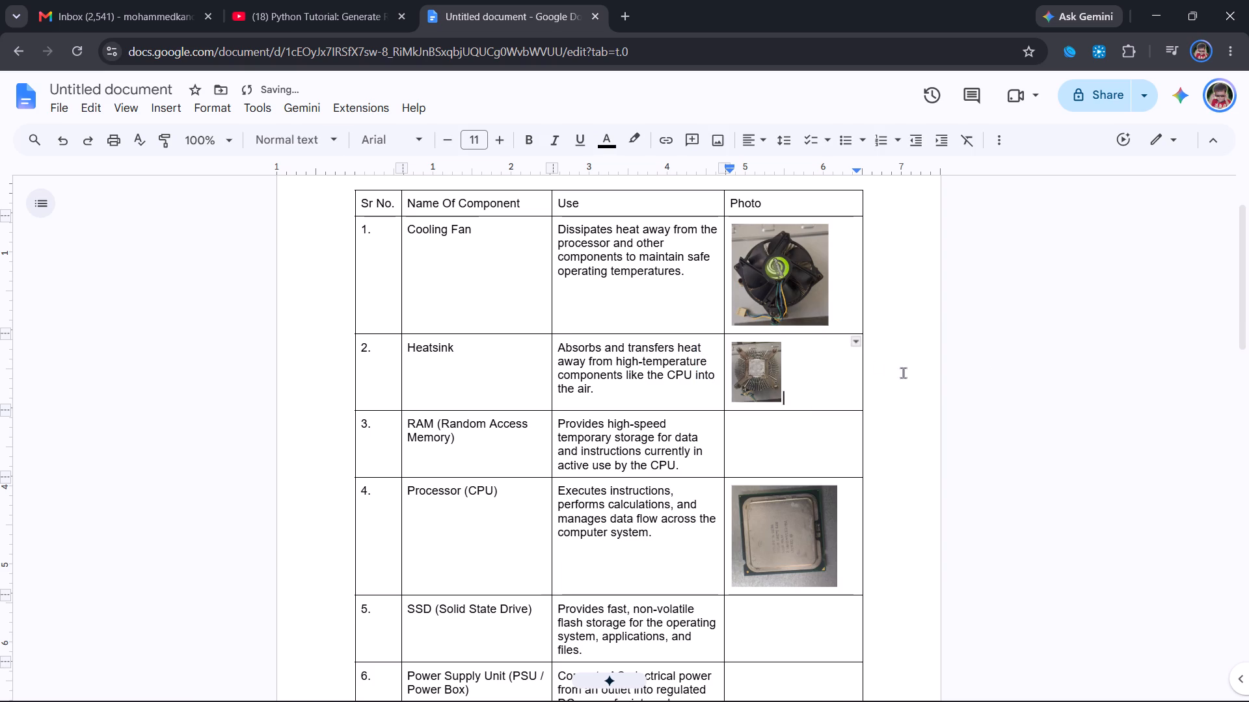
Enlarge the cropped Heatsink photo proportionally to roughly the size of the Cooling Fan photo above it.
{"action": "left_click", "coordinate": [778, 396]}
{"action": "left_click_drag", "start_coordinate": [781, 404], "coordinate": [820, 406]}
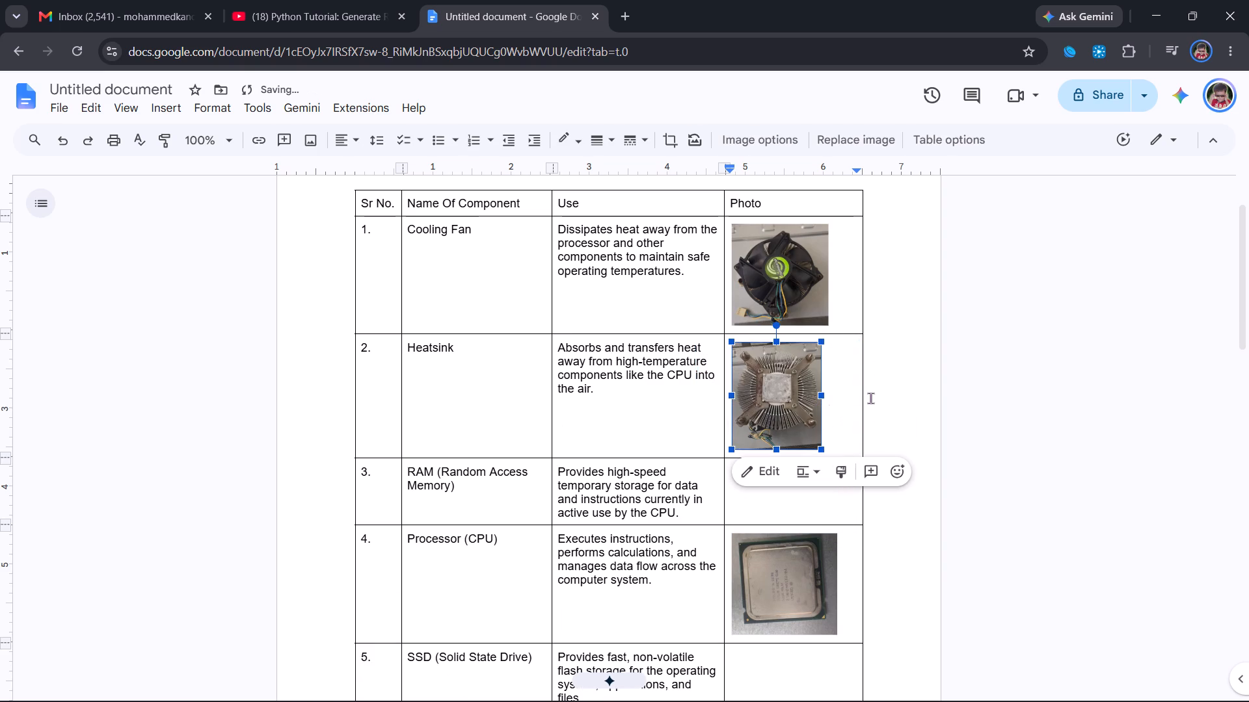
{"action": "left_click", "coordinate": [1077, 341]}
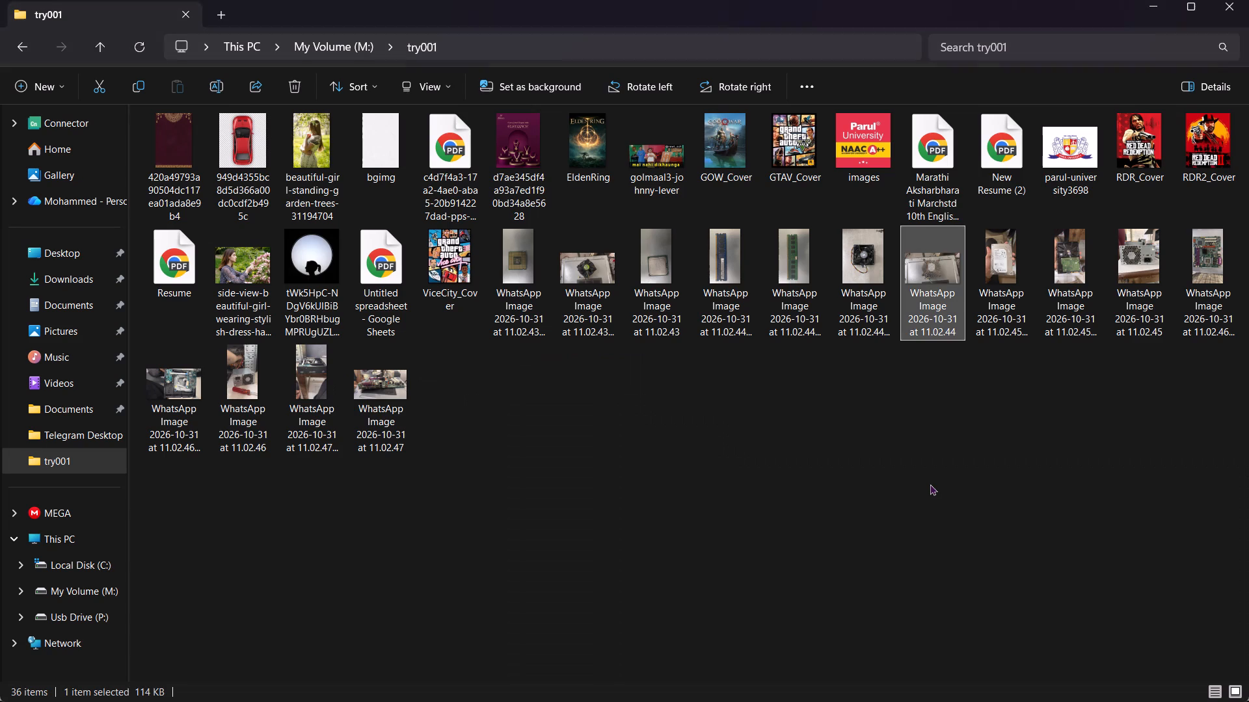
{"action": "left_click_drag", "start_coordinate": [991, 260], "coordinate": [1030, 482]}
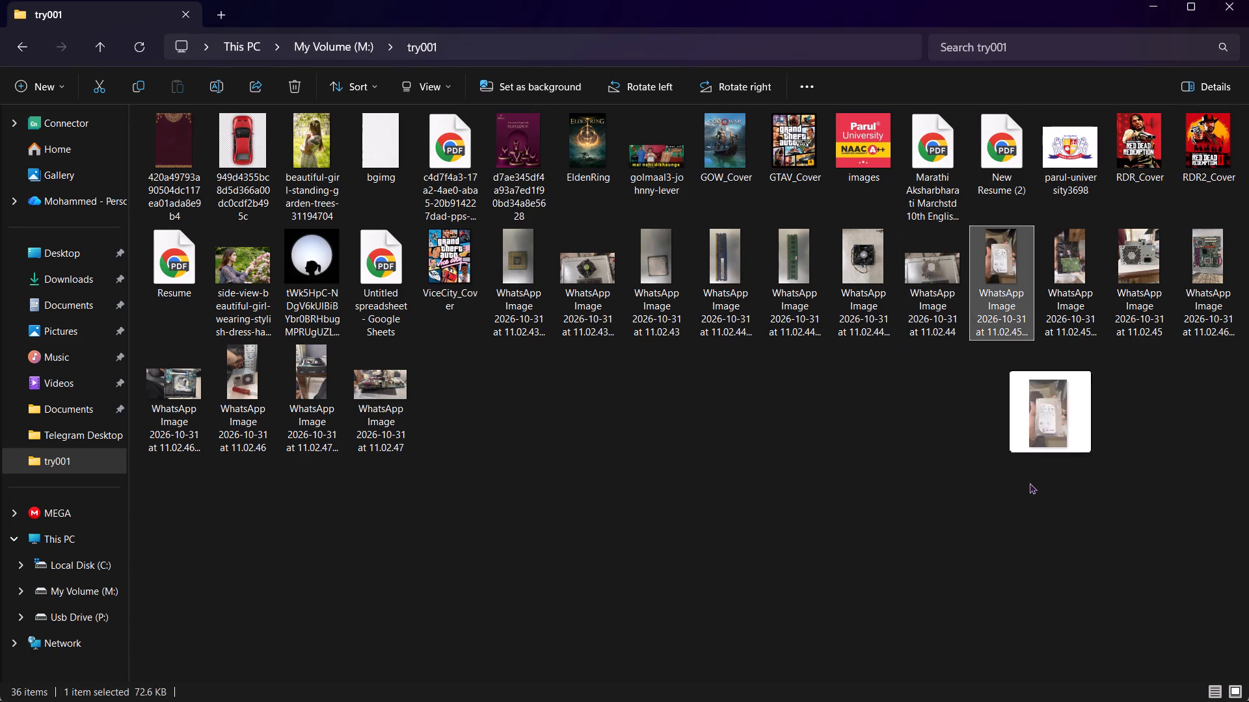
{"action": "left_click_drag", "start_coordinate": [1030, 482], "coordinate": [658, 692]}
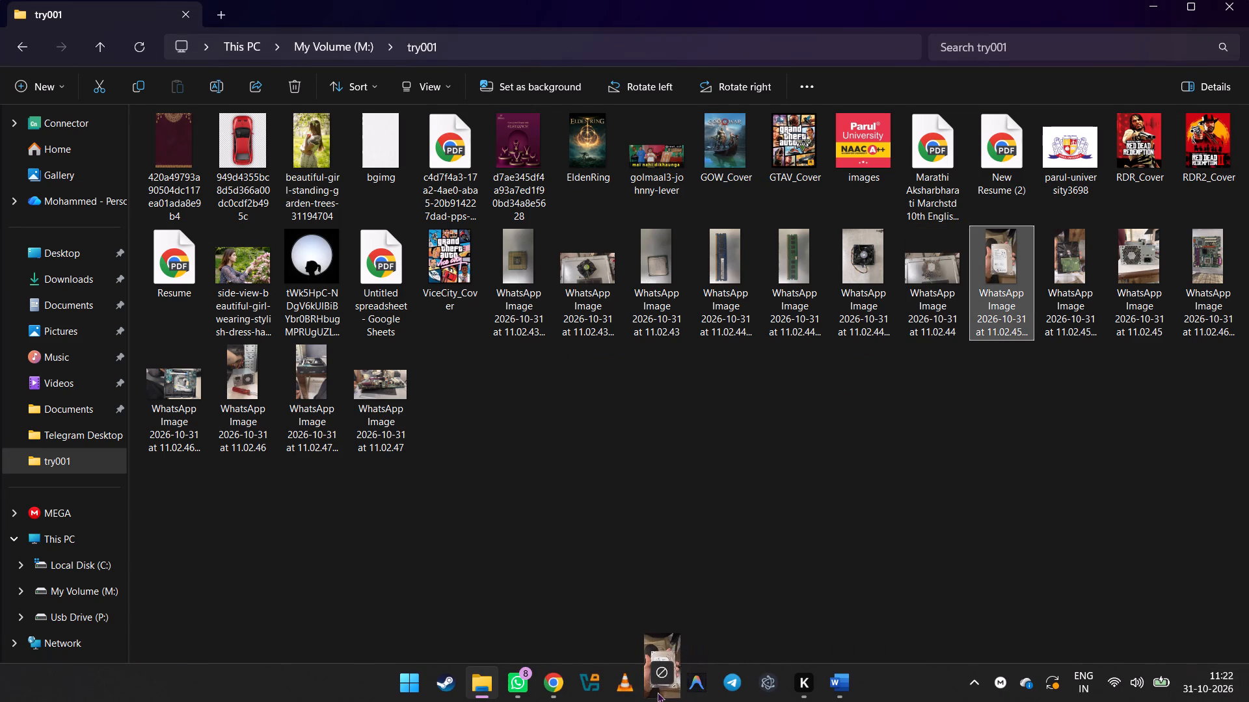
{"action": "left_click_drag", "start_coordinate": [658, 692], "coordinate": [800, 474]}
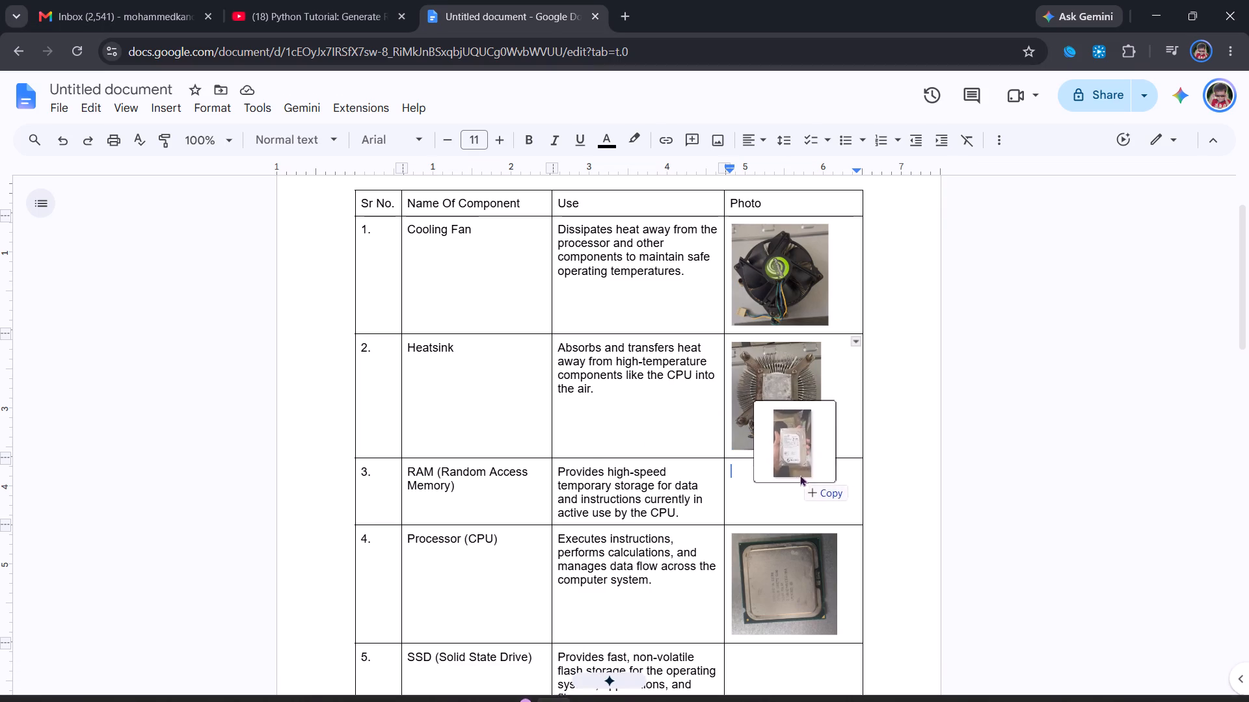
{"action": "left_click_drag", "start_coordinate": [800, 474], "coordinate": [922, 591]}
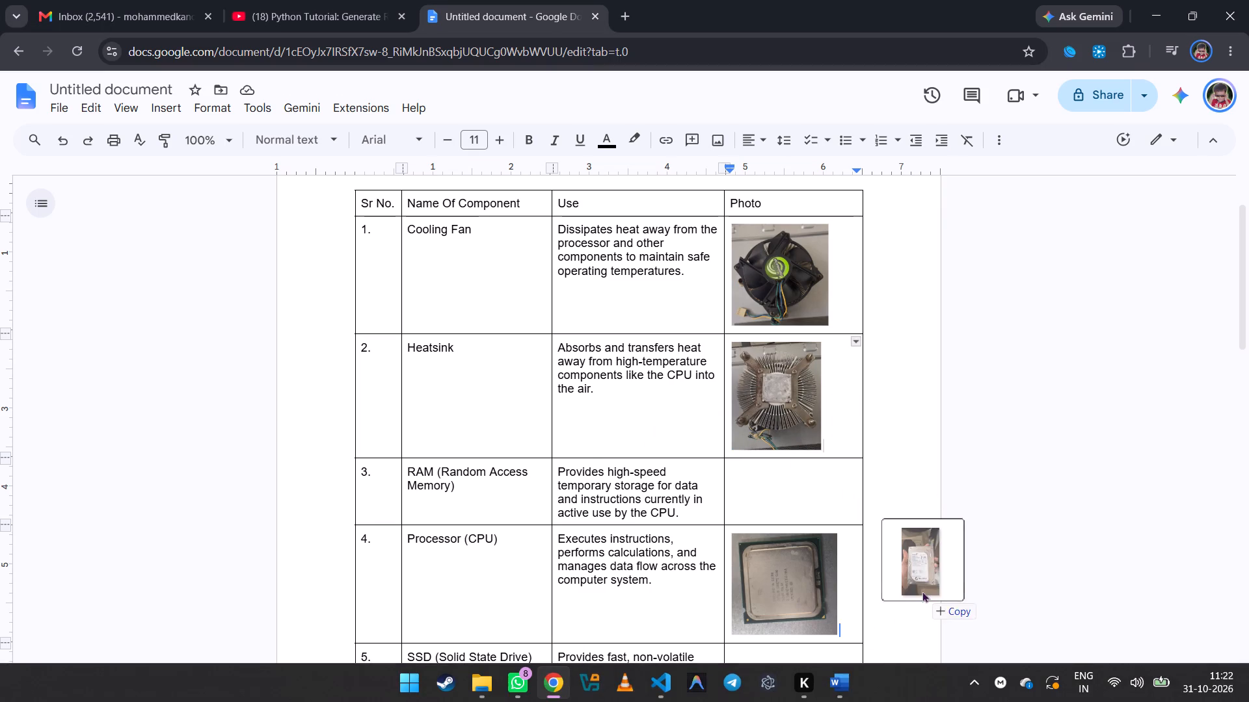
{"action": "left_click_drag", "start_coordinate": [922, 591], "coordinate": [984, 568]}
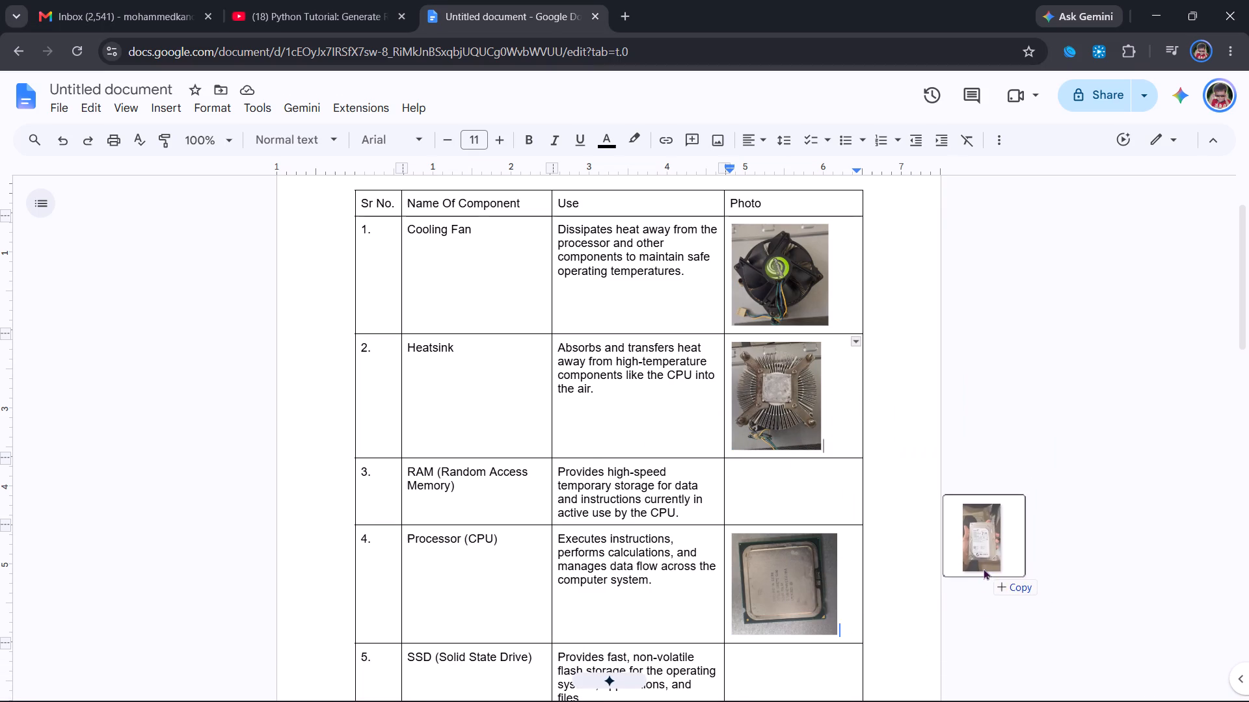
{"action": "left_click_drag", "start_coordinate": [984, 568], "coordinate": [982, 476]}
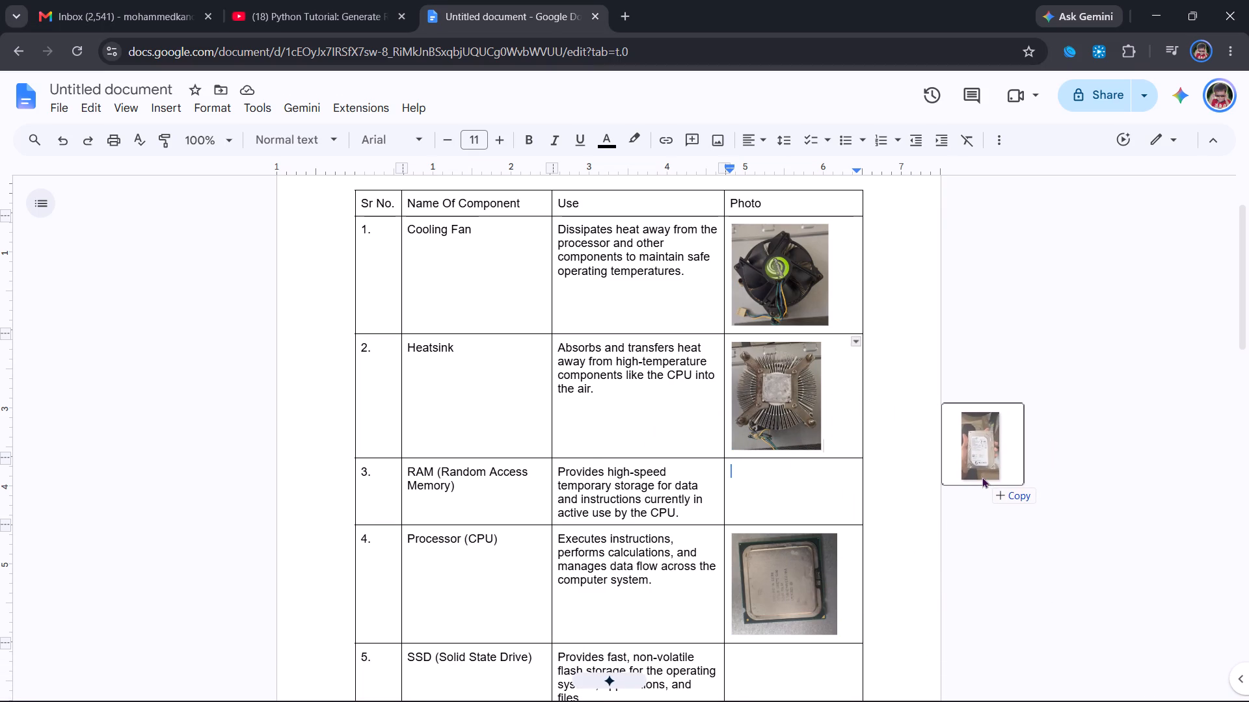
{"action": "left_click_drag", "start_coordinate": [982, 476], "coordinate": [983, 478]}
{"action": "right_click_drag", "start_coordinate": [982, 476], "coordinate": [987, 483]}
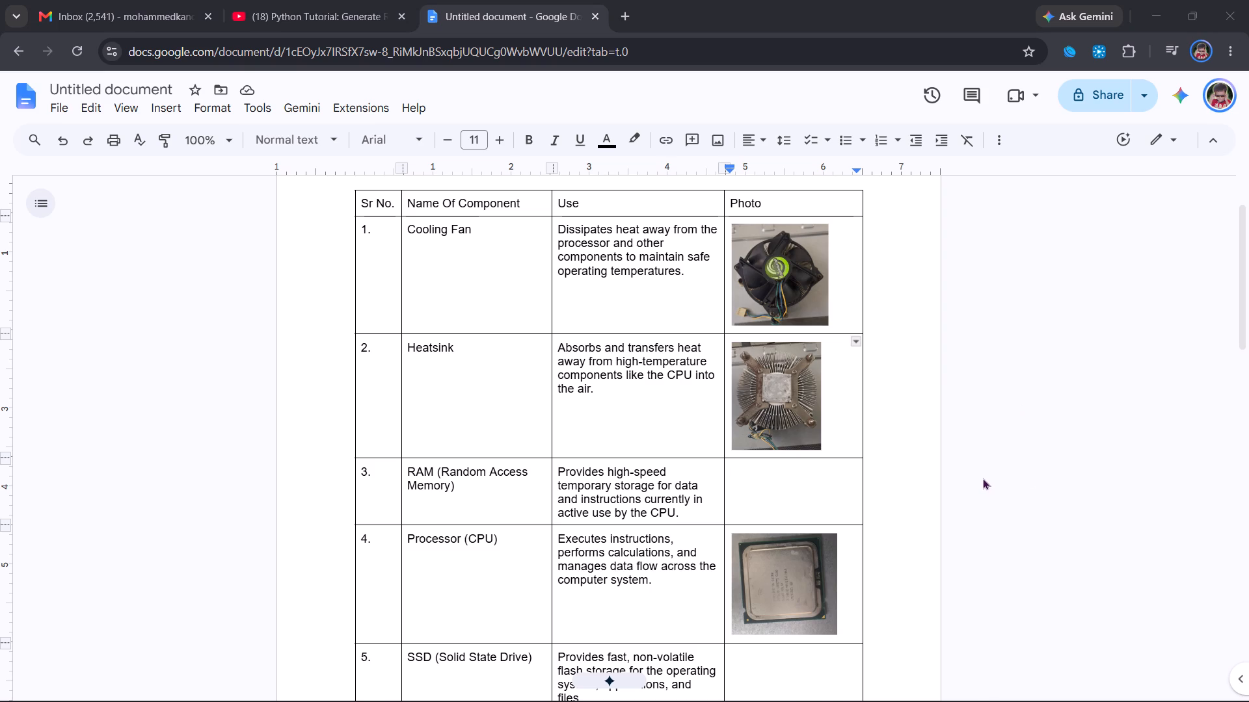
Insert the green RAM stick photo from the try001 folder into the Photo cell of row 3, RAM.
{"action": "scroll", "coordinate": [983, 478], "scroll_direction": "down", "scroll_amount": 2}
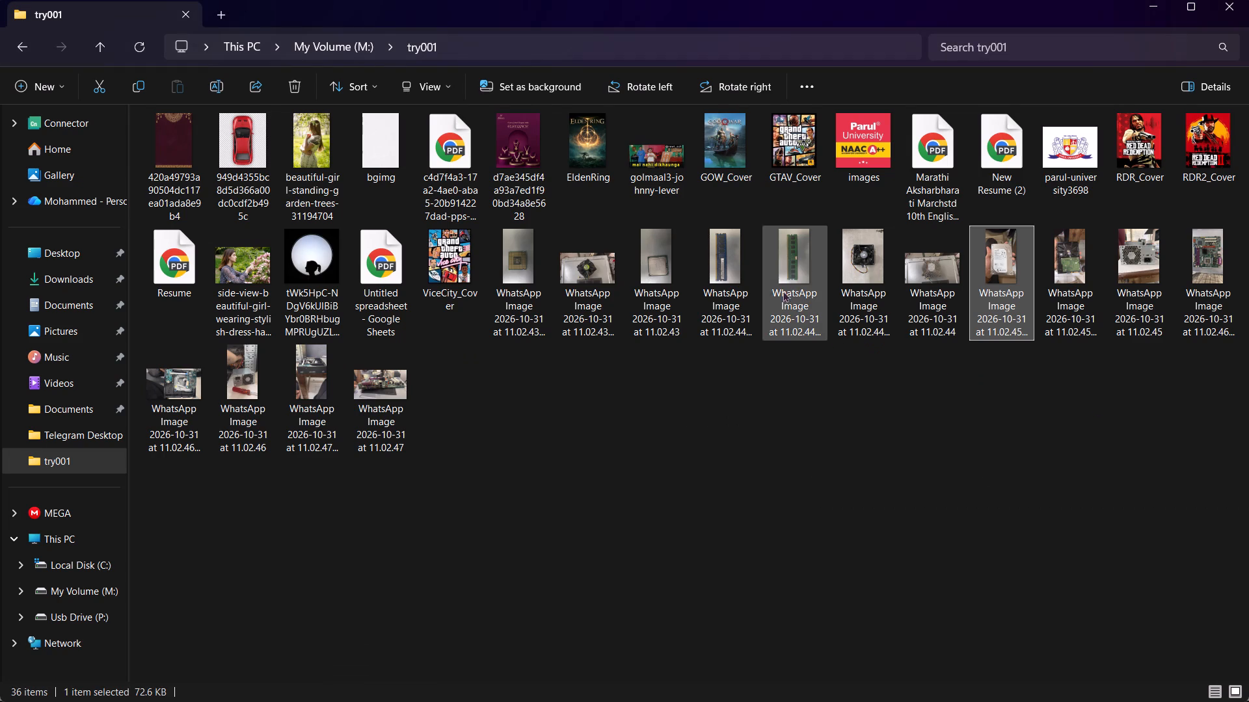
{"action": "left_click_drag", "start_coordinate": [818, 254], "coordinate": [786, 424]}
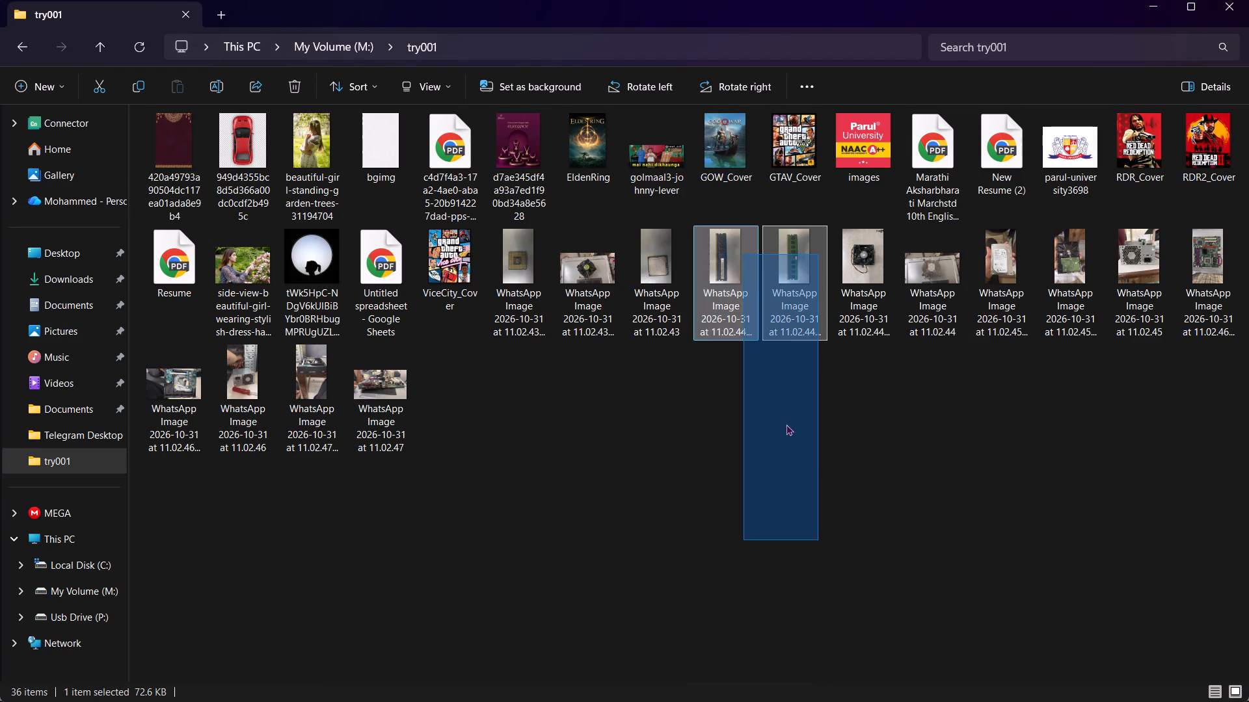
{"action": "left_click_drag", "start_coordinate": [786, 424], "coordinate": [788, 317]}
{"action": "left_click_drag", "start_coordinate": [788, 317], "coordinate": [660, 682]}
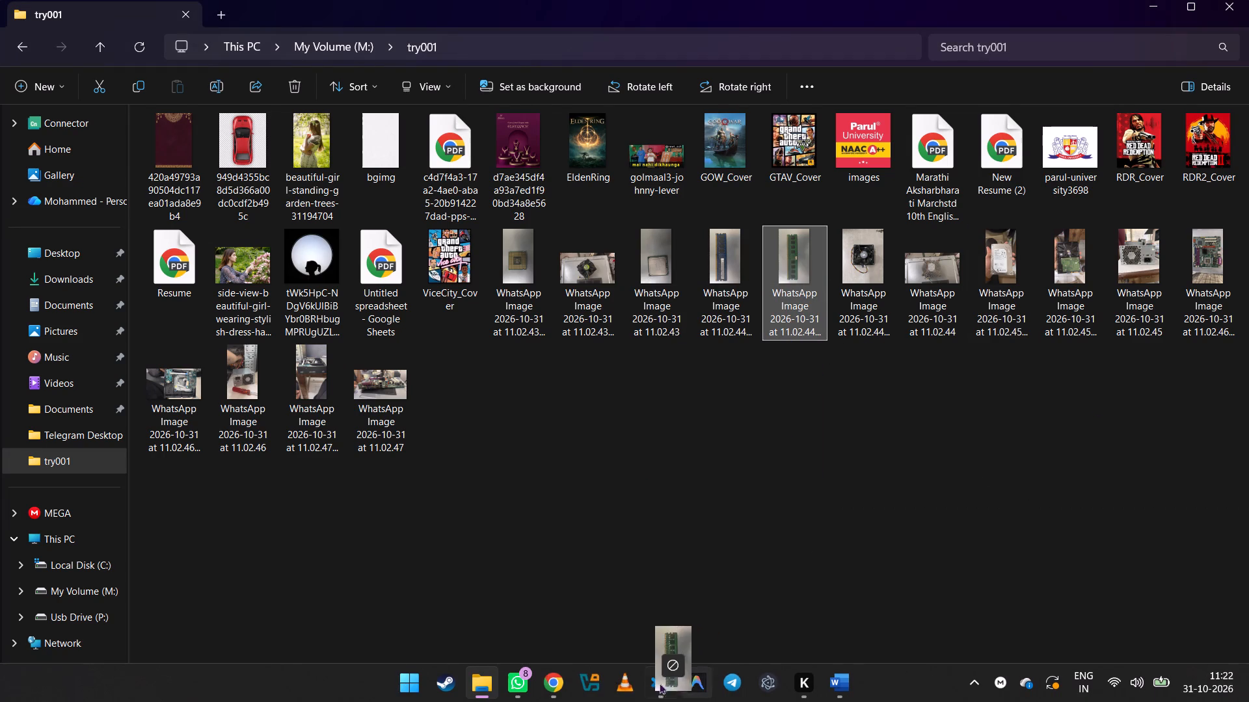
{"action": "left_click_drag", "start_coordinate": [660, 682], "coordinate": [751, 367]}
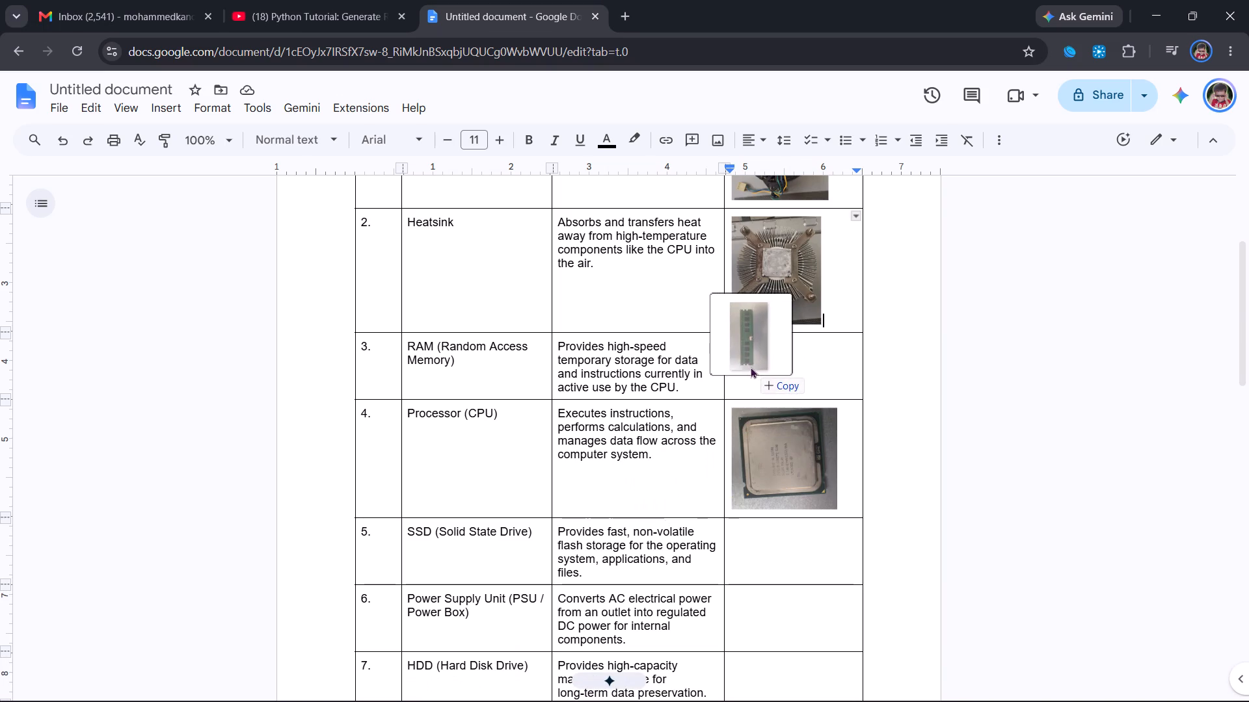
{"action": "left_click_drag", "start_coordinate": [751, 367], "coordinate": [902, 377]}
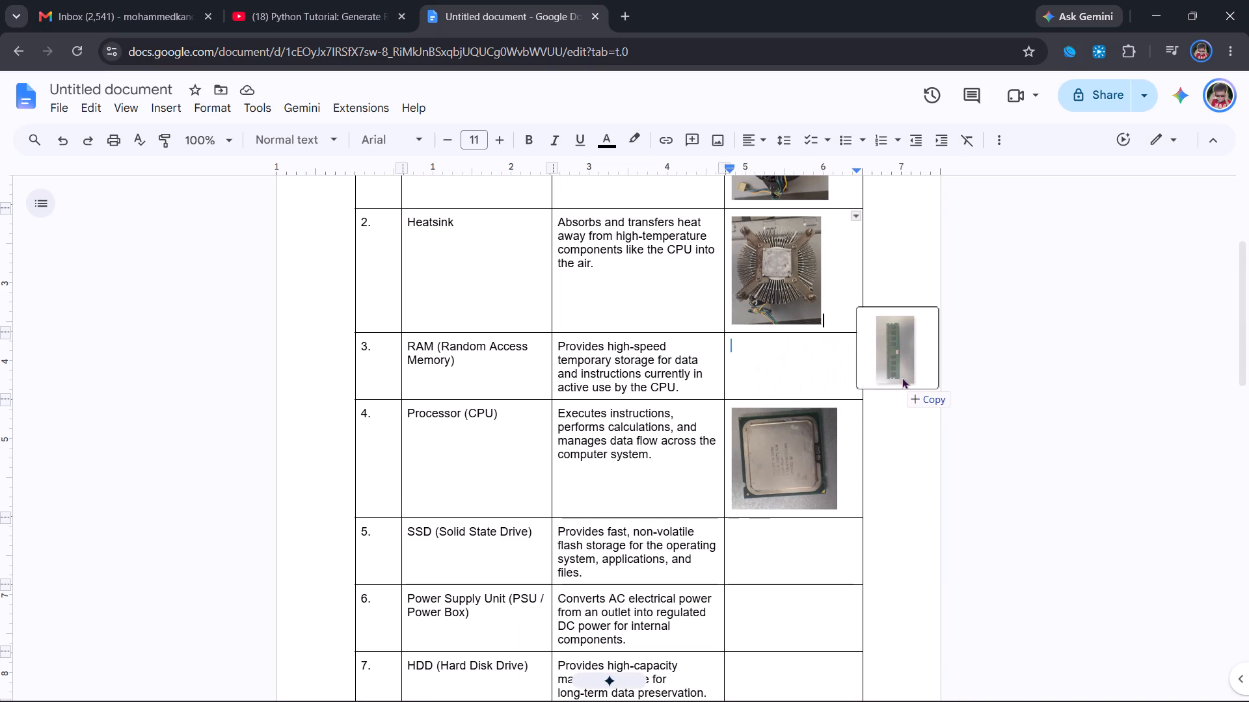
{"action": "left_click_drag", "start_coordinate": [902, 377], "coordinate": [871, 376]}
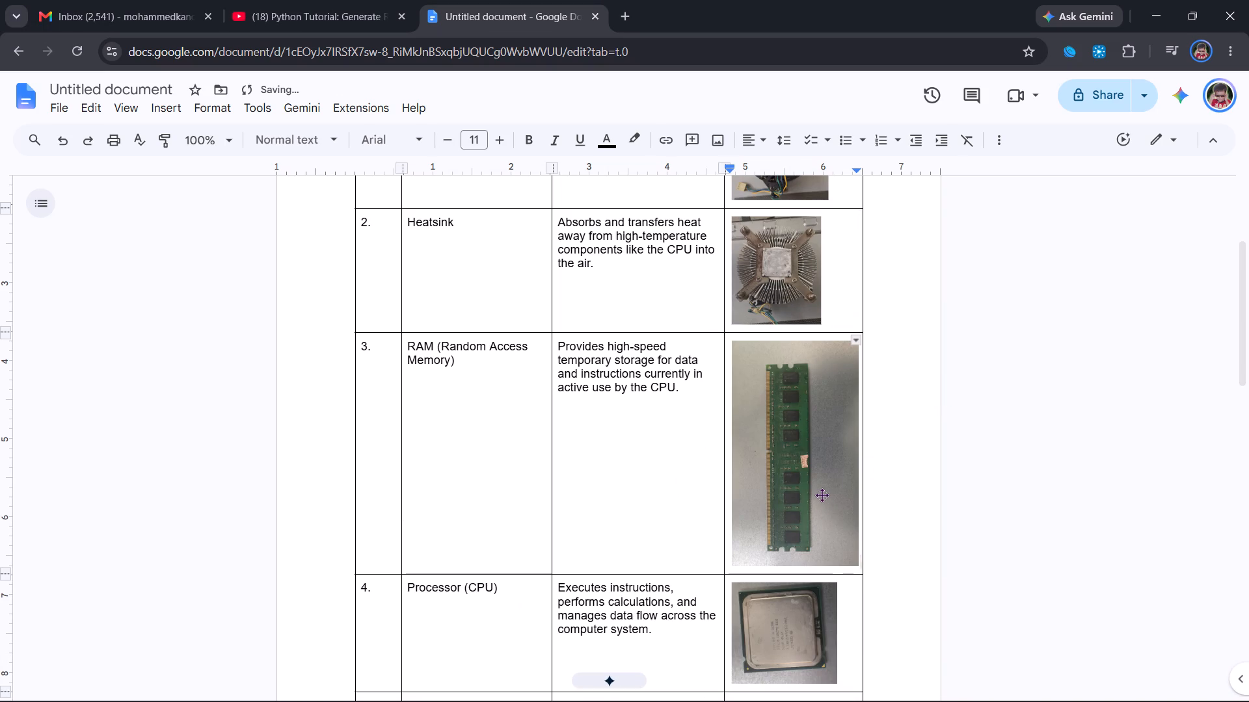
Start cropping the RAM photo in row 3.
{"action": "left_click", "coordinate": [822, 495]}
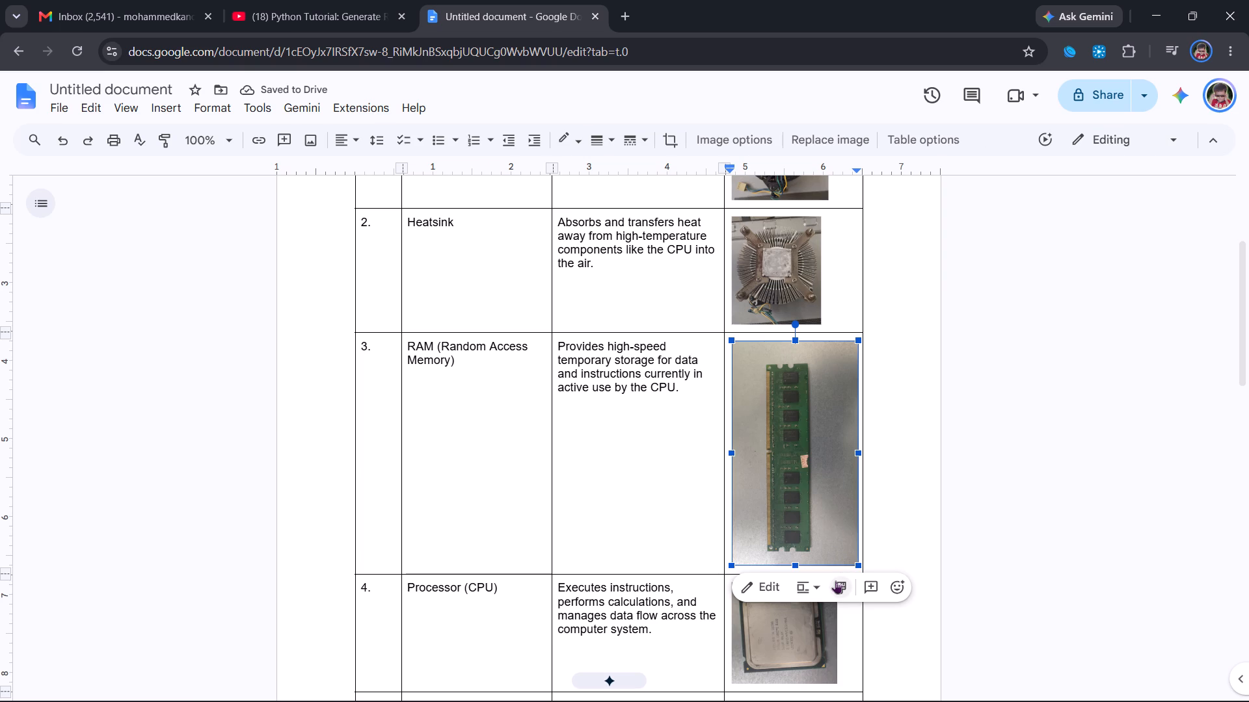
{"action": "left_click", "coordinate": [669, 136]}
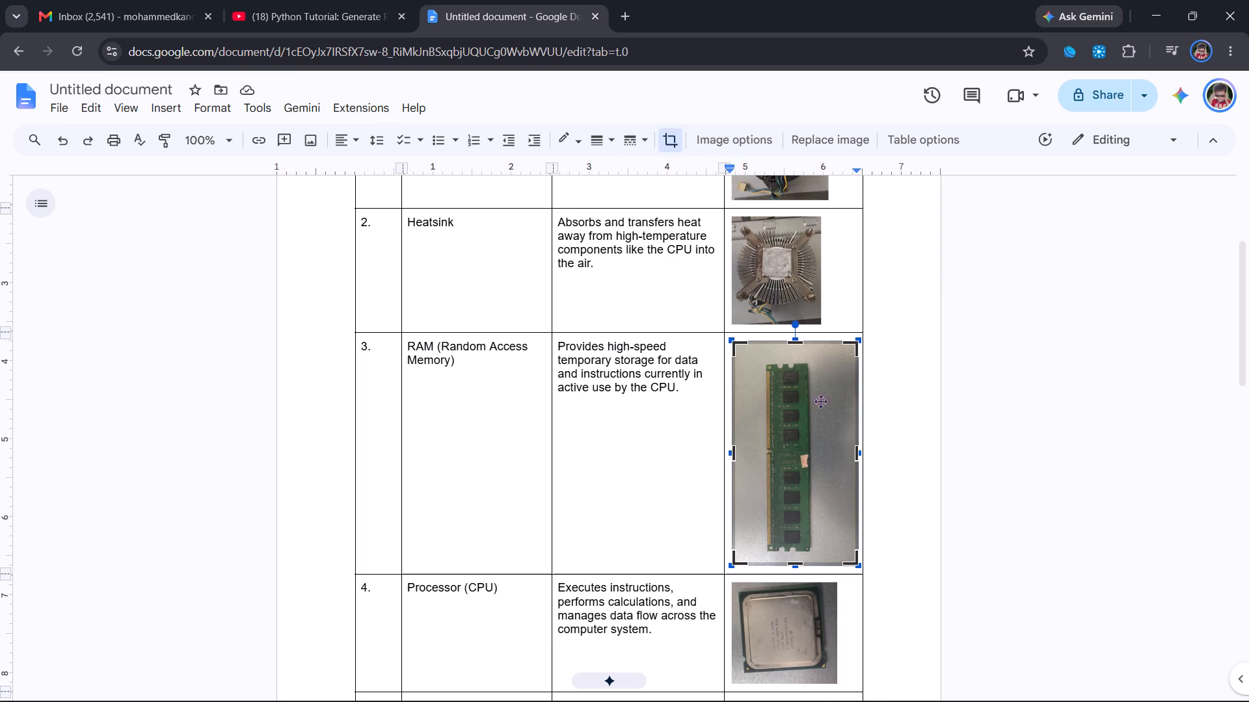
Crop the RAM photo in row 3 tightly around the memory module, trimming all four sides.
{"action": "left_click_drag", "start_coordinate": [853, 563], "coordinate": [858, 541]}
{"action": "left_click_drag", "start_coordinate": [858, 541], "coordinate": [854, 552]}
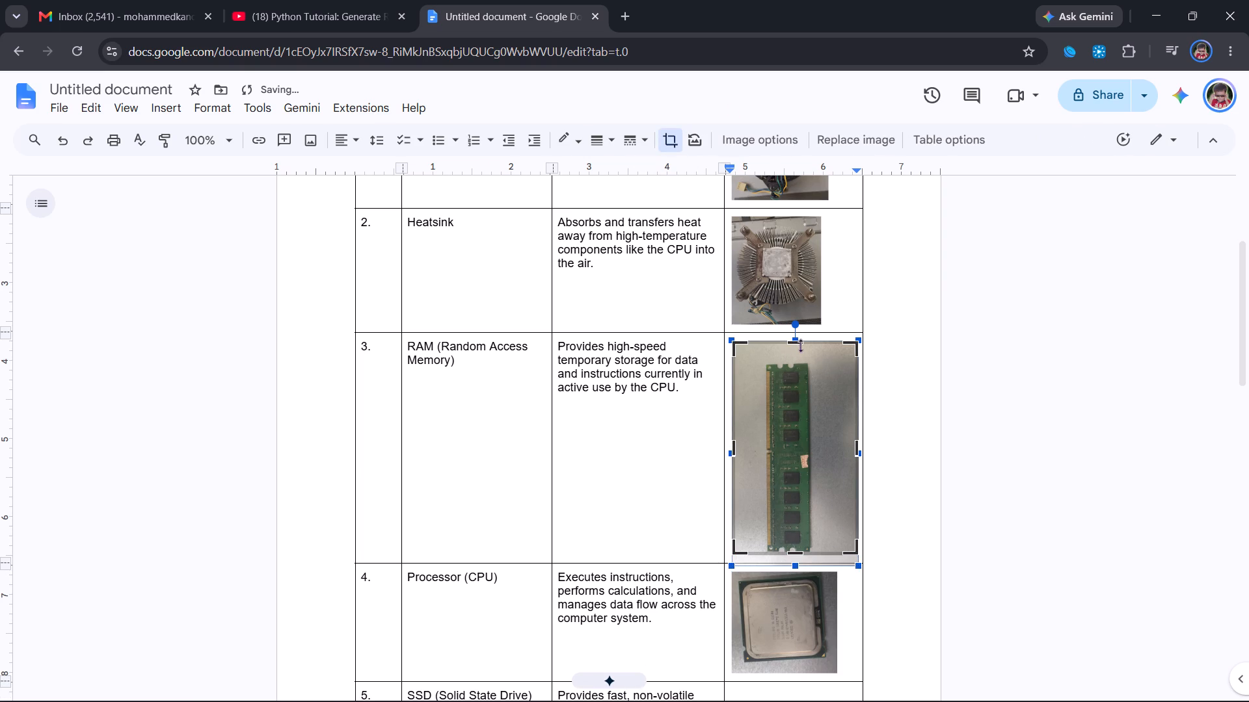
{"action": "left_click_drag", "start_coordinate": [801, 343], "coordinate": [803, 359]}
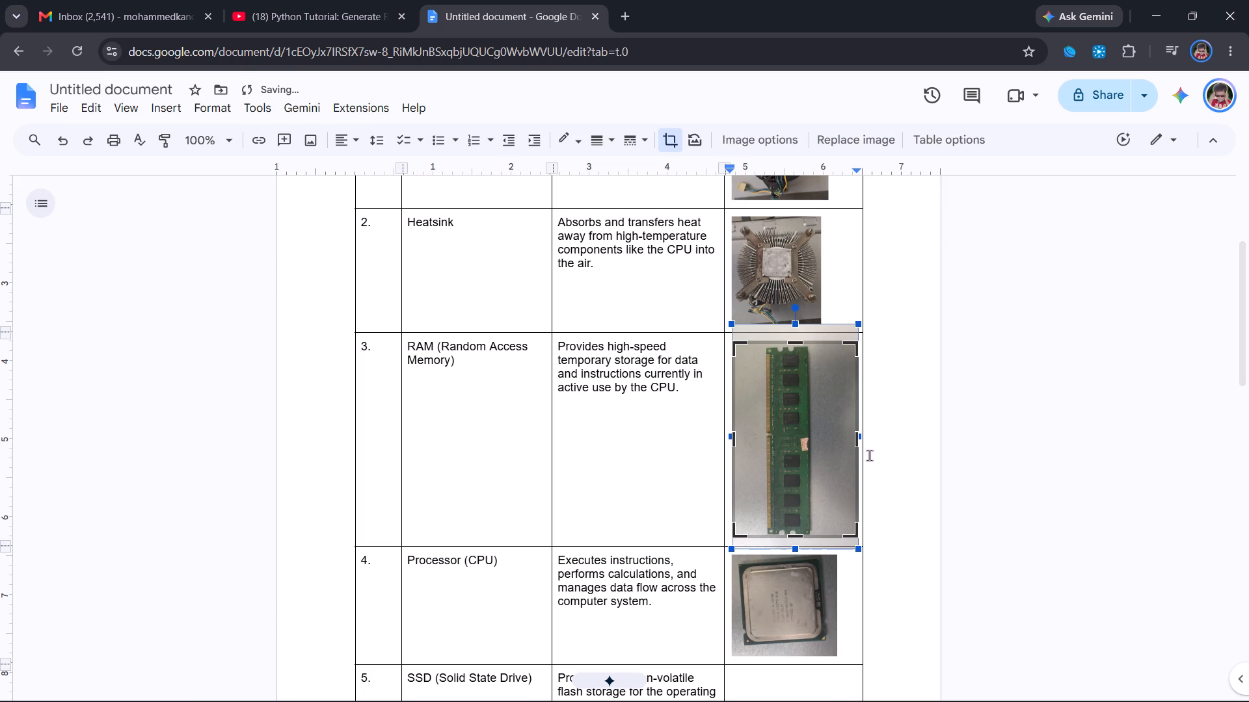
{"action": "left_click_drag", "start_coordinate": [857, 447], "coordinate": [822, 450]}
{"action": "left_click_drag", "start_coordinate": [822, 450], "coordinate": [817, 450]}
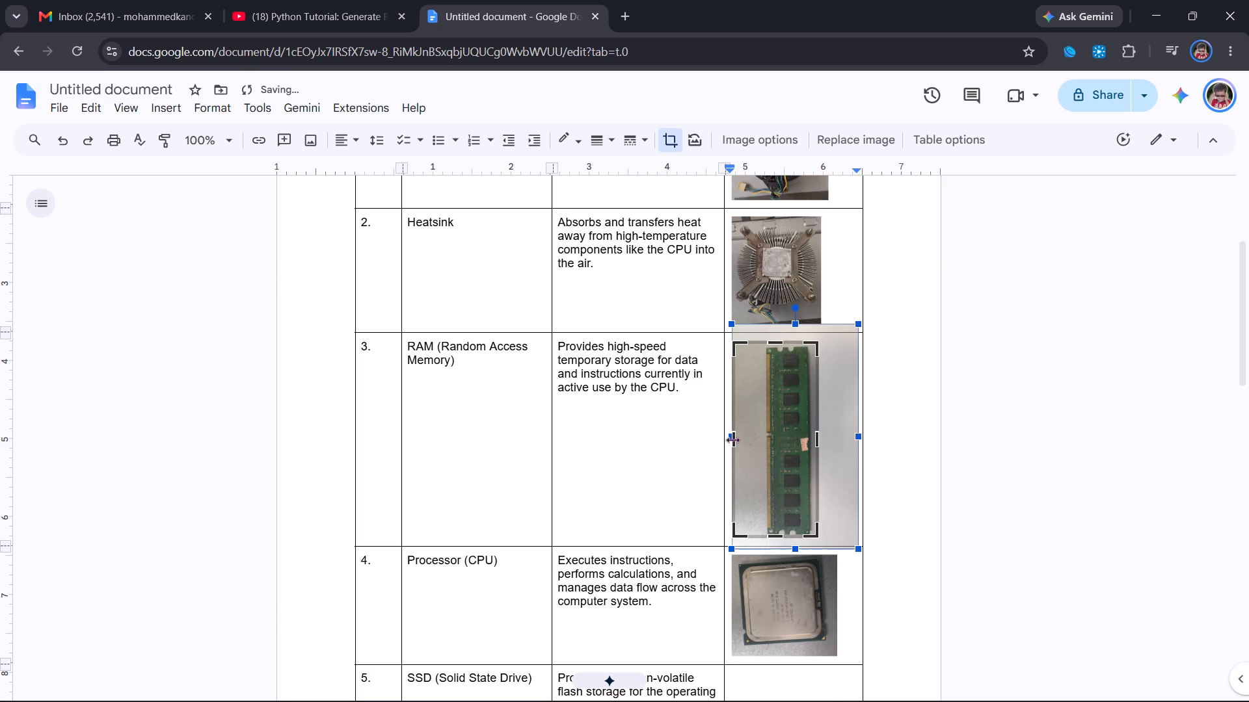
{"action": "left_click_drag", "start_coordinate": [732, 439], "coordinate": [762, 441]}
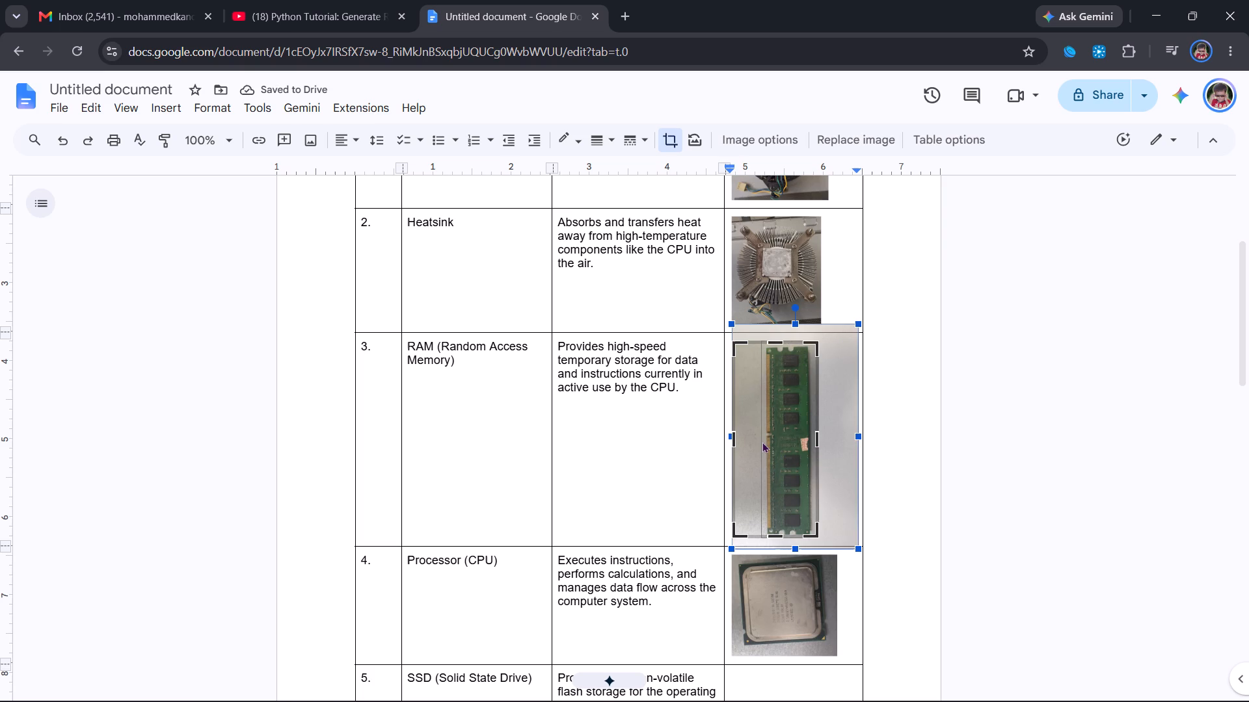
{"action": "left_click_drag", "start_coordinate": [762, 441], "coordinate": [761, 442]}
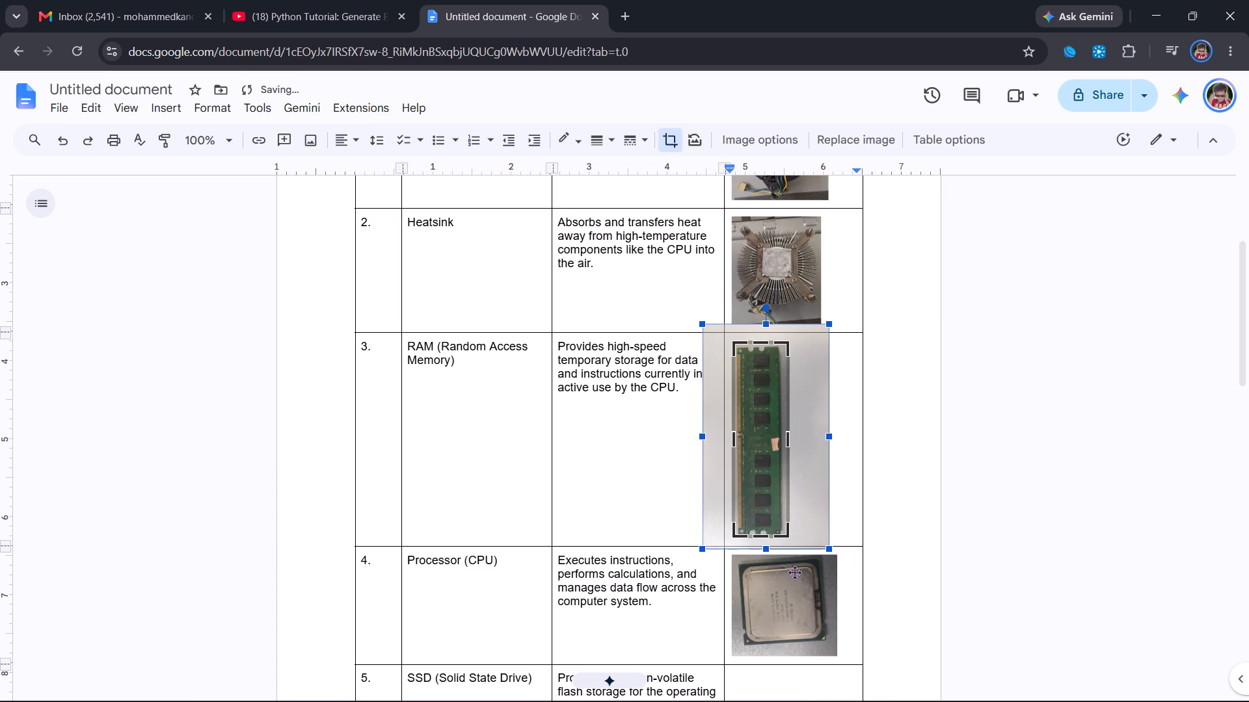
{"action": "left_click", "coordinate": [692, 128]}
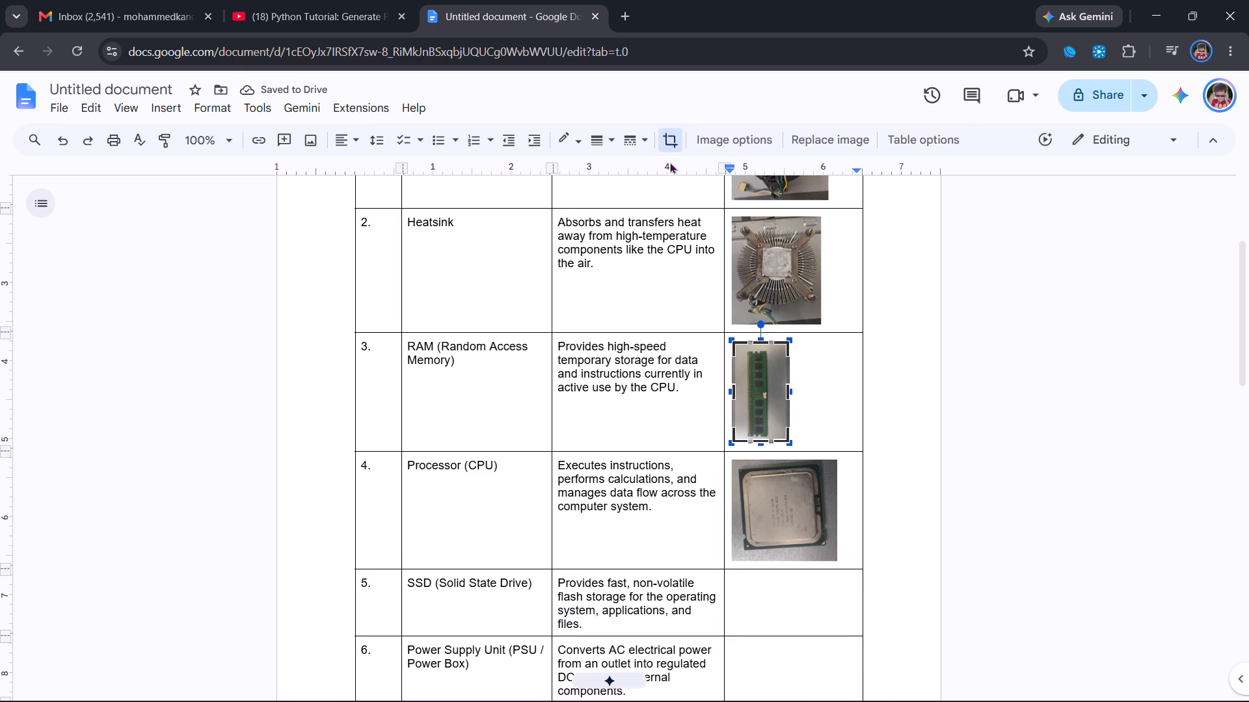
{"action": "key", "text": "ctrl+z"}
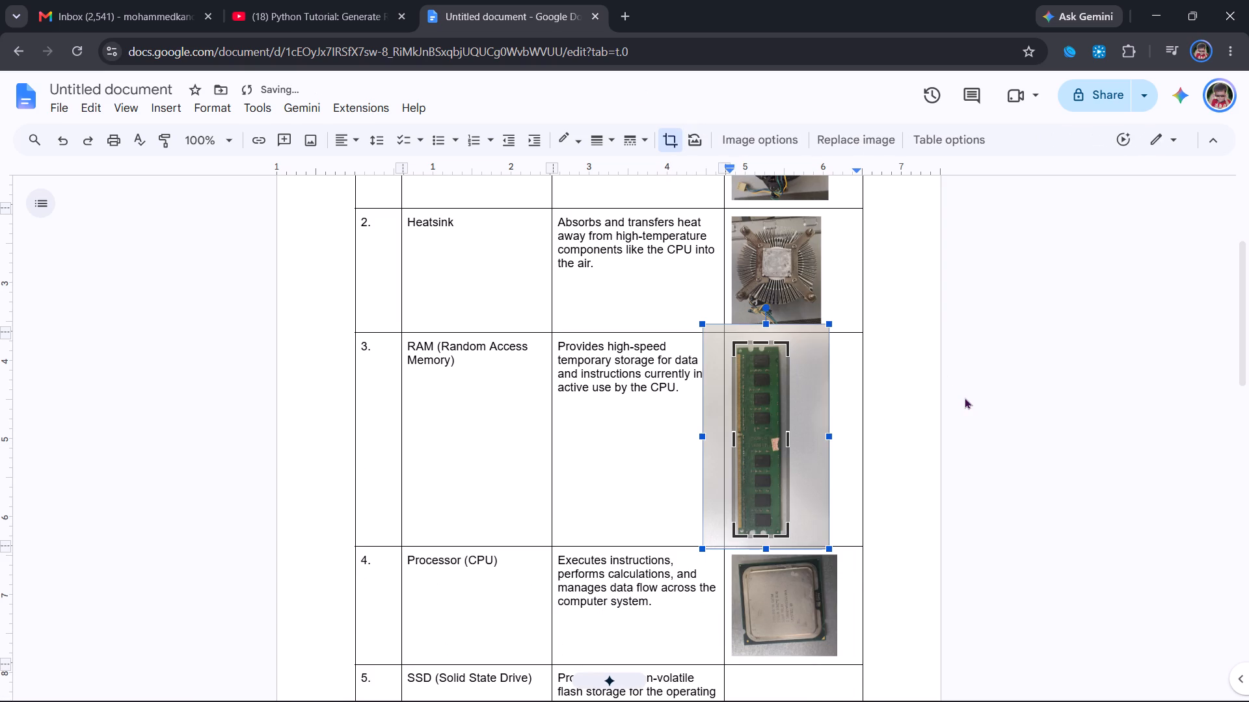
{"action": "left_click", "coordinate": [777, 471]}
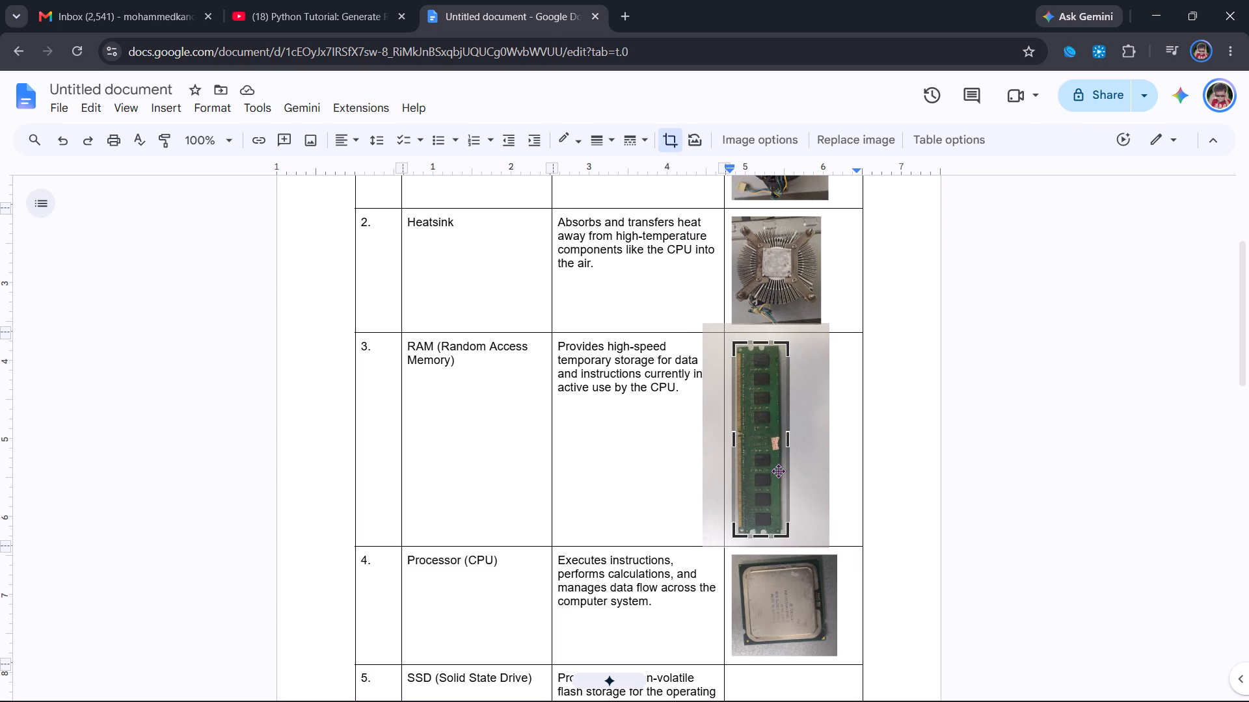
{"action": "left_click", "coordinate": [991, 447]}
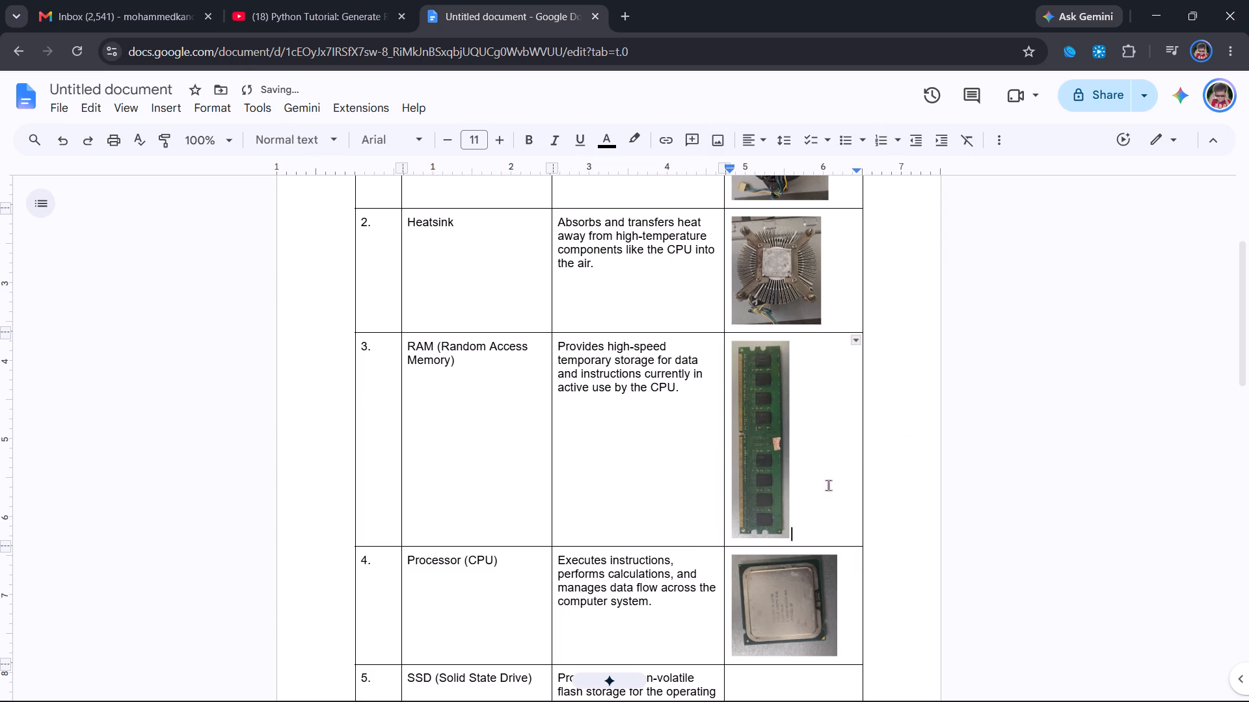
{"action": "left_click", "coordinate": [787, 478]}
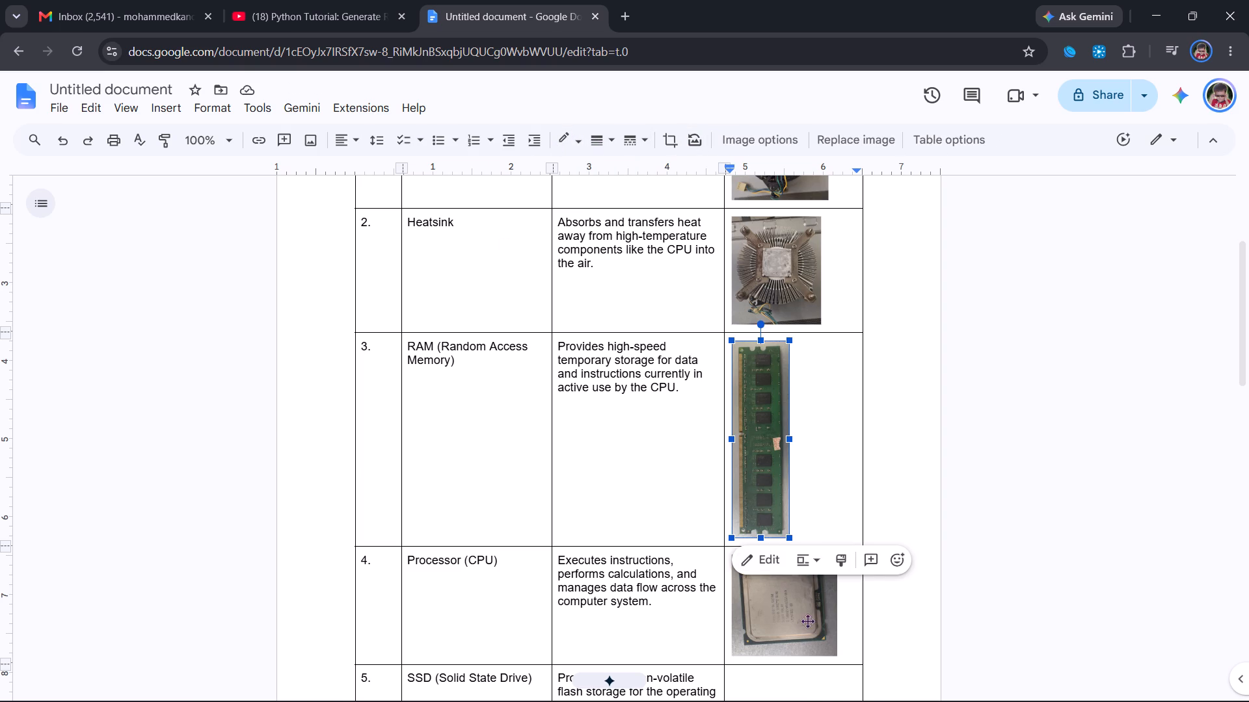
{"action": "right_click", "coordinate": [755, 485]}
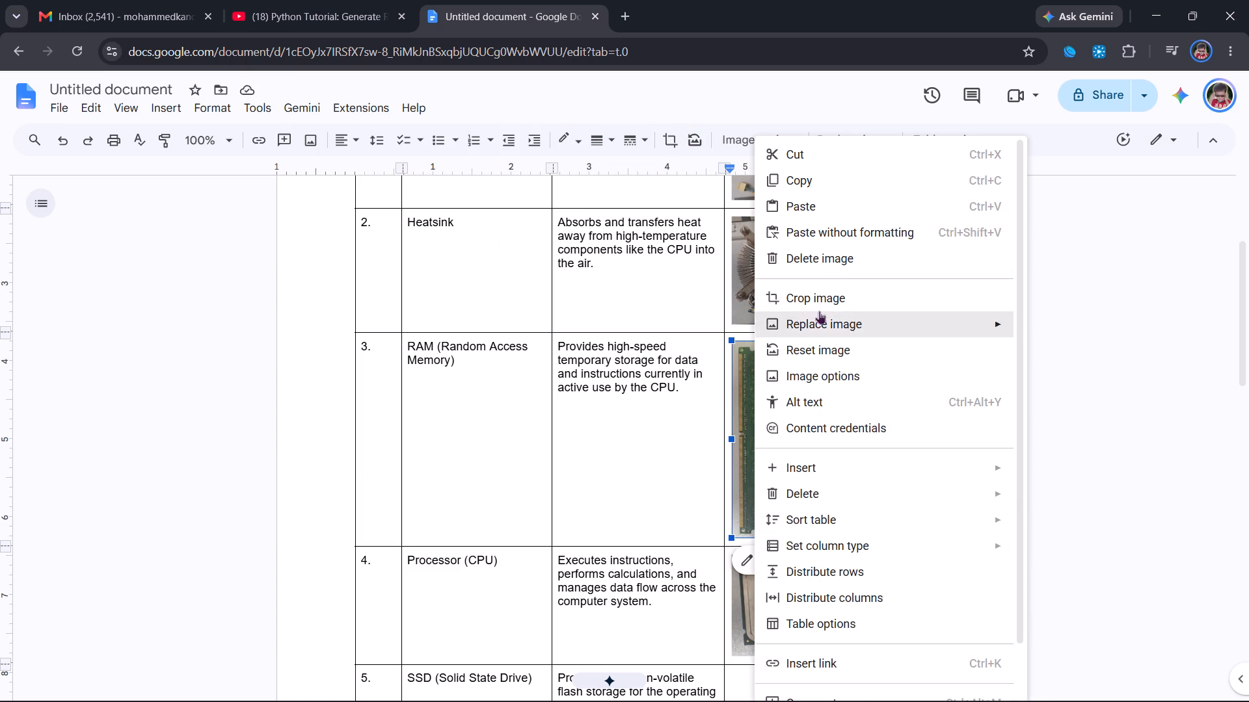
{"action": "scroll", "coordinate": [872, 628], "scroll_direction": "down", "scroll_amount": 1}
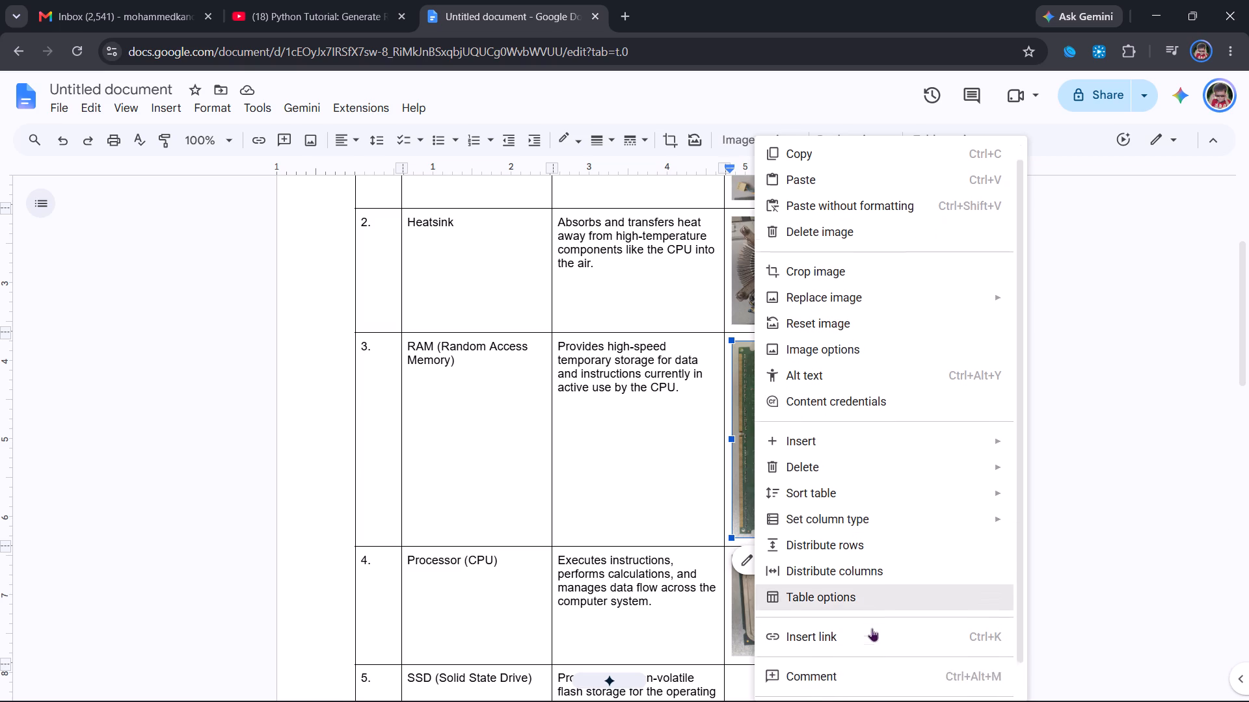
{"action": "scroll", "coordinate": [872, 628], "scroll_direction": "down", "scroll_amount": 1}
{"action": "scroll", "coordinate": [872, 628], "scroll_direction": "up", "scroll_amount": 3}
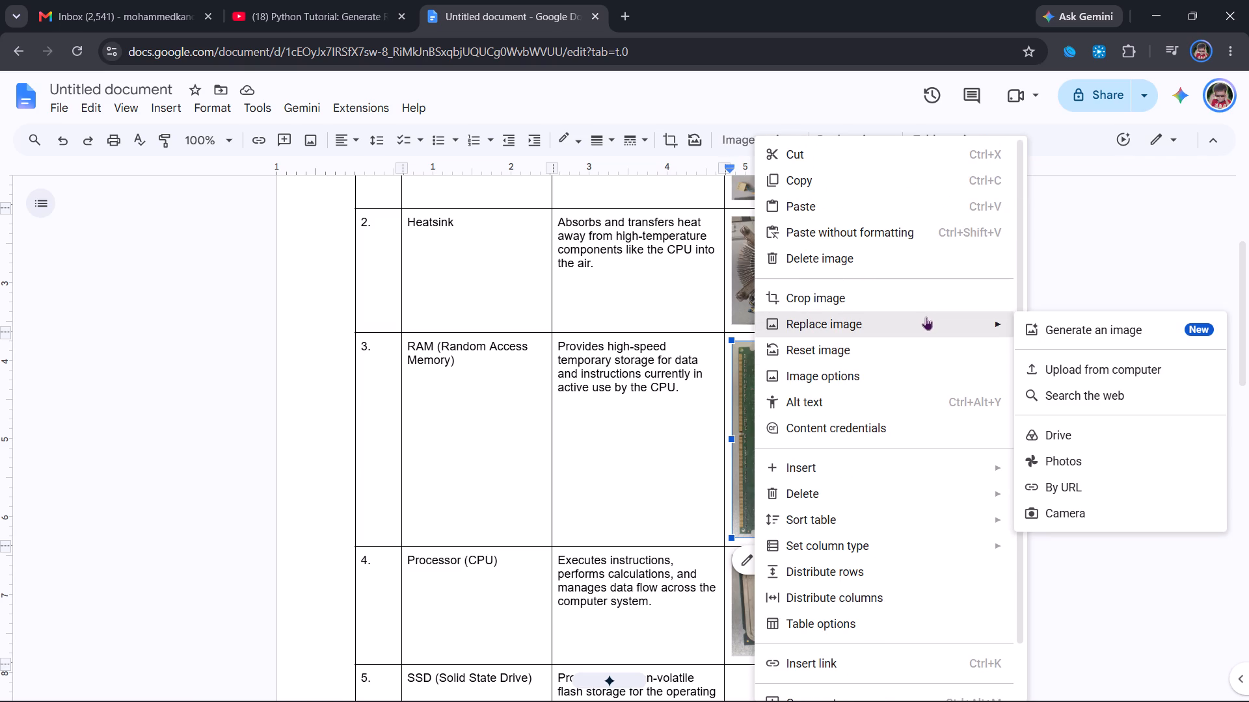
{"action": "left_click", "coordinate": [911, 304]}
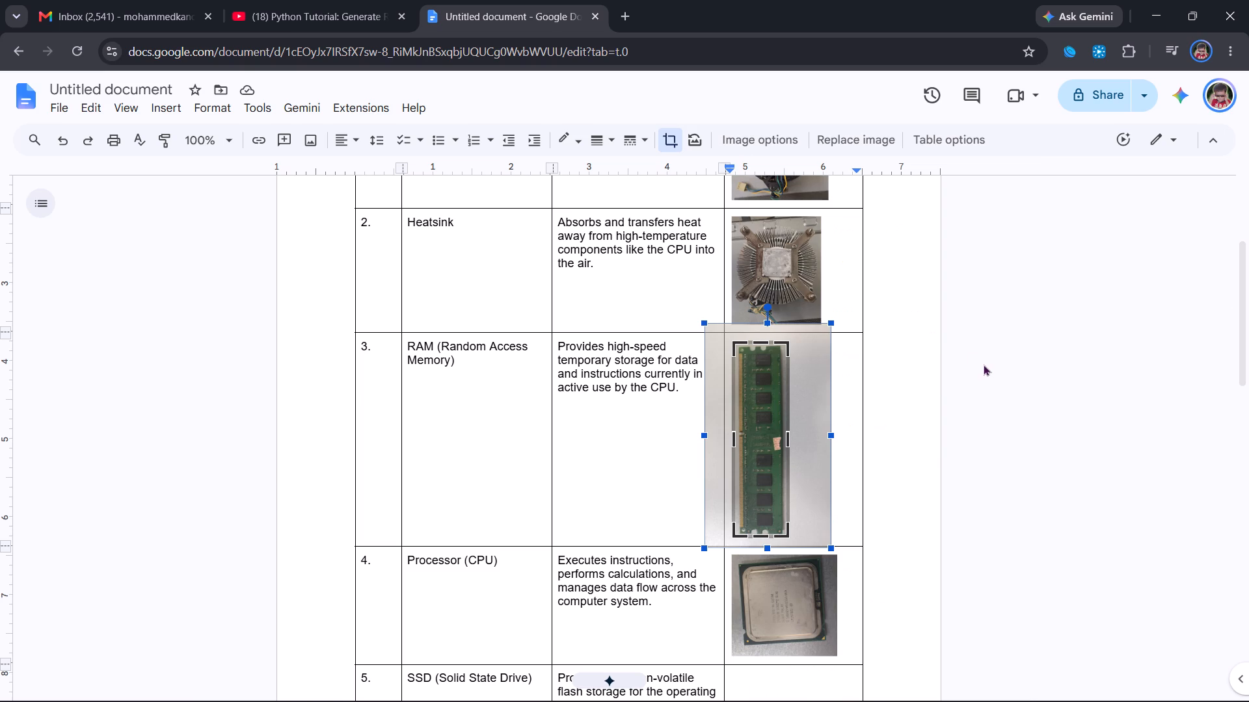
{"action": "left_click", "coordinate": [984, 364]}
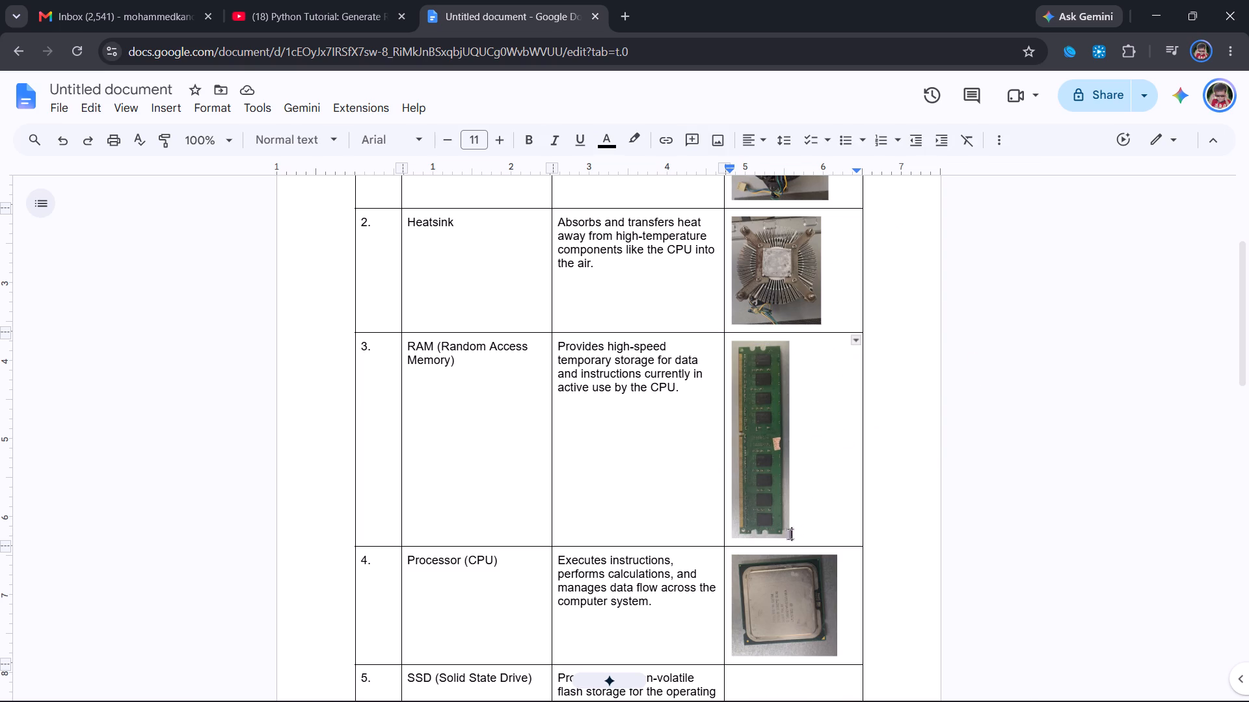
Insert the power supply photo, WhatsApp Image 2026-10-31 at 11.02.45 from the try001 folder, into row 6's empty photo cell.
{"action": "scroll", "coordinate": [938, 606], "scroll_direction": "down", "scroll_amount": 1}
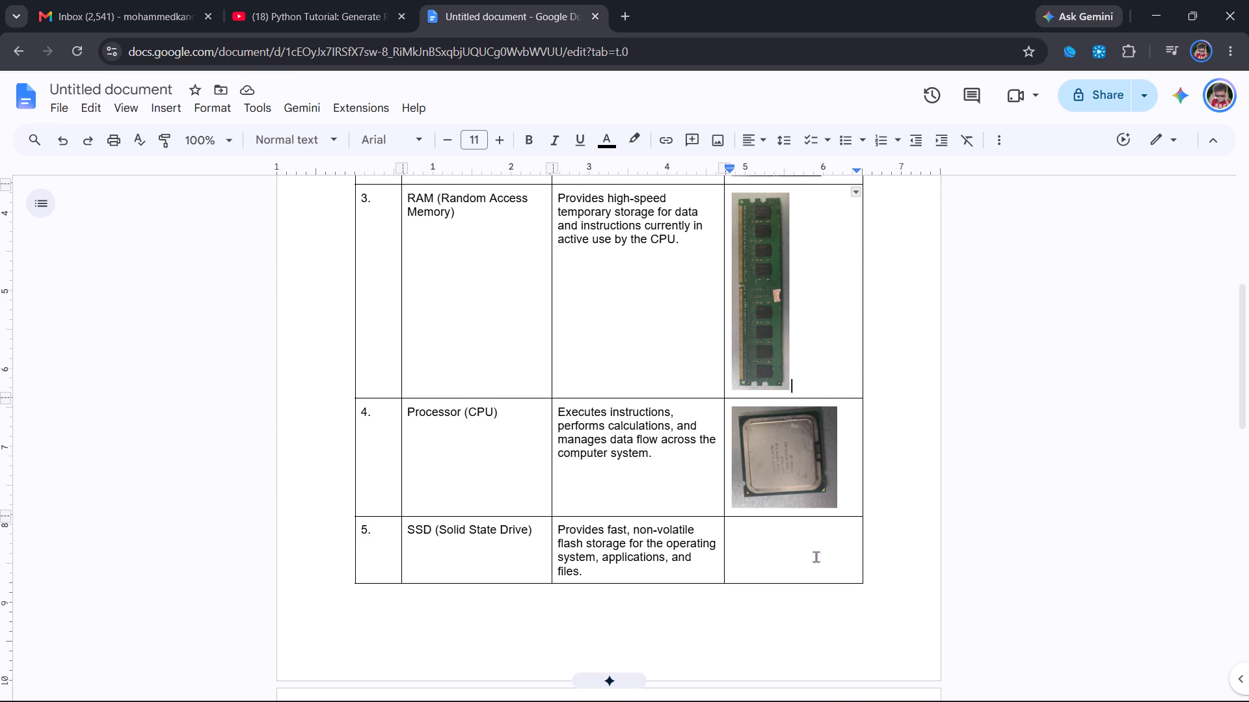
{"action": "scroll", "coordinate": [816, 556], "scroll_direction": "down", "scroll_amount": 1}
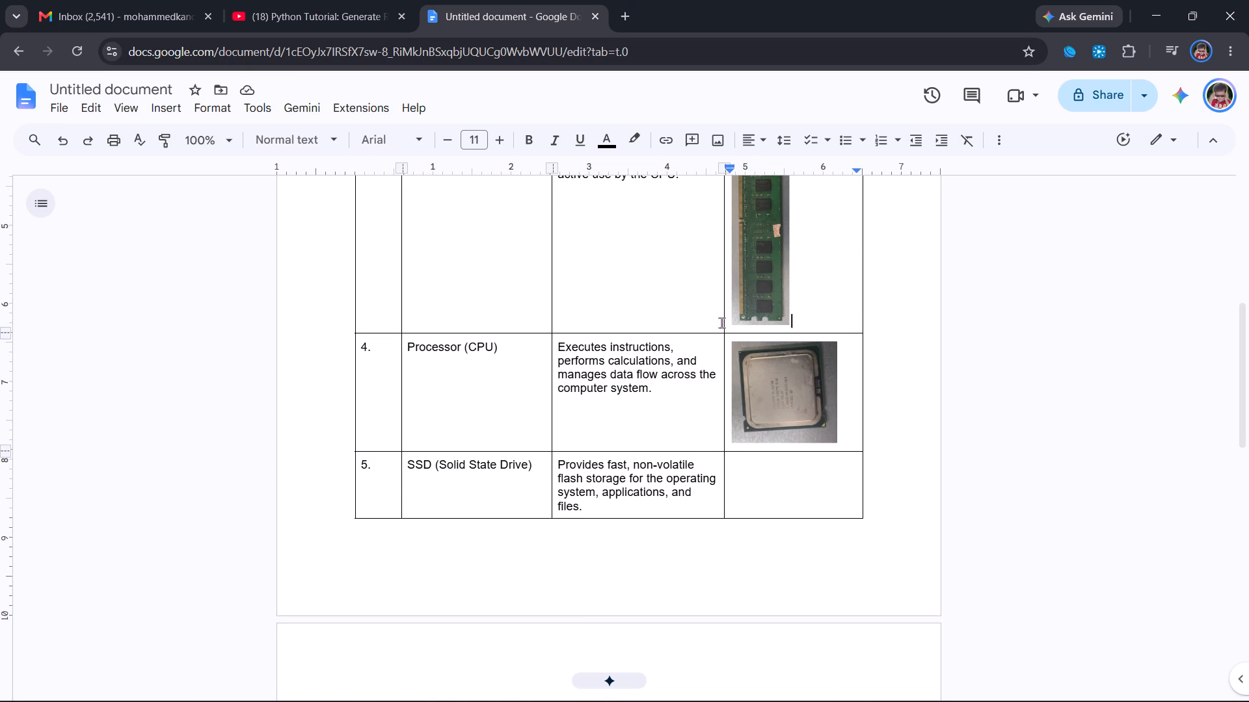
{"action": "scroll", "coordinate": [721, 322], "scroll_direction": "down", "scroll_amount": 4}
{"action": "scroll", "coordinate": [721, 322], "scroll_direction": "up", "scroll_amount": 1}
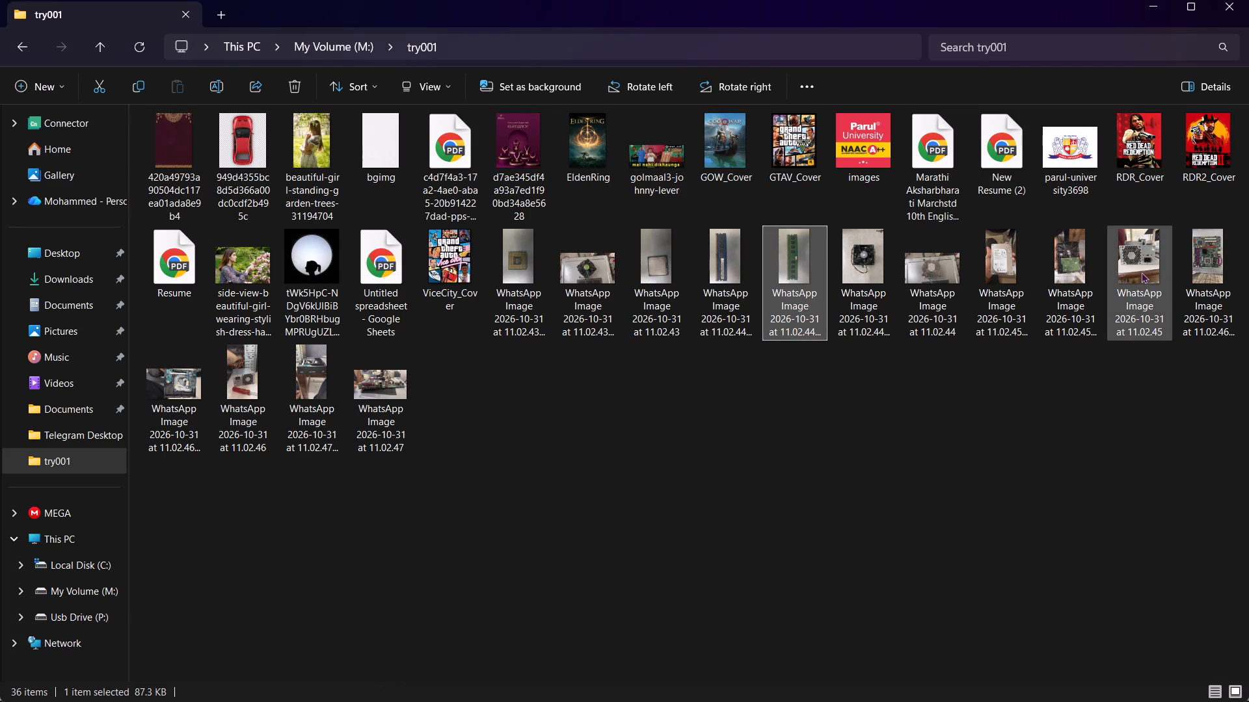
{"action": "left_click_drag", "start_coordinate": [1142, 258], "coordinate": [647, 701]}
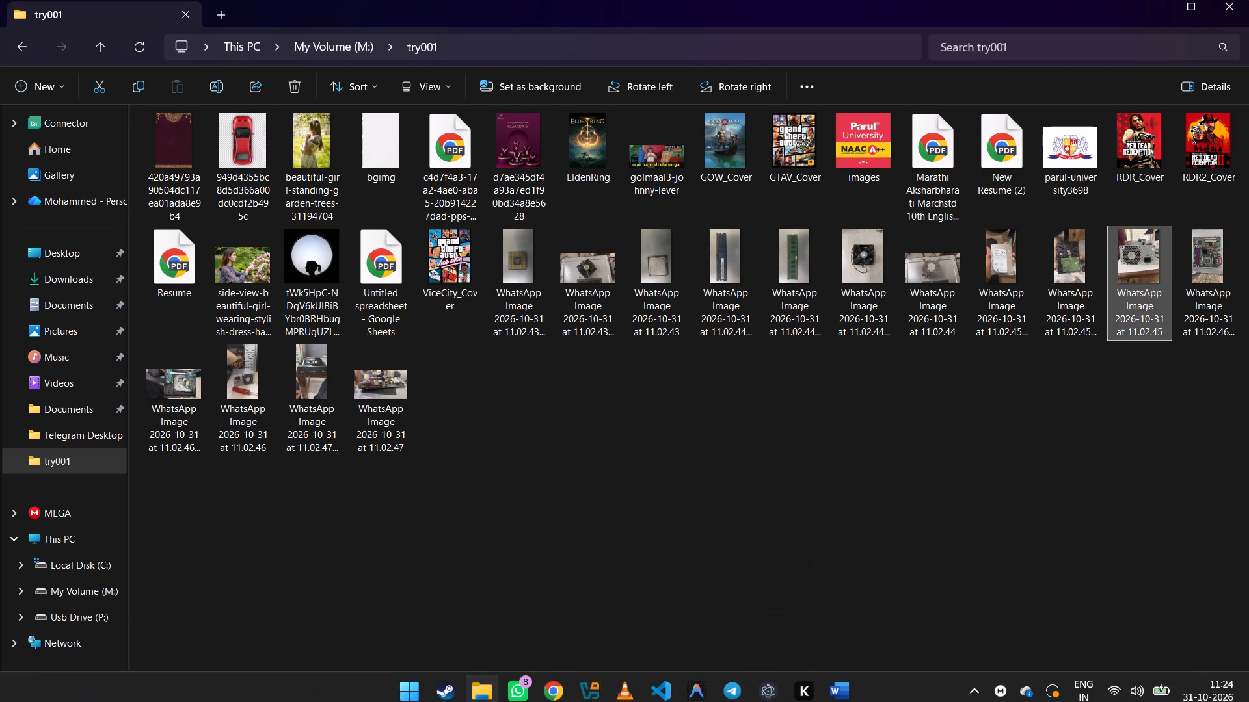
{"action": "left_click_drag", "start_coordinate": [647, 701], "coordinate": [661, 360]}
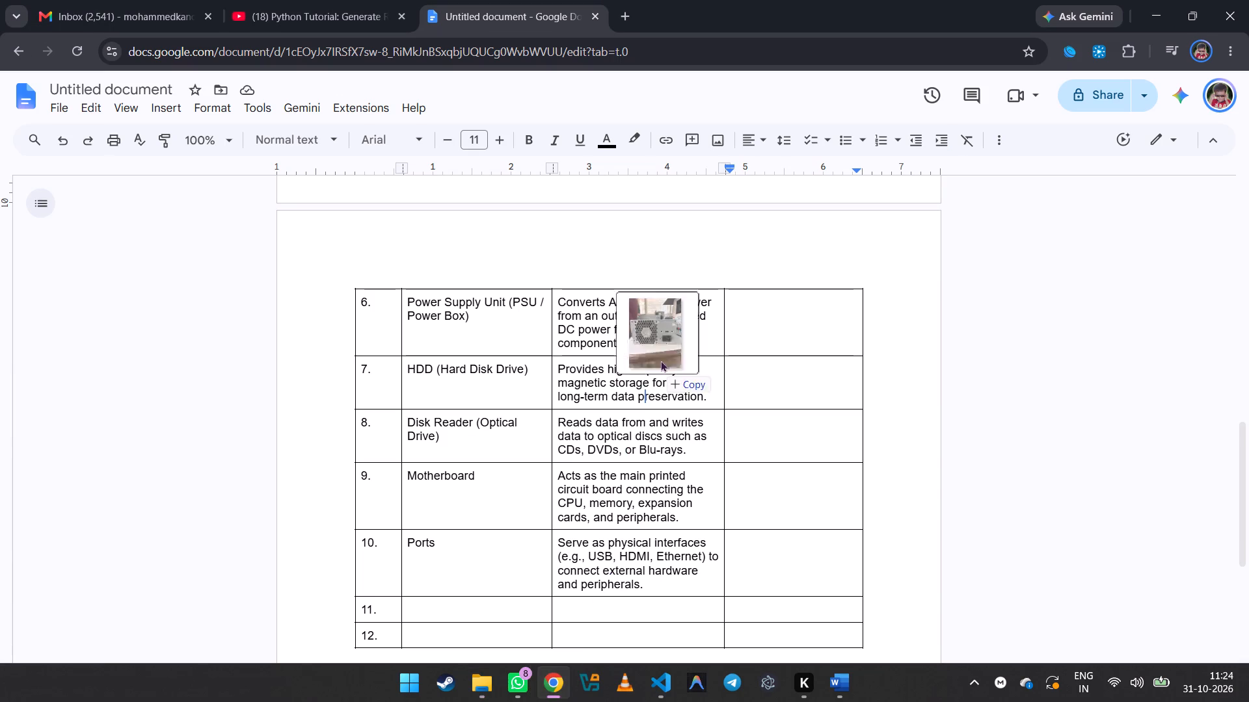
{"action": "left_click_drag", "start_coordinate": [661, 360], "coordinate": [769, 292]}
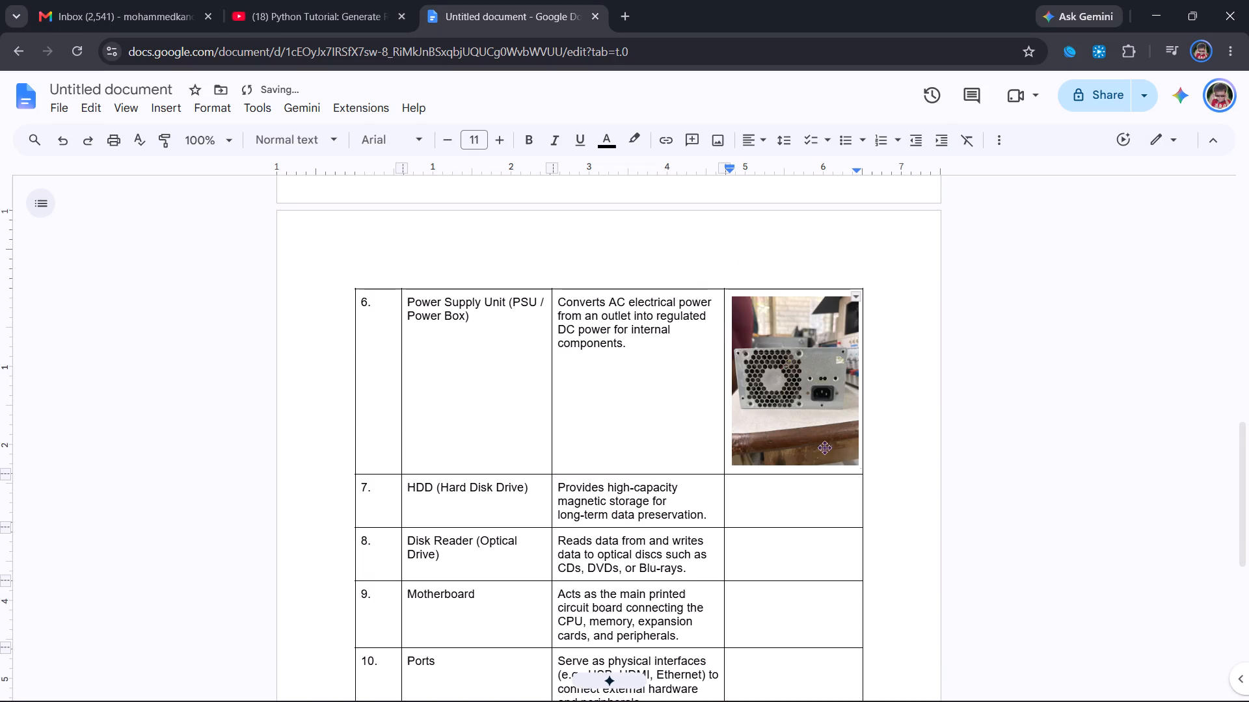
Crop the Power Supply Unit photo in row 6 closer to the unit, trimming the background above and below it.
{"action": "left_click", "coordinate": [829, 435]}
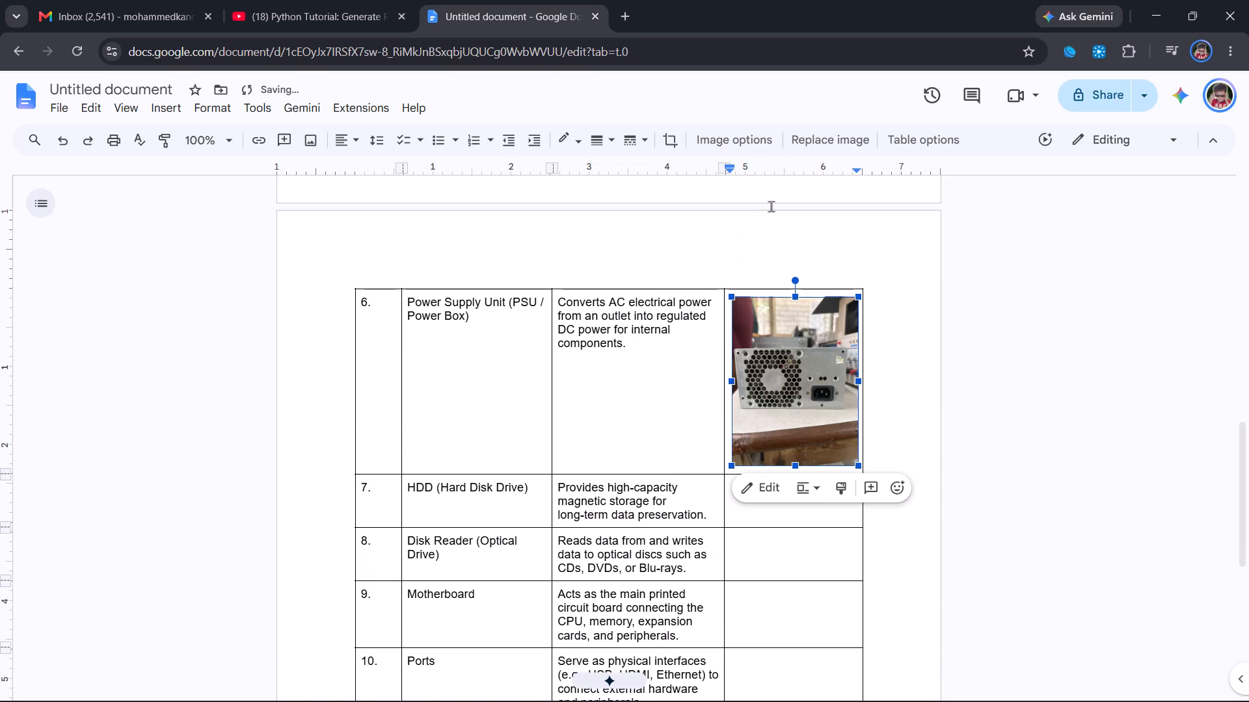
{"action": "left_click", "coordinate": [673, 135]}
{"action": "left_click_drag", "start_coordinate": [791, 298], "coordinate": [797, 324]}
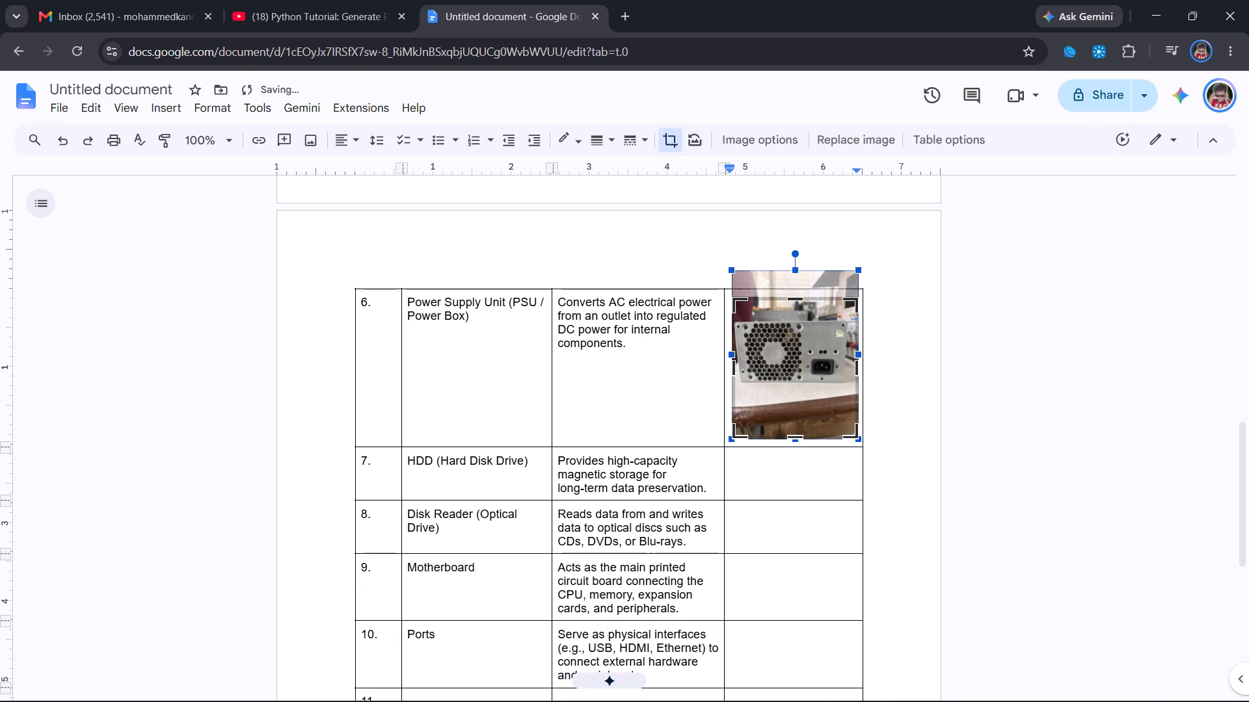
{"action": "left_click_drag", "start_coordinate": [795, 441], "coordinate": [817, 394]}
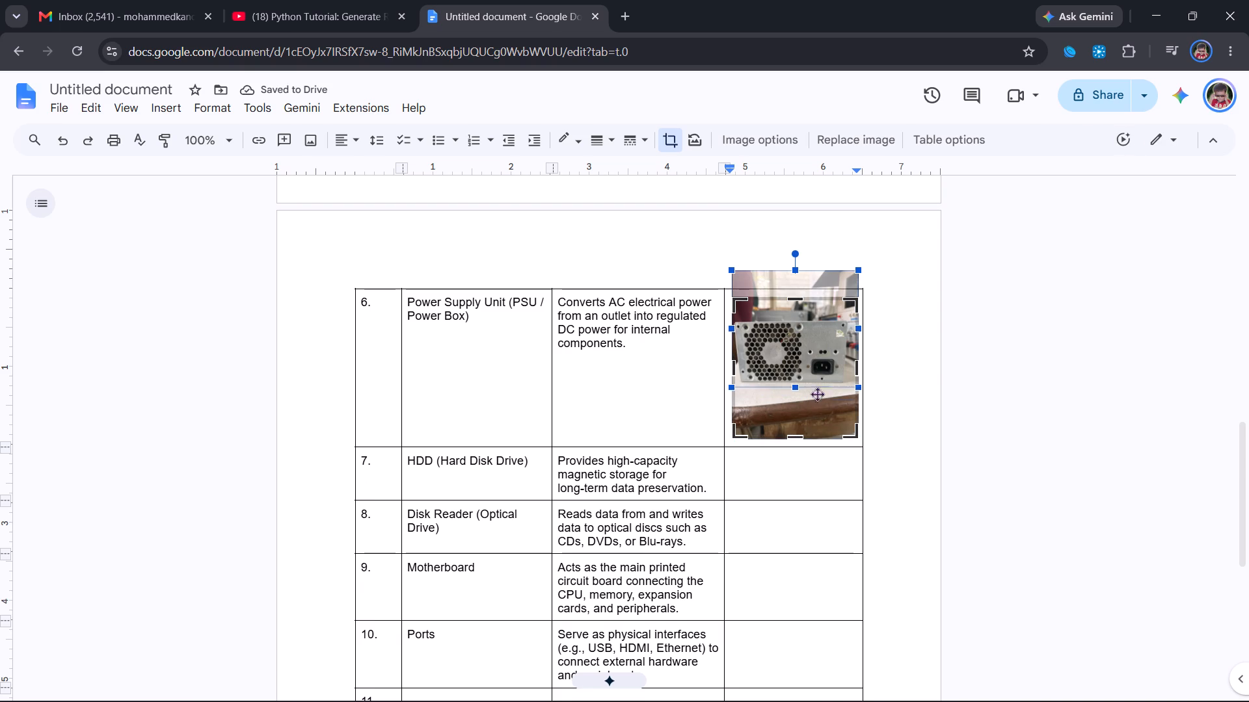
Stretch the Power Supply Unit photo in row 6 back down to its crop frame and crop off the area below the unit.
{"action": "left_click_drag", "start_coordinate": [817, 394], "coordinate": [819, 441]}
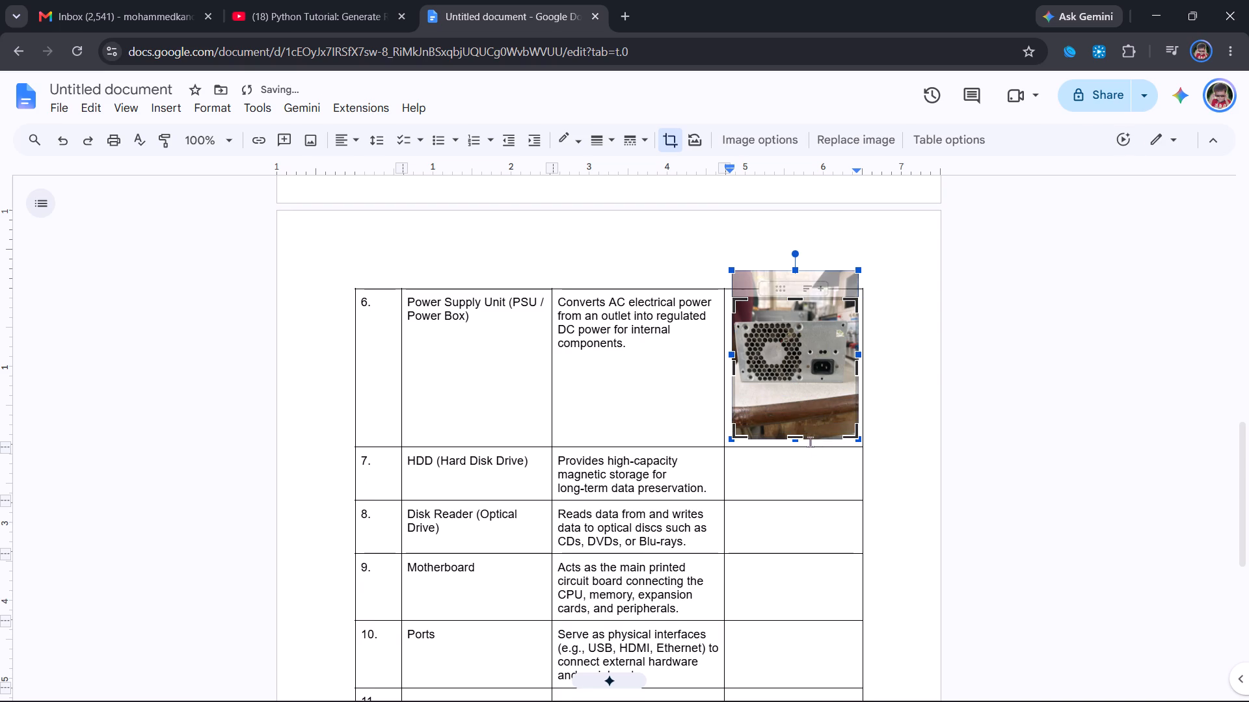
{"action": "left_click_drag", "start_coordinate": [799, 434], "coordinate": [807, 385]}
{"action": "left_click", "coordinate": [946, 389]}
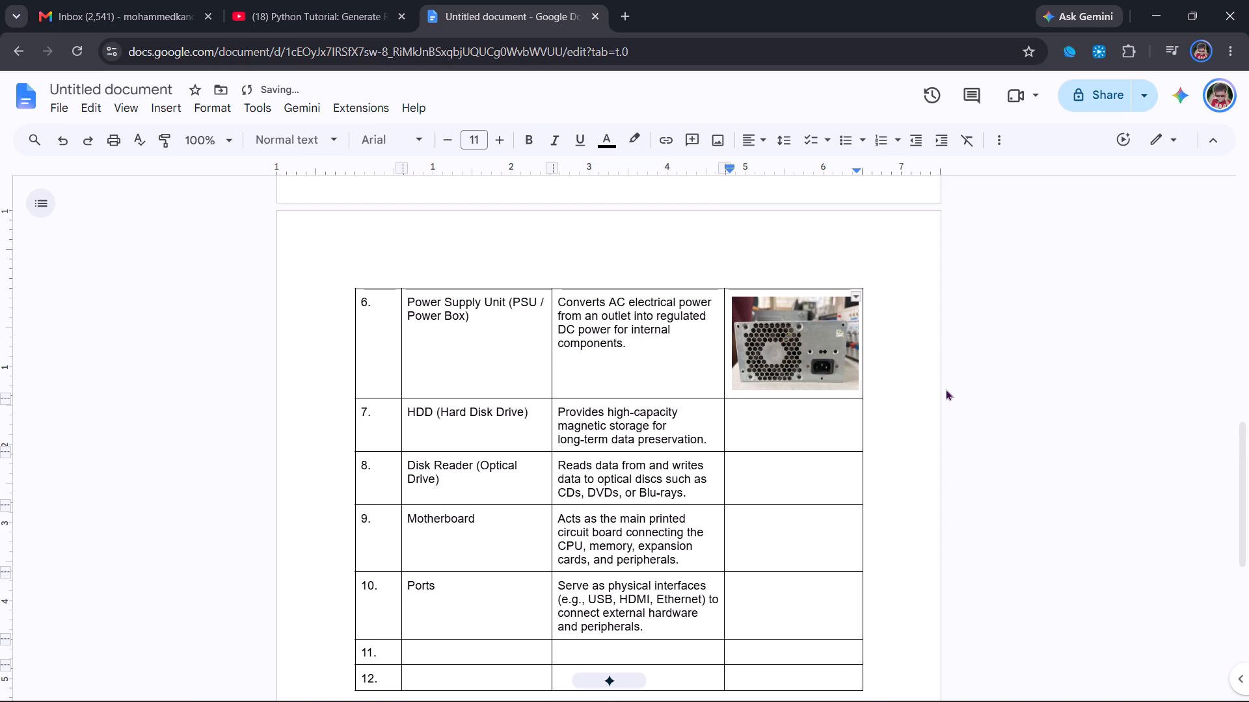
Insert the hard disk photo from the try001 folder into the empty photo cell of row 7, HDD (Hard Disk Drive).
{"action": "left_click", "coordinate": [779, 441]}
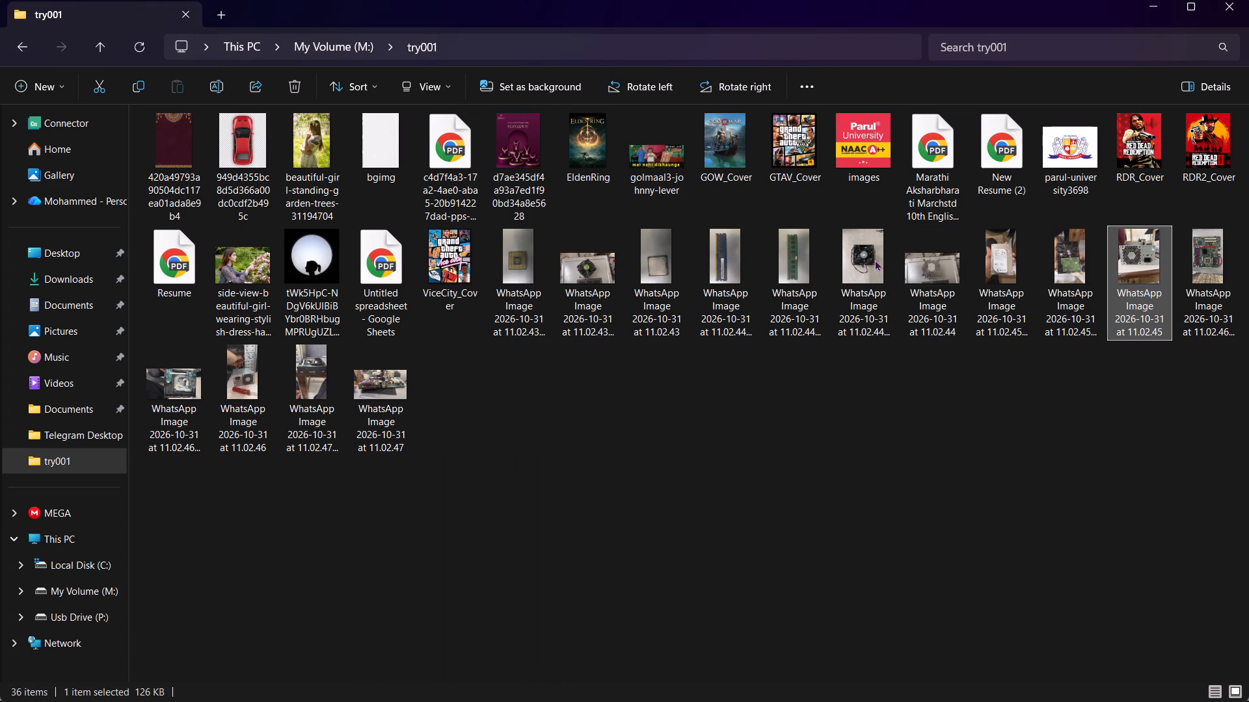
{"action": "left_click_drag", "start_coordinate": [986, 273], "coordinate": [747, 701]}
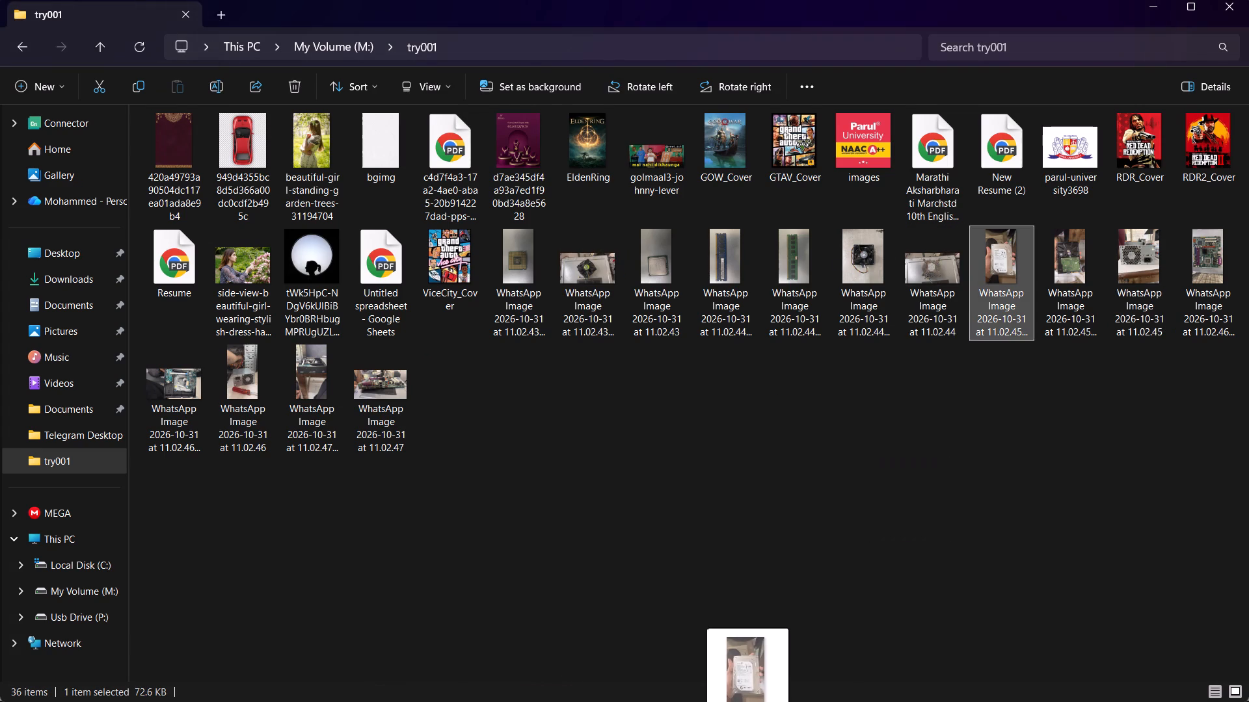
{"action": "left_click_drag", "start_coordinate": [747, 701], "coordinate": [652, 686]}
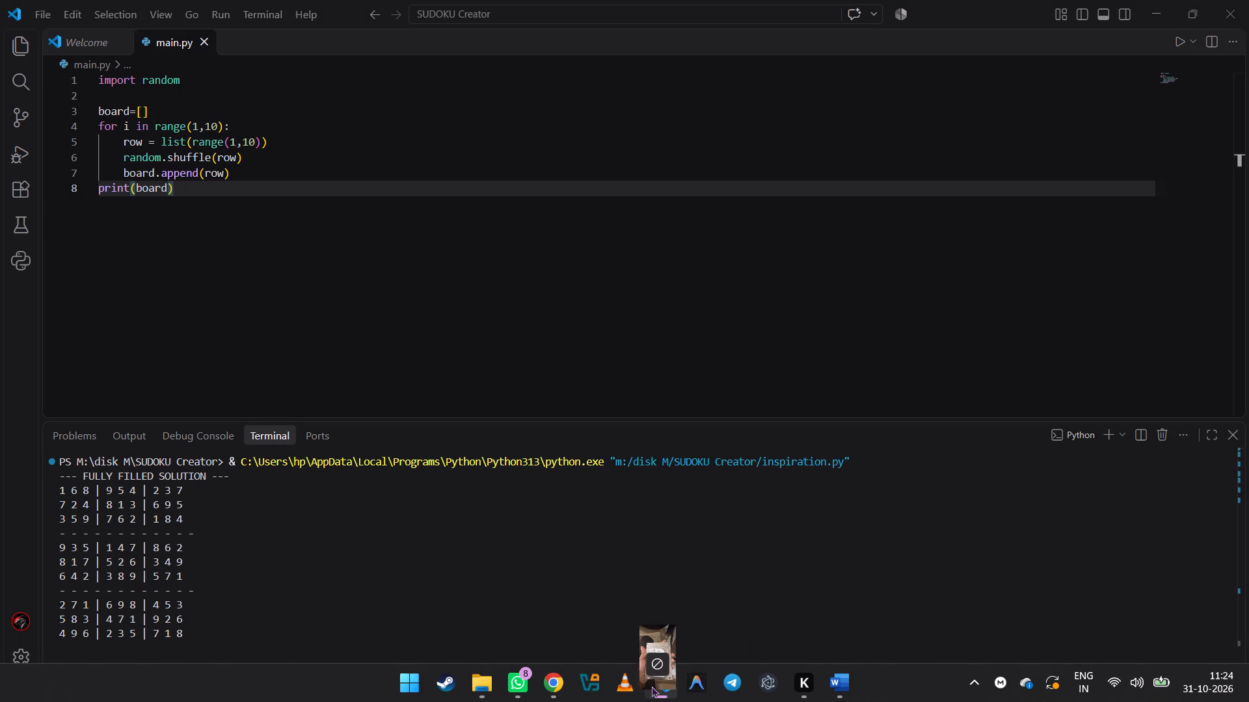
{"action": "left_click_drag", "start_coordinate": [652, 686], "coordinate": [793, 423]}
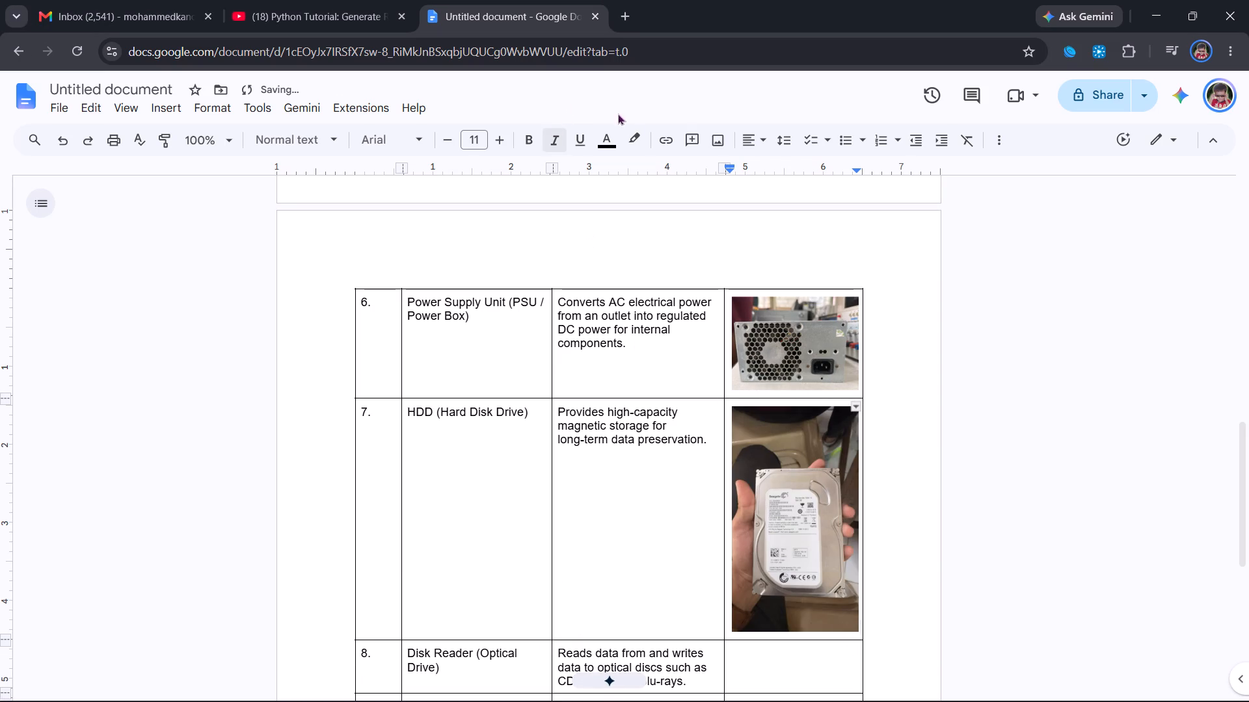
Crop the HDD photo in row 7 tightly around the hard disk, trimming all four sides.
{"action": "left_click", "coordinate": [804, 461]}
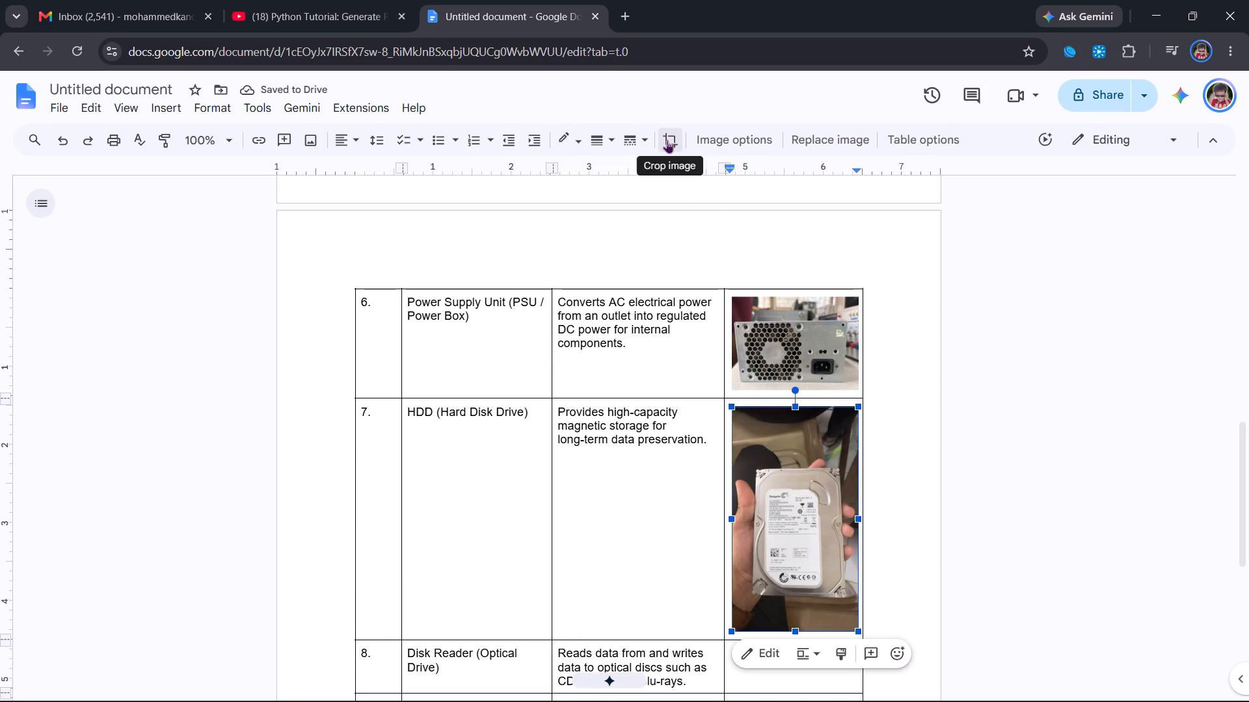
{"action": "left_click", "coordinate": [667, 140]}
{"action": "left_click_drag", "start_coordinate": [796, 408], "coordinate": [805, 445]}
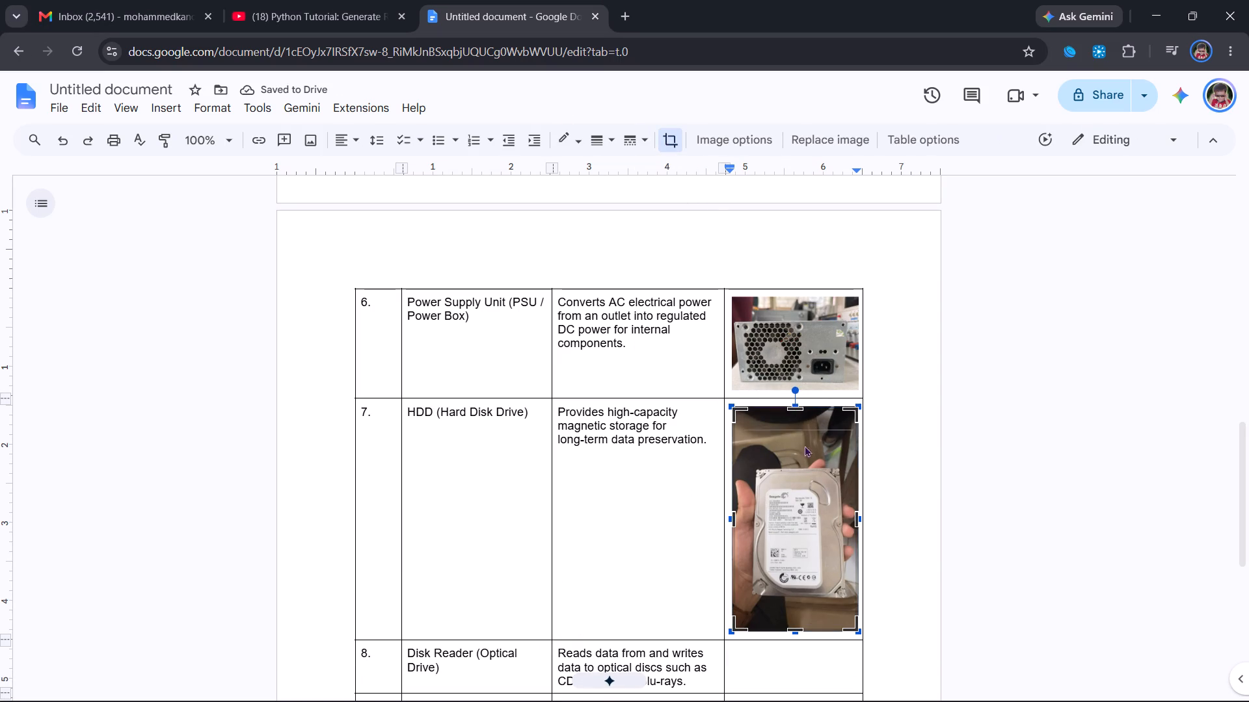
{"action": "left_click_drag", "start_coordinate": [805, 445], "coordinate": [816, 463]}
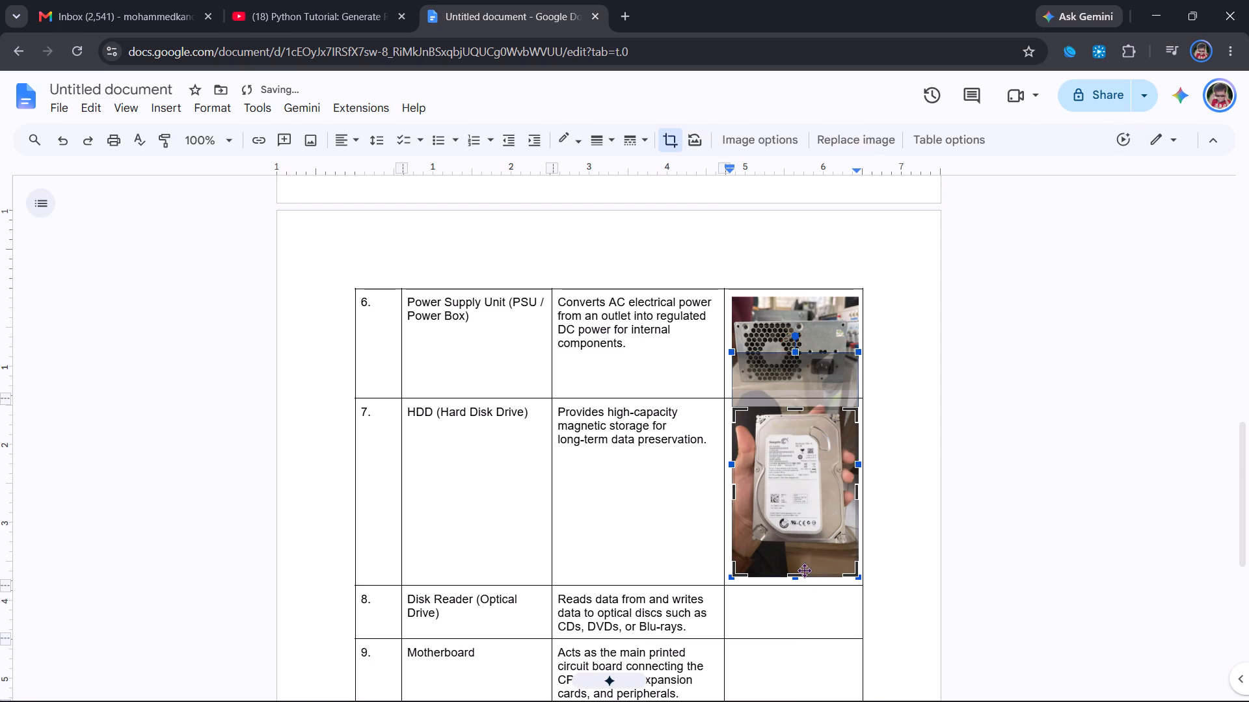
{"action": "left_click_drag", "start_coordinate": [796, 573], "coordinate": [813, 542]}
{"action": "left_click_drag", "start_coordinate": [735, 474], "coordinate": [748, 480]}
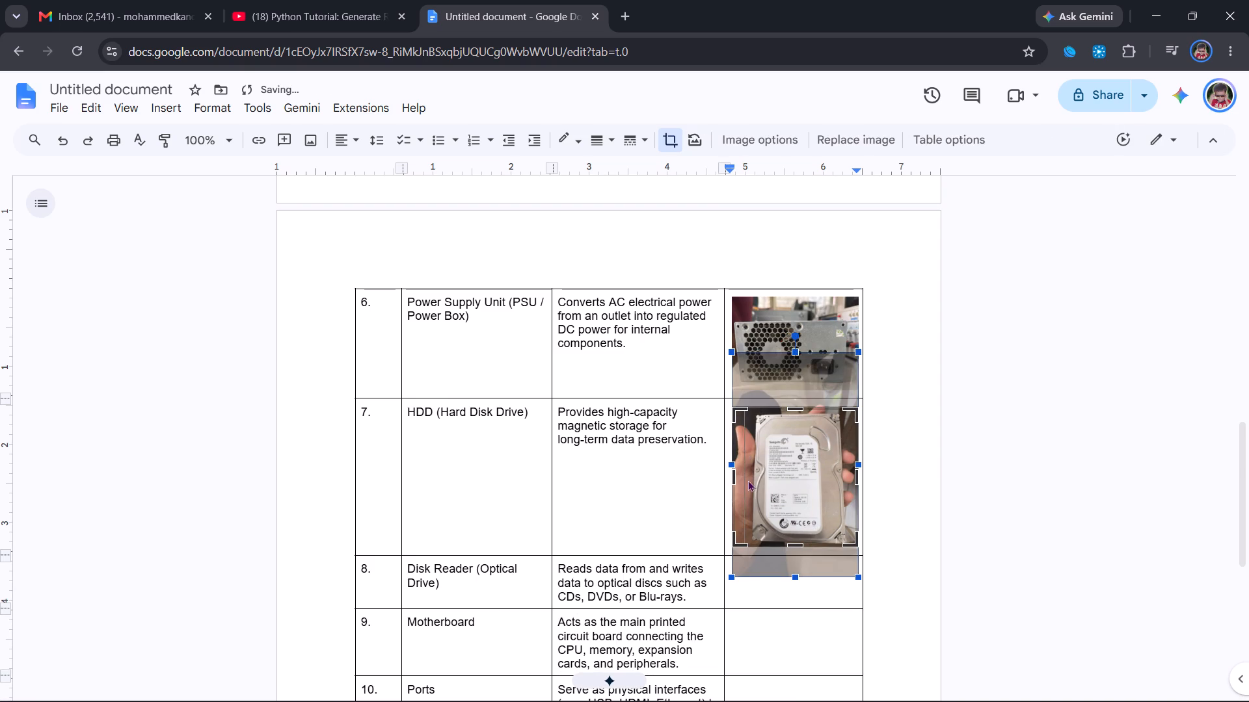
{"action": "left_click_drag", "start_coordinate": [748, 480], "coordinate": [750, 480]}
{"action": "left_click_drag", "start_coordinate": [844, 476], "coordinate": [837, 482]}
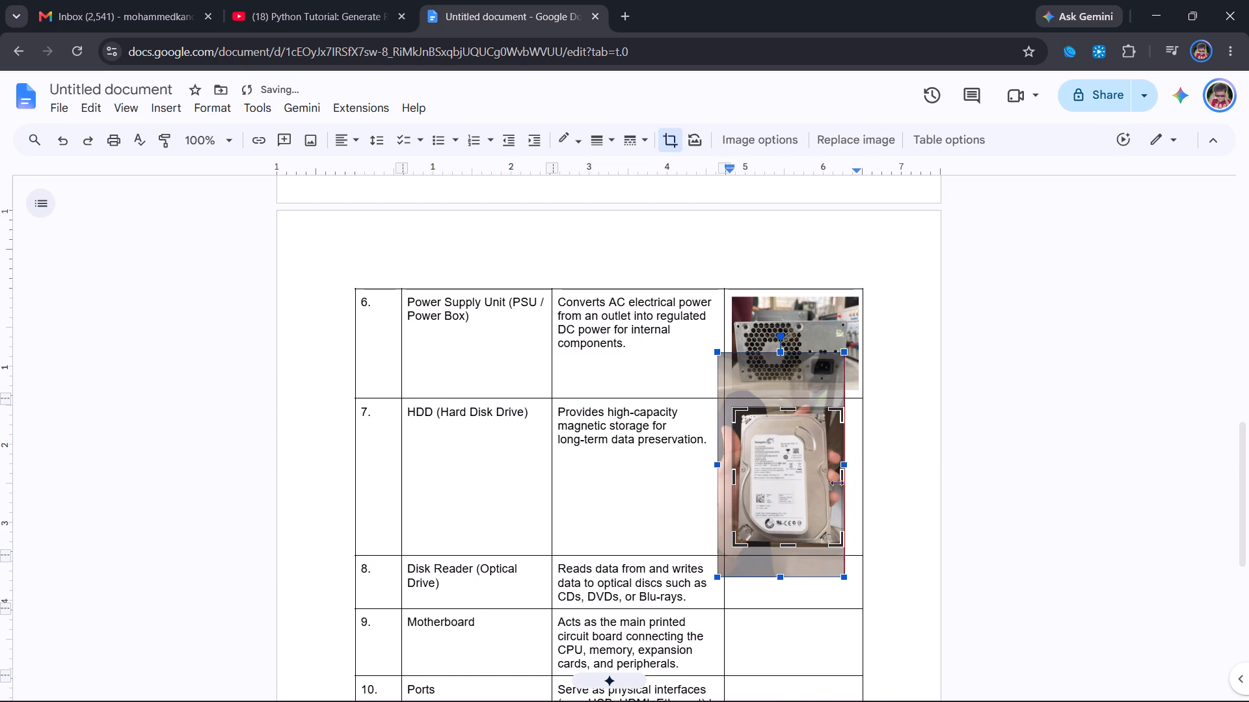
{"action": "left_click_drag", "start_coordinate": [837, 482], "coordinate": [834, 483]}
{"action": "left_click", "coordinate": [980, 496]}
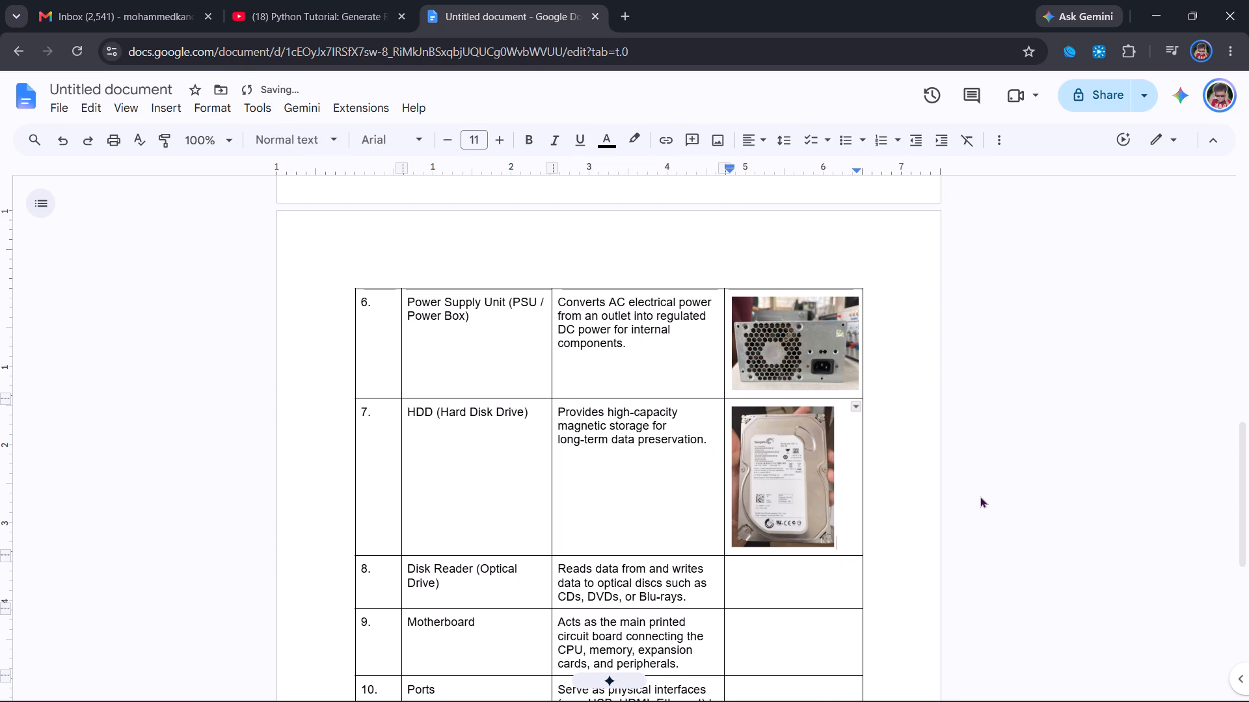
Insert the optical drive photo from the try001 folder in File Explorer into the picture cell of row 8.
{"action": "scroll", "coordinate": [980, 496], "scroll_direction": "down", "scroll_amount": 1}
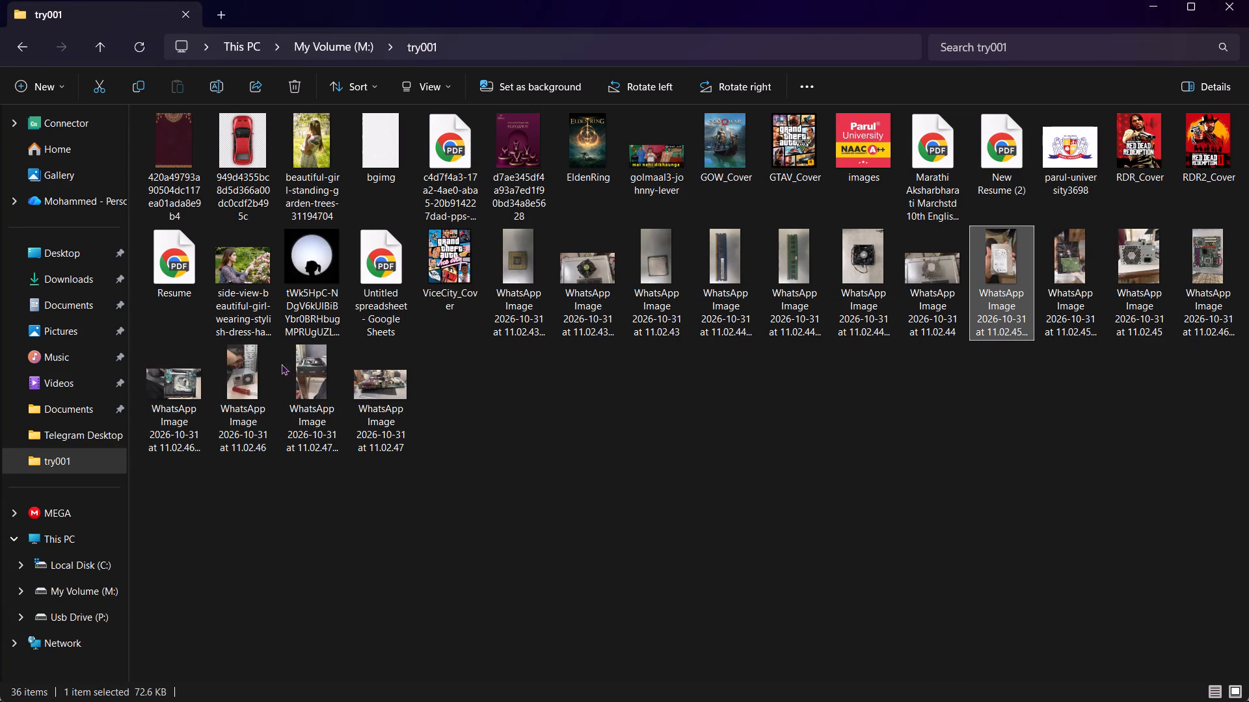
{"action": "left_click_drag", "start_coordinate": [310, 383], "coordinate": [522, 698]}
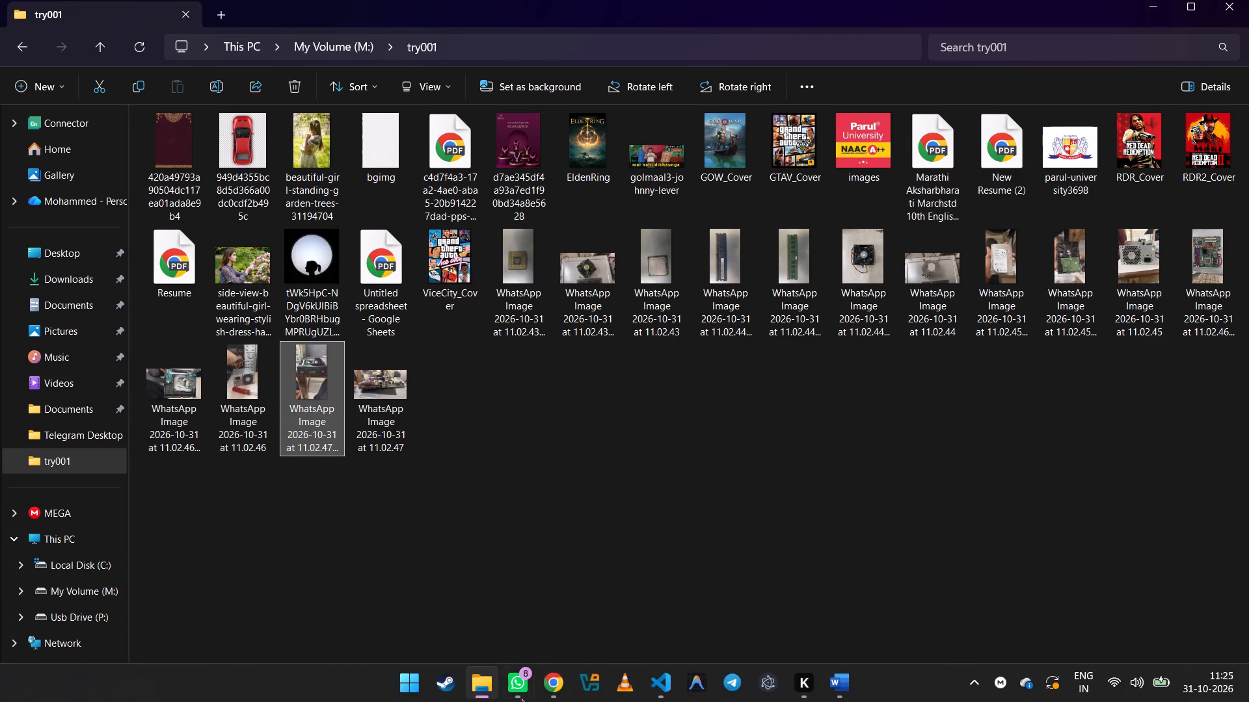
{"action": "left_click_drag", "start_coordinate": [522, 698], "coordinate": [785, 445]}
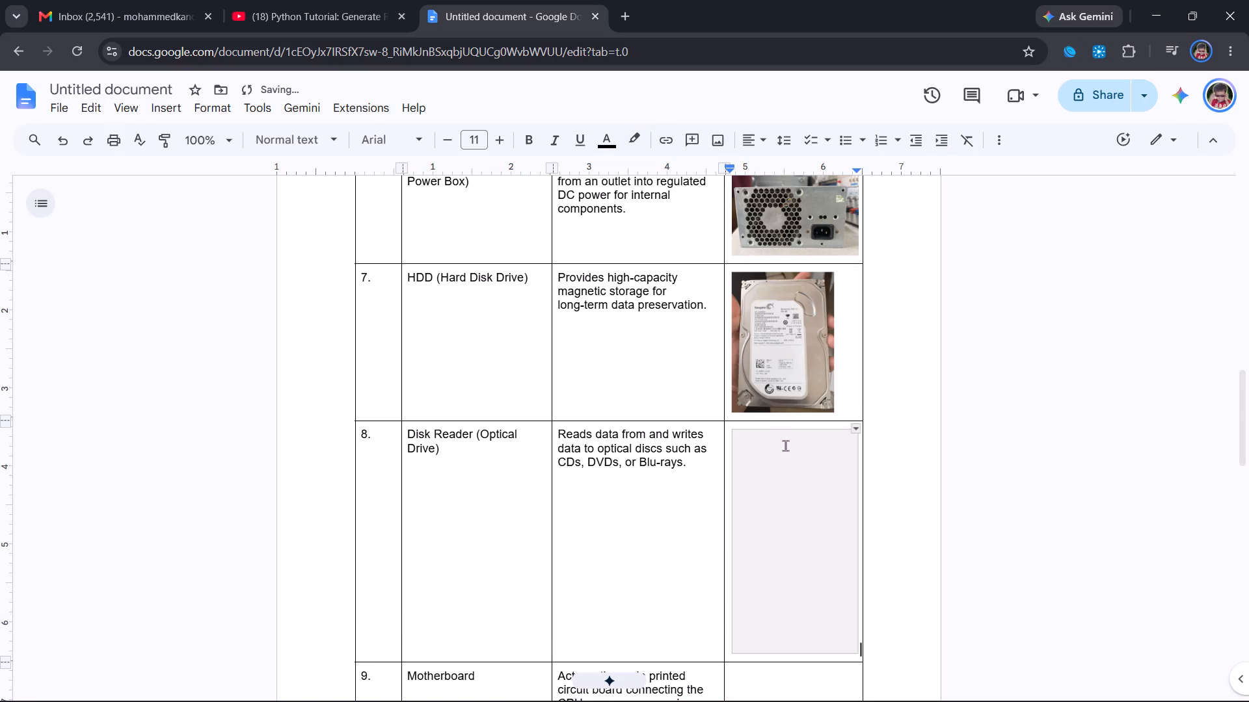
Crop the Disk Reader photo in row 8 to the drive, trimming the background above and the table area below it.
{"action": "left_click", "coordinate": [811, 569]}
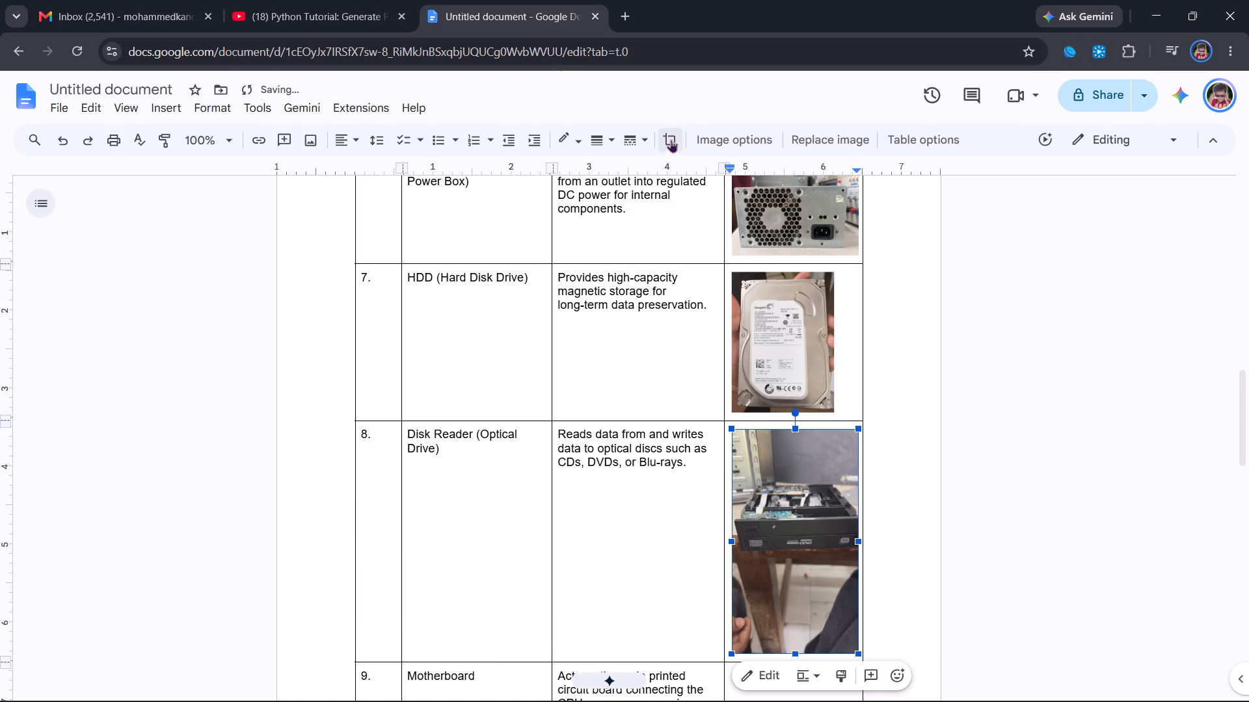
{"action": "left_click", "coordinate": [674, 146]}
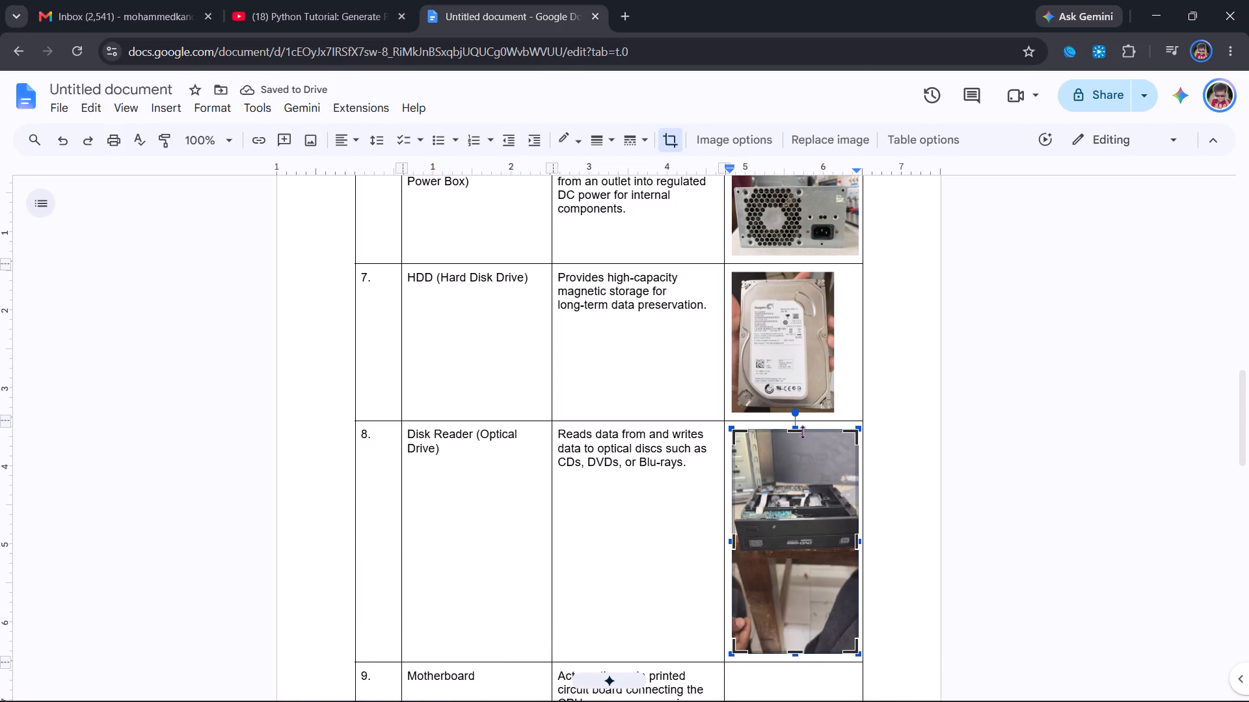
{"action": "left_click_drag", "start_coordinate": [803, 432], "coordinate": [829, 482]}
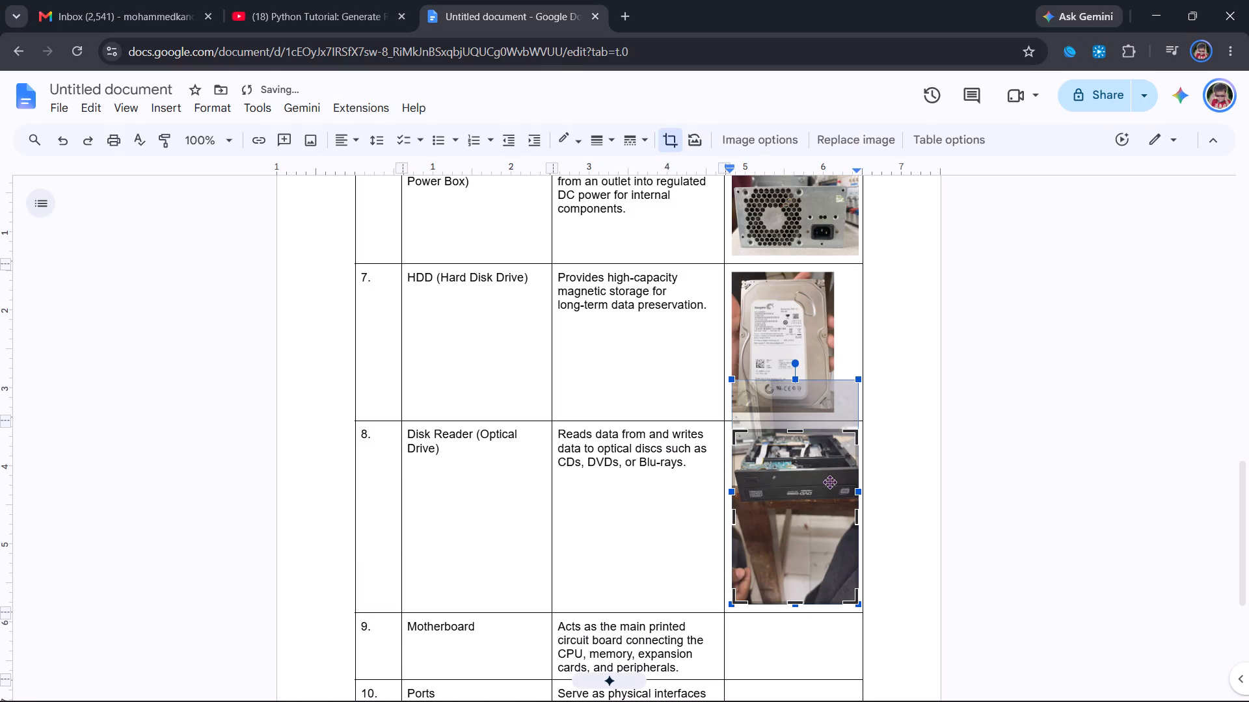
{"action": "left_click_drag", "start_coordinate": [796, 598], "coordinate": [824, 514]}
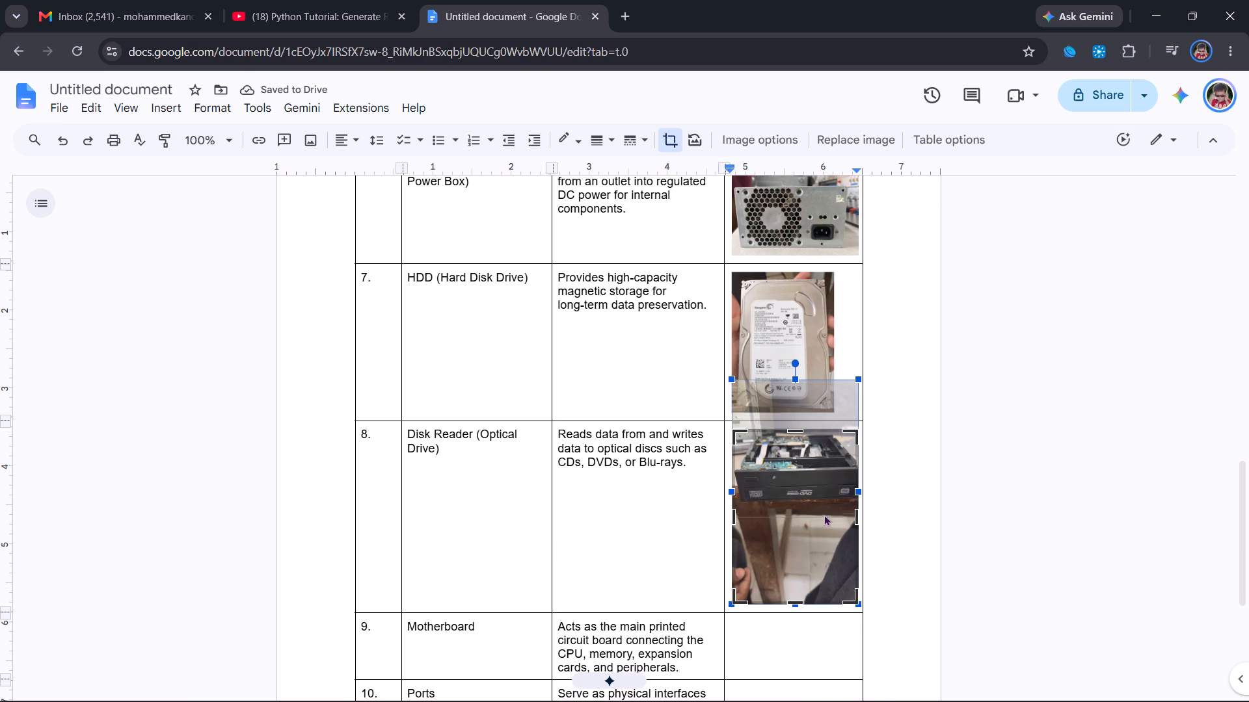
{"action": "left_click_drag", "start_coordinate": [824, 514], "coordinate": [826, 510]}
{"action": "left_click", "coordinate": [1034, 445]}
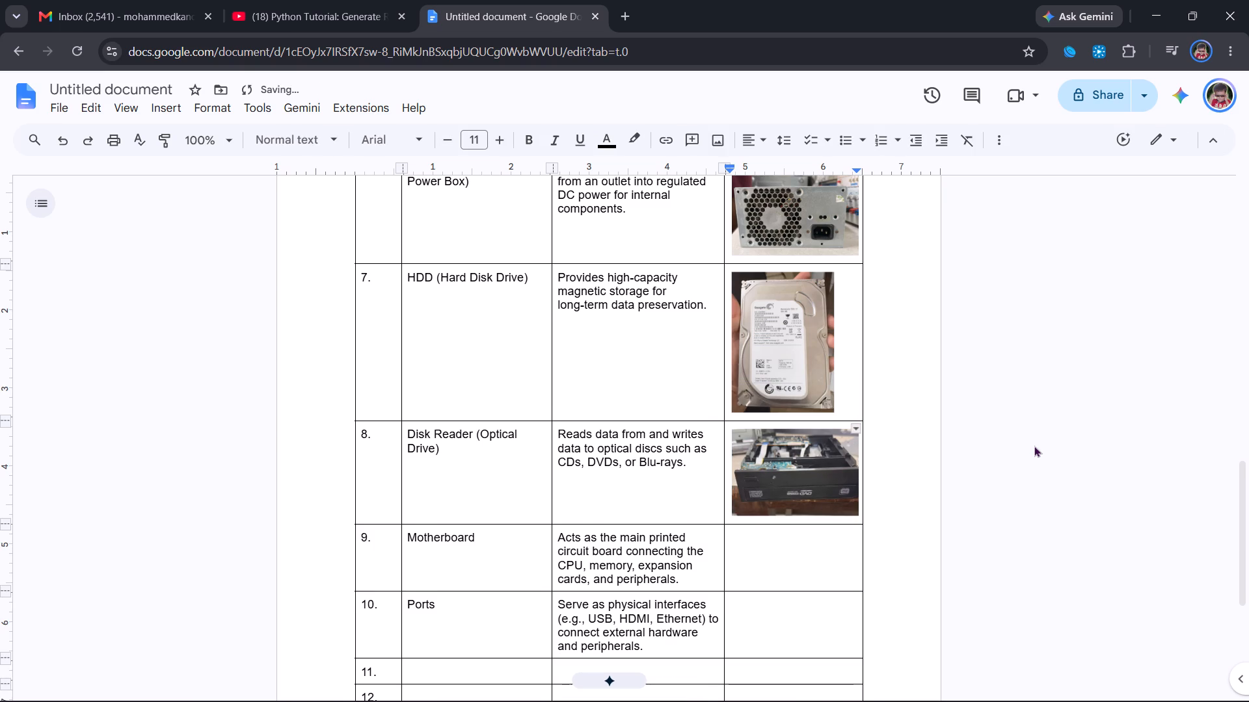
Insert the portrait motherboard photo from the try001 folder in File Explorer into the picture cell of row 9.
{"action": "scroll", "coordinate": [1034, 445], "scroll_direction": "down", "scroll_amount": 1}
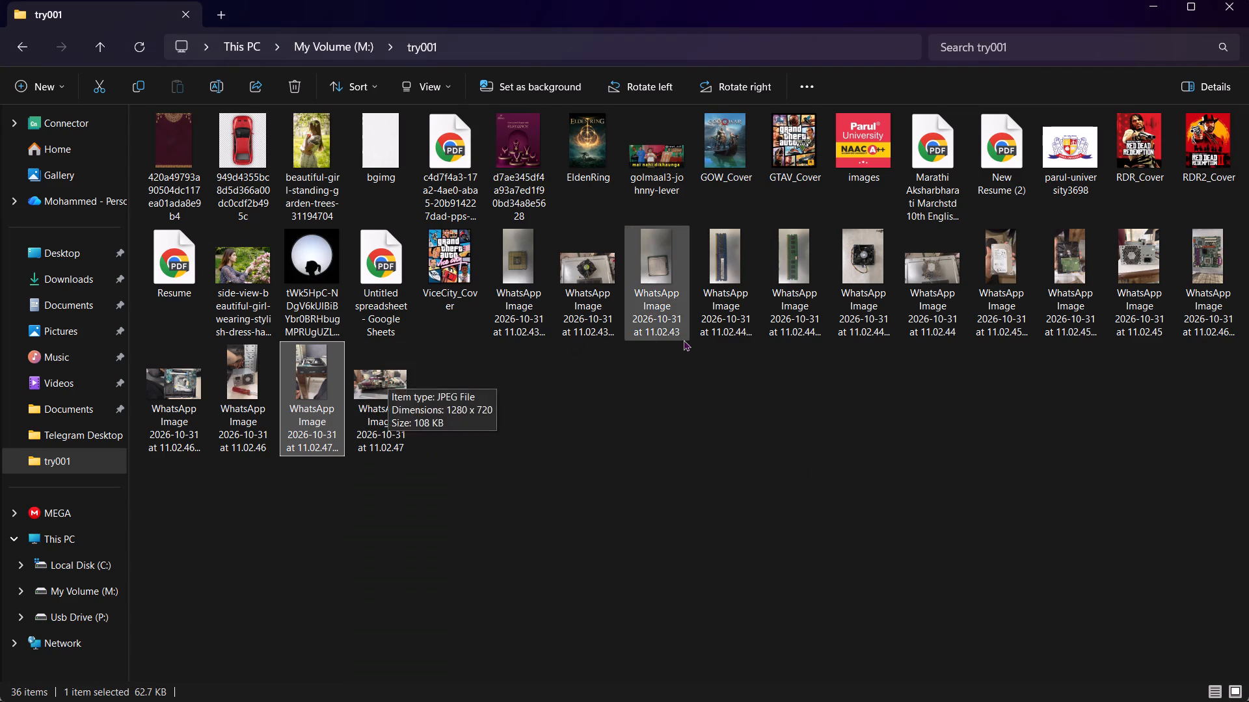
{"action": "left_click_drag", "start_coordinate": [1218, 263], "coordinate": [1156, 354]}
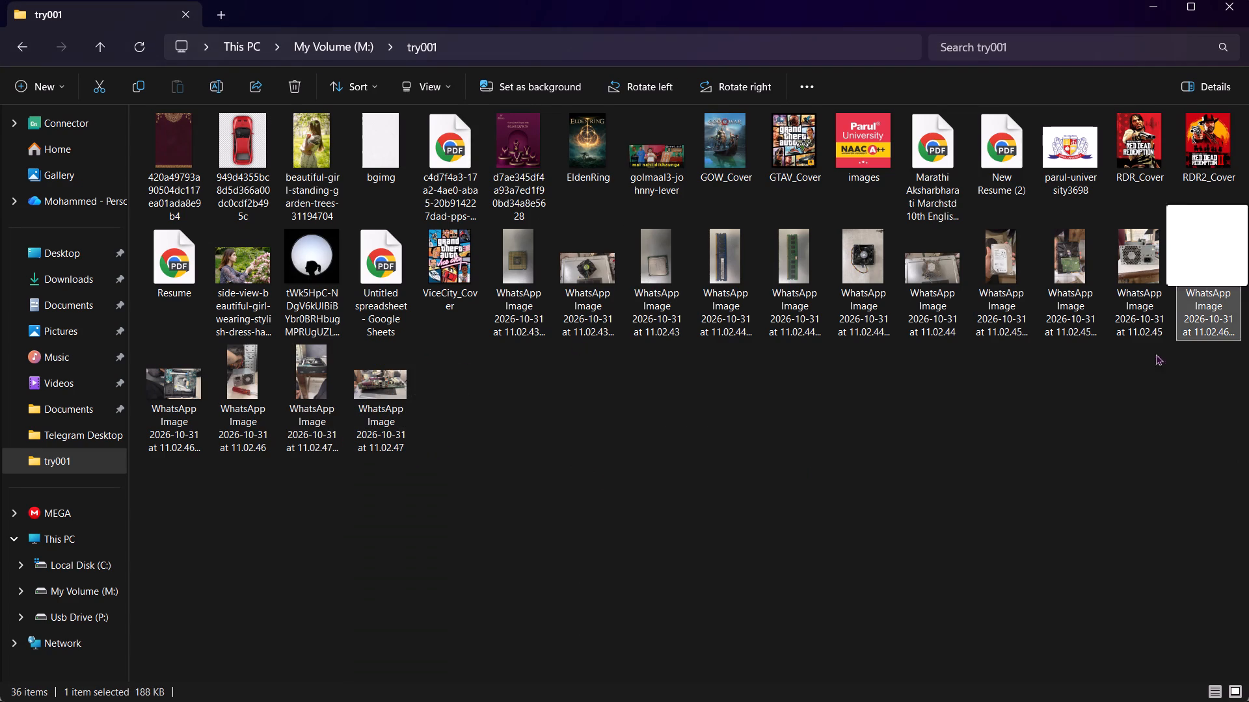
{"action": "left_click_drag", "start_coordinate": [1156, 354], "coordinate": [568, 667]}
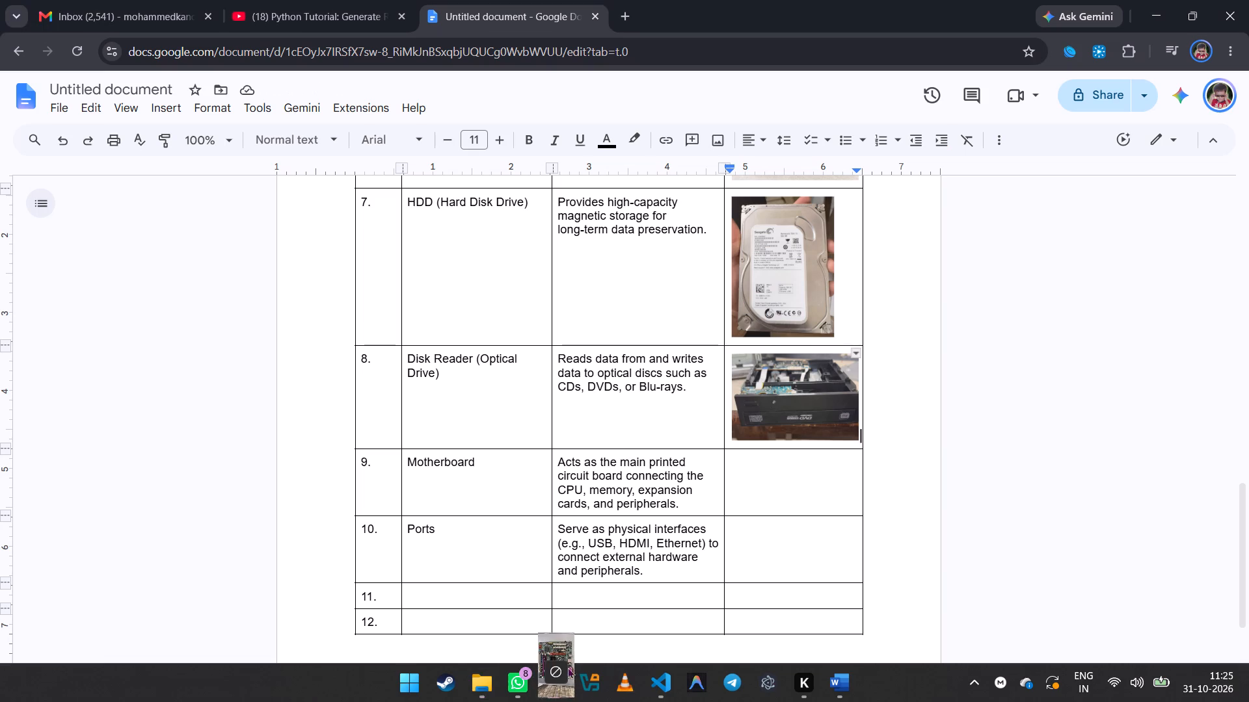
{"action": "left_click_drag", "start_coordinate": [568, 667], "coordinate": [796, 467]}
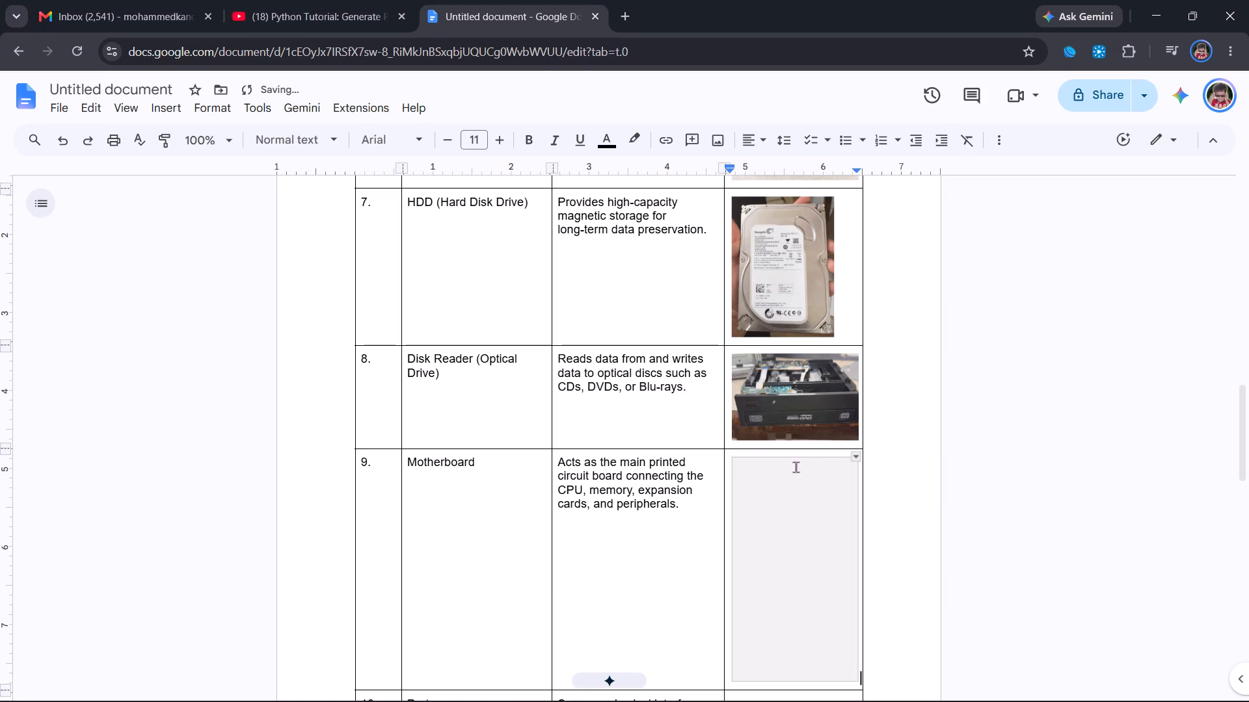
Crop the motherboard photo in row 9 to the board, trimming the background above and the cloth area below it.
{"action": "left_click", "coordinate": [814, 654]}
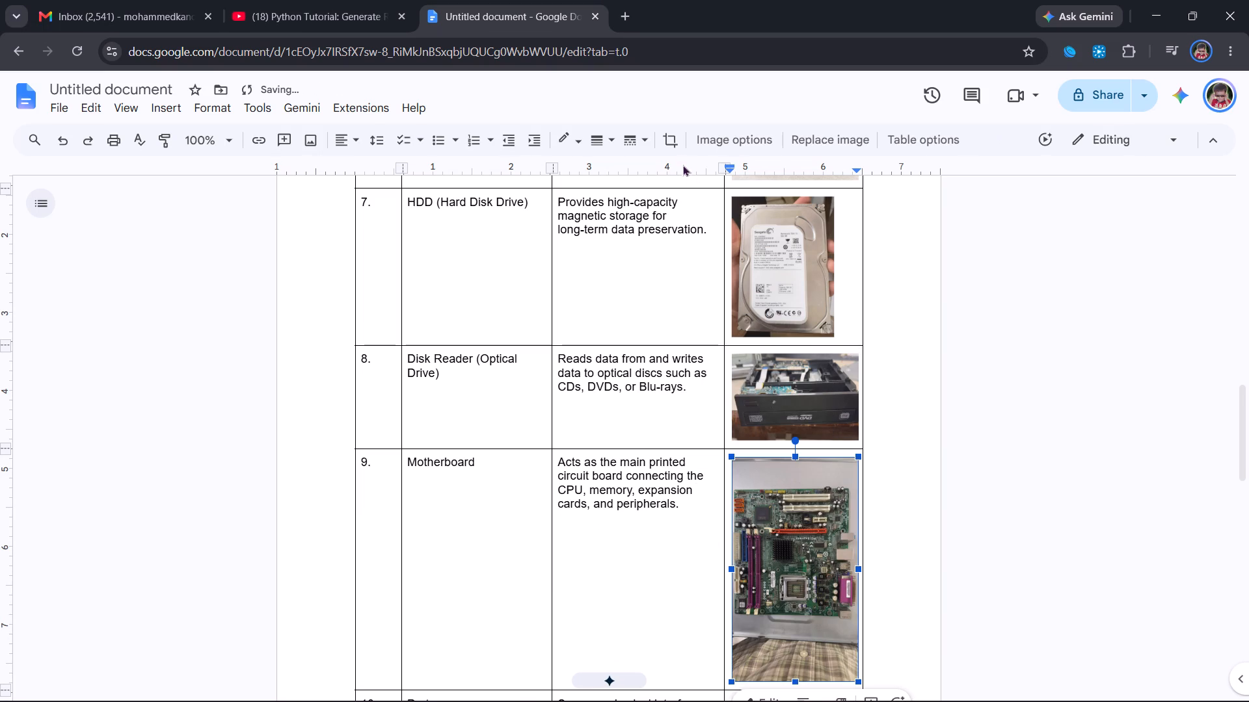
{"action": "left_click", "coordinate": [673, 136]}
{"action": "left_click_drag", "start_coordinate": [799, 461], "coordinate": [805, 487]}
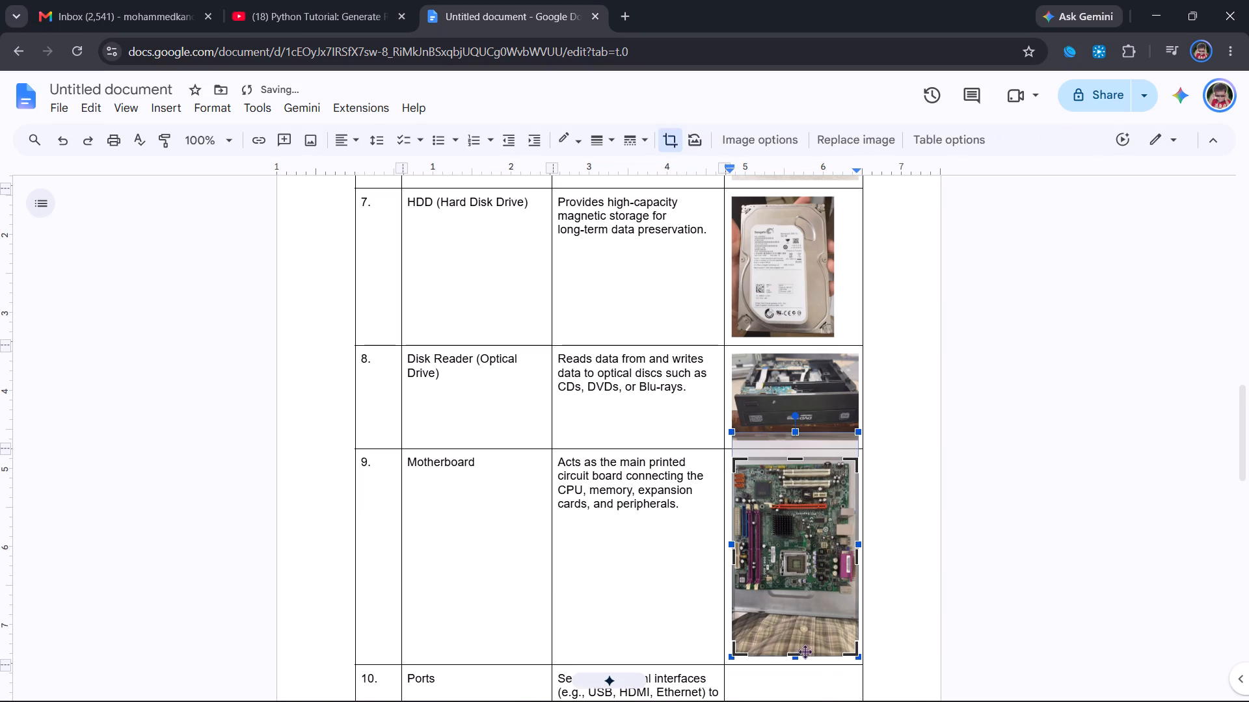
{"action": "left_click_drag", "start_coordinate": [795, 656], "coordinate": [808, 593]}
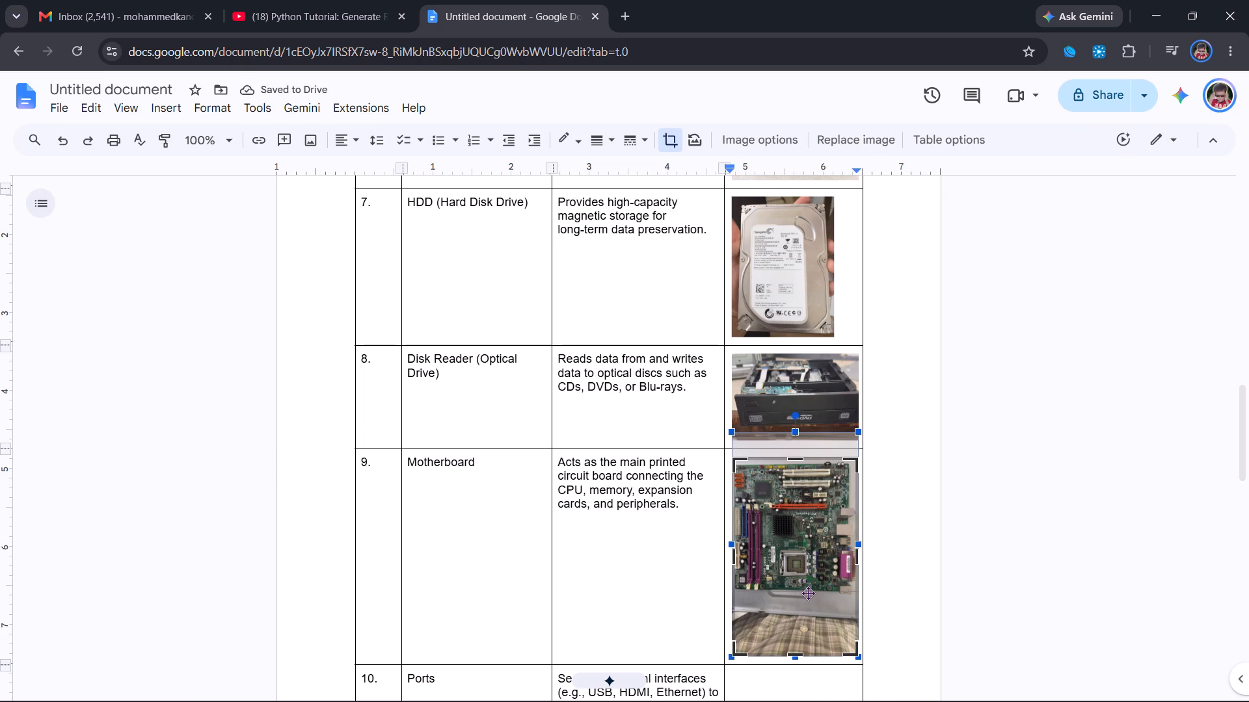
{"action": "left_click_drag", "start_coordinate": [808, 593], "coordinate": [808, 594]}
{"action": "left_click", "coordinate": [975, 543]}
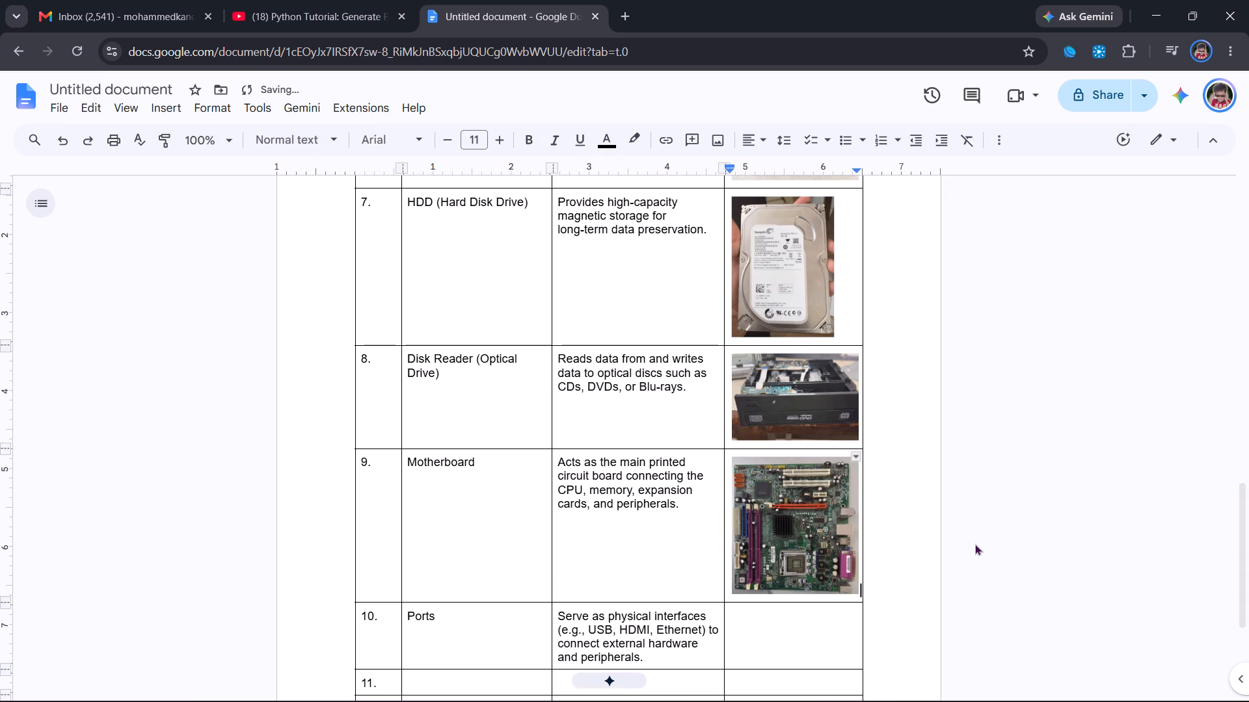
Insert the landscape photo of the motherboard's ports from the try001 folder in File Explorer into the picture cell of row 10.
{"action": "scroll", "coordinate": [730, 502], "scroll_direction": "down", "scroll_amount": 1}
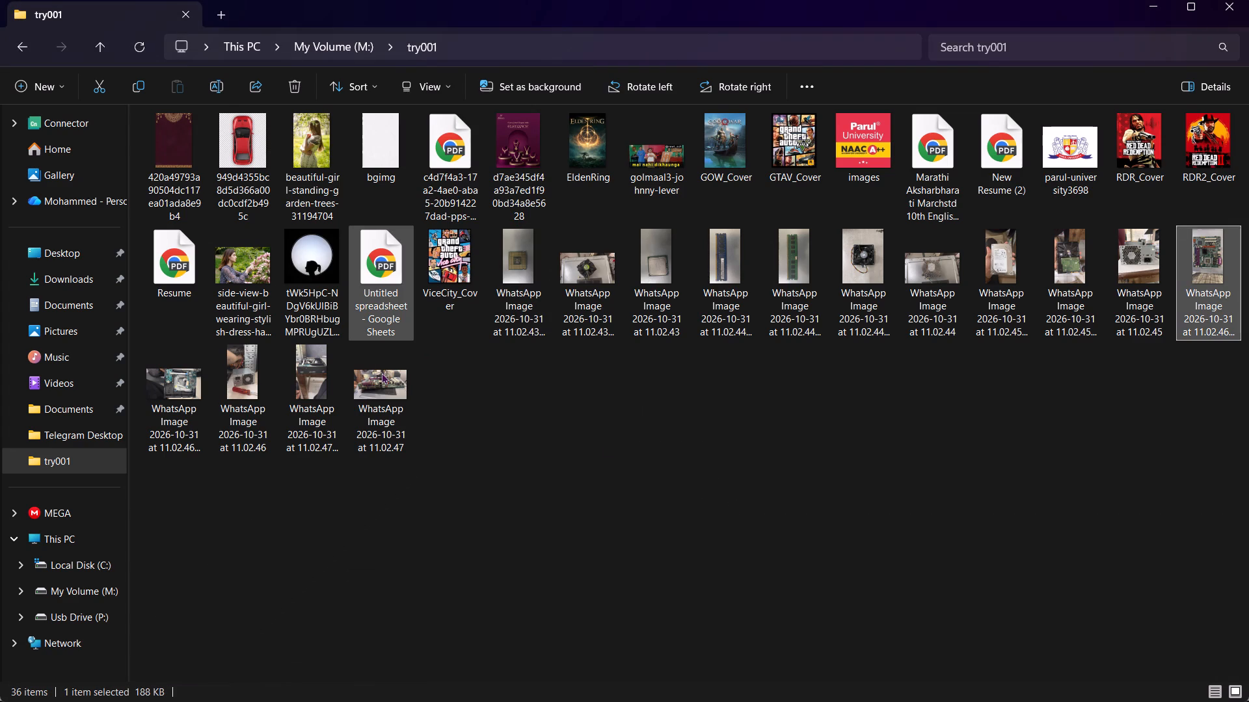
{"action": "left_click_drag", "start_coordinate": [382, 372], "coordinate": [612, 668]}
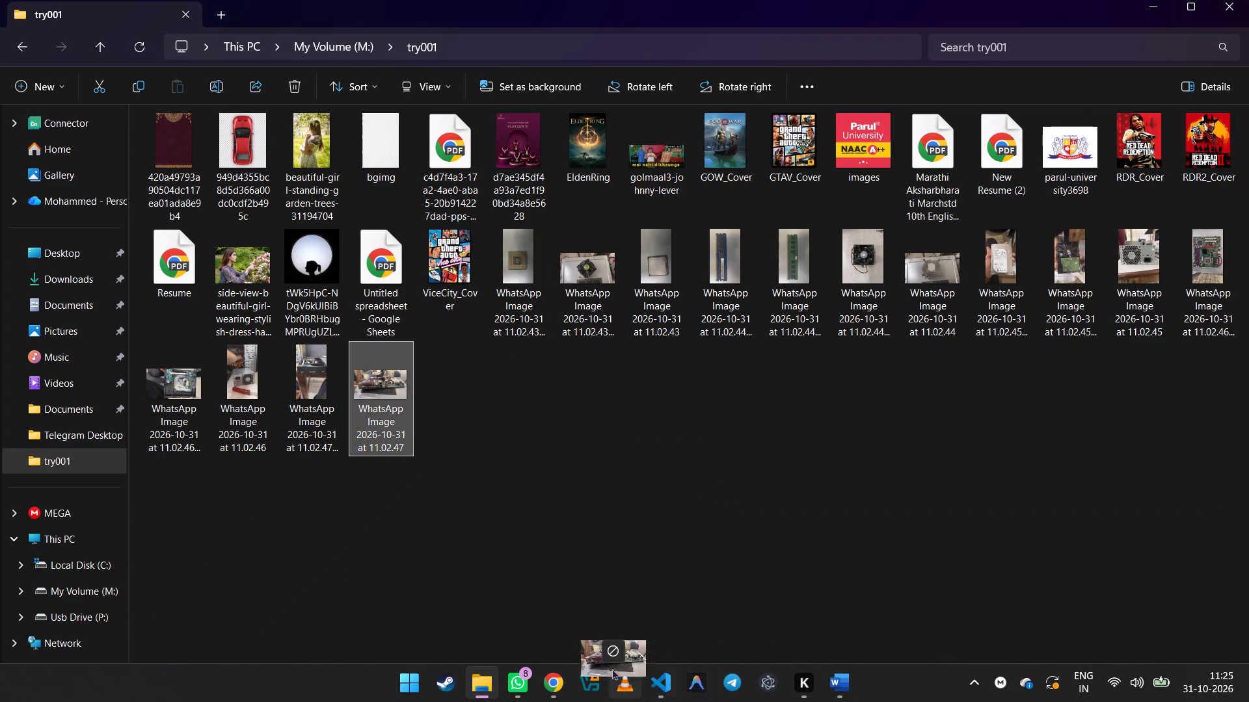
{"action": "left_click_drag", "start_coordinate": [612, 668], "coordinate": [537, 692]}
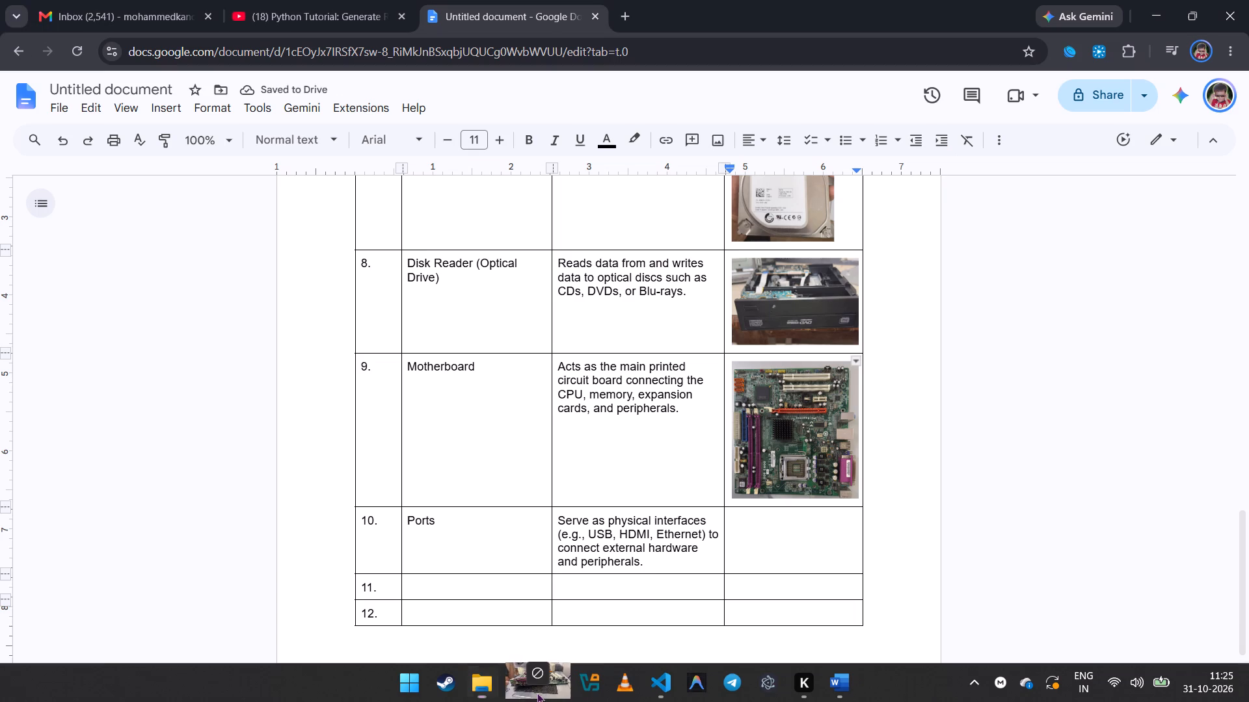
{"action": "left_click_drag", "start_coordinate": [537, 692], "coordinate": [736, 554]}
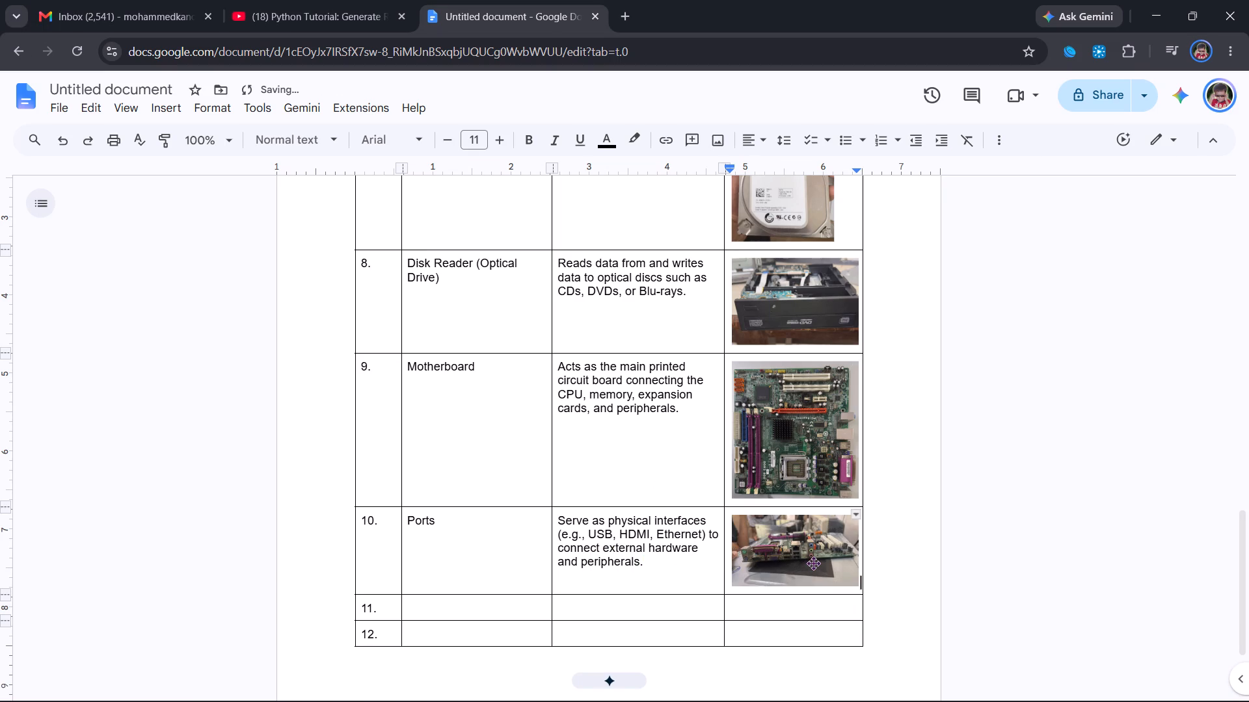
Crop the Ports photo in row 10 to cut off the table area below the board.
{"action": "left_click", "coordinate": [813, 563]}
{"action": "left_click", "coordinate": [670, 138]}
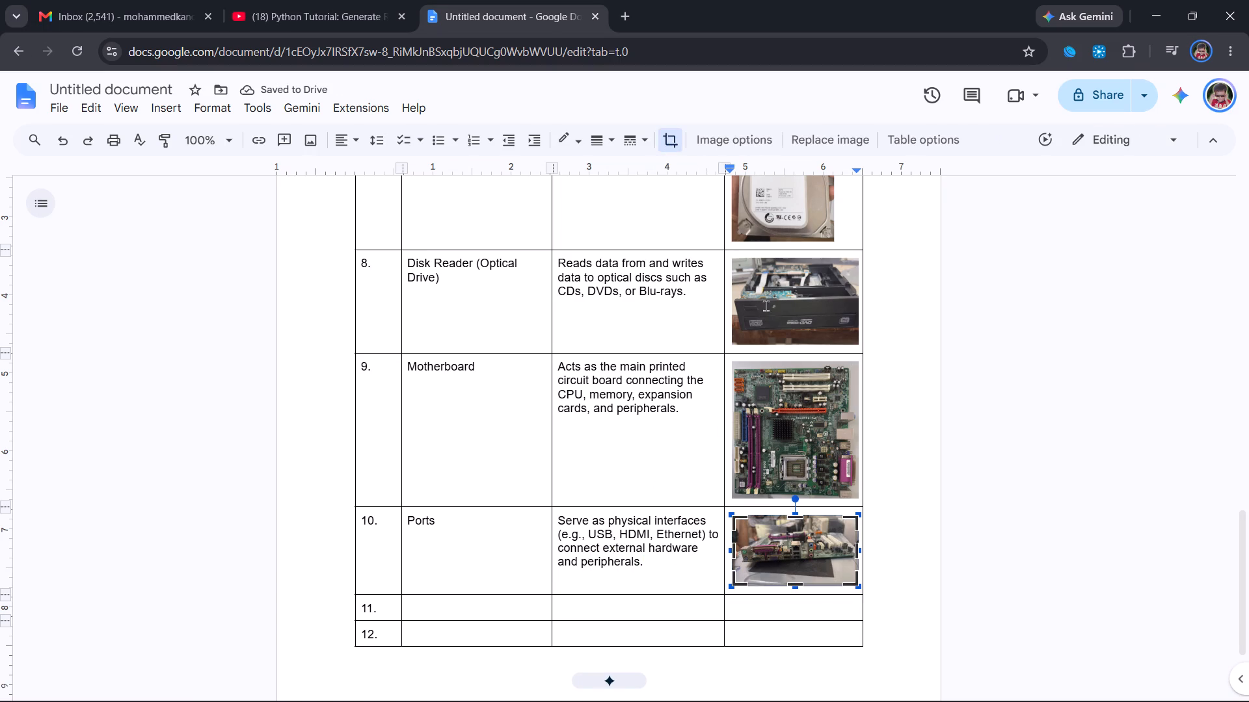
{"action": "left_click_drag", "start_coordinate": [855, 583], "coordinate": [846, 569]}
{"action": "left_click_drag", "start_coordinate": [846, 569], "coordinate": [863, 558]}
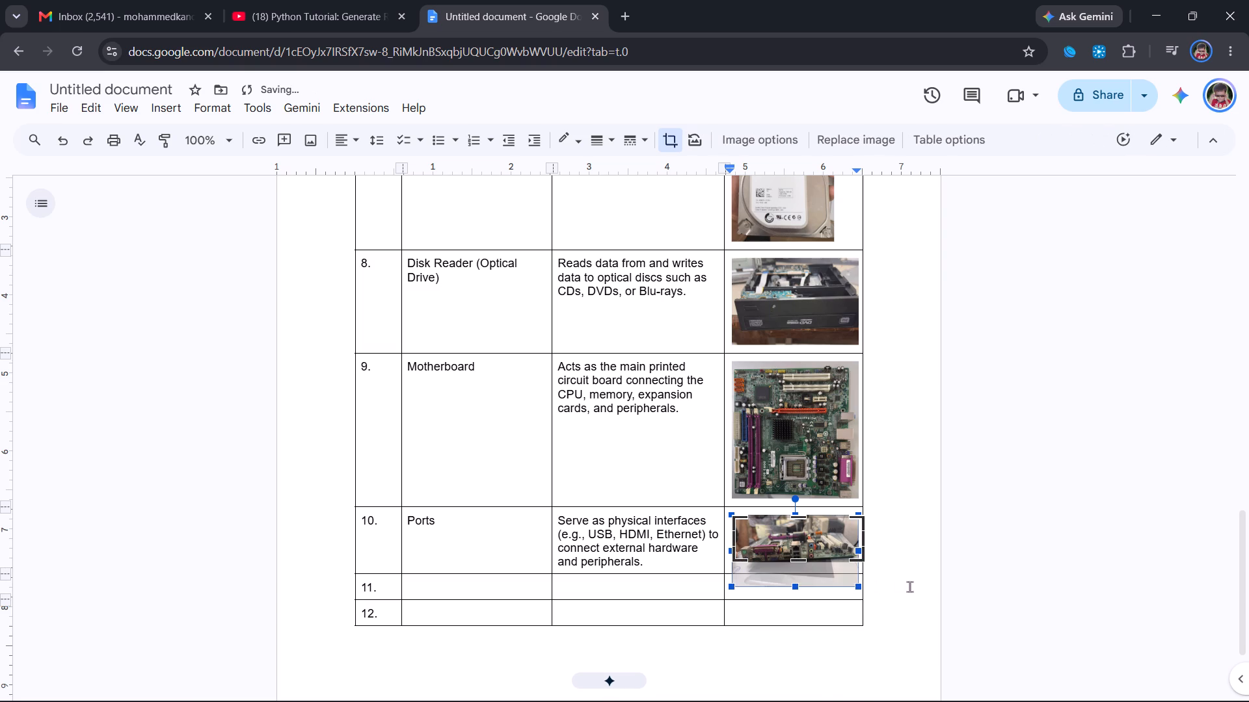
{"action": "left_click", "coordinate": [934, 578]}
Enlarge the Ports photo in row 10 slightly so it fills the width of its picture cell.
{"action": "left_click", "coordinate": [842, 551]}
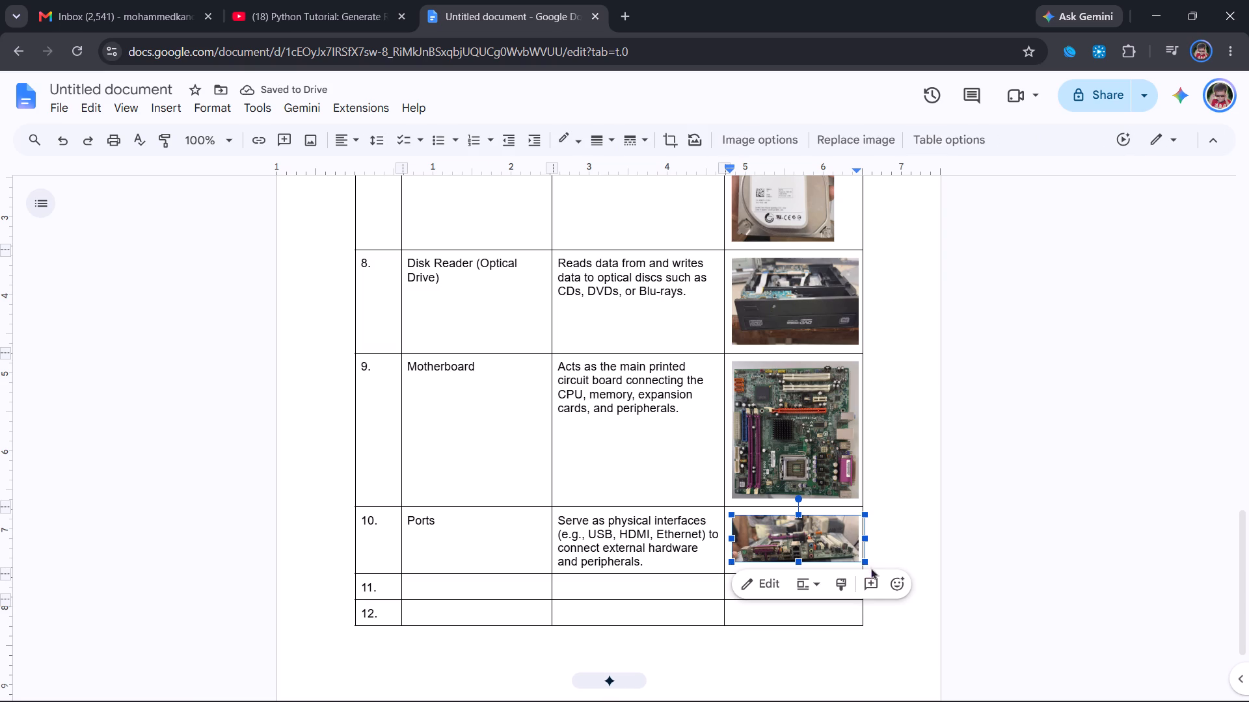
{"action": "left_click_drag", "start_coordinate": [865, 561], "coordinate": [872, 582]}
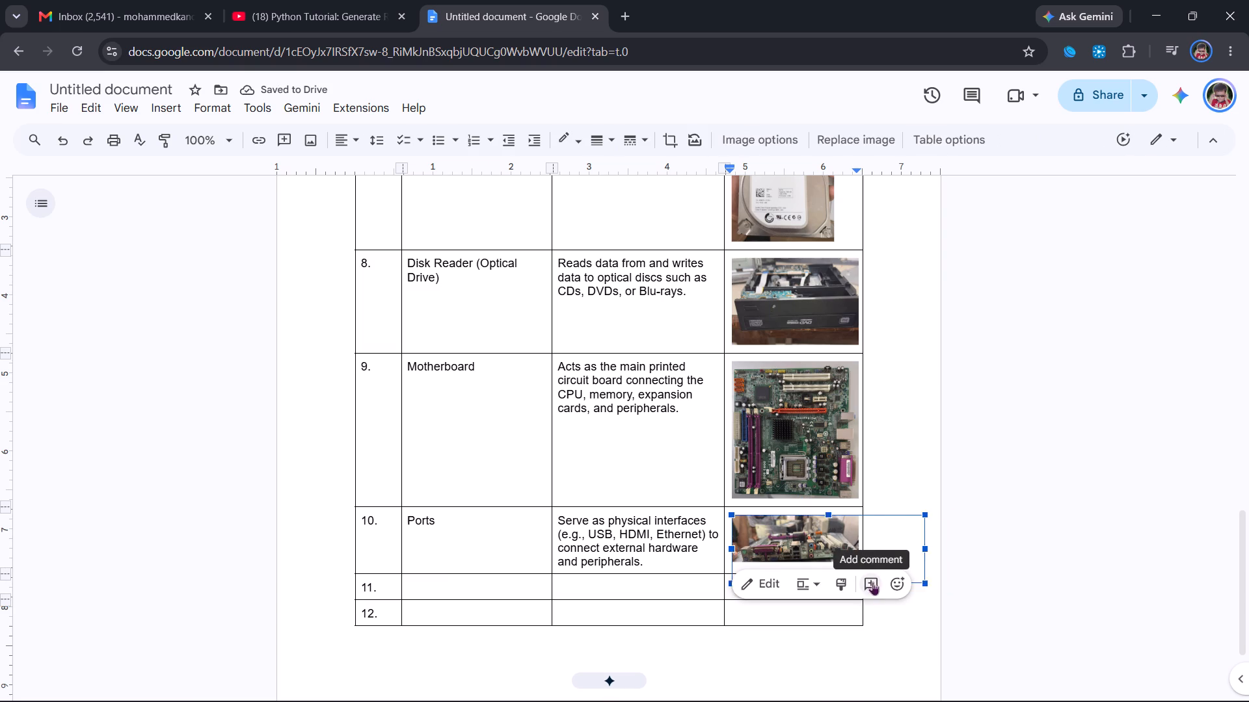
{"action": "left_click_drag", "start_coordinate": [872, 582], "coordinate": [858, 564]}
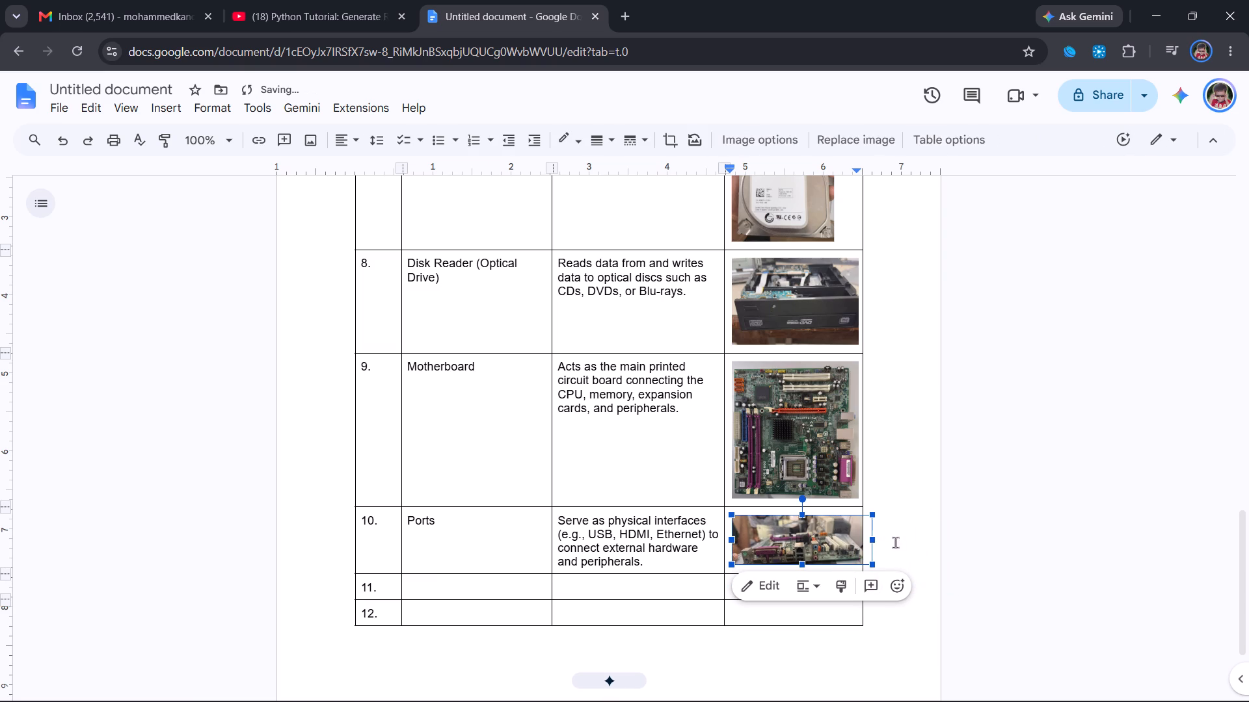
{"action": "left_click", "coordinate": [1029, 505]}
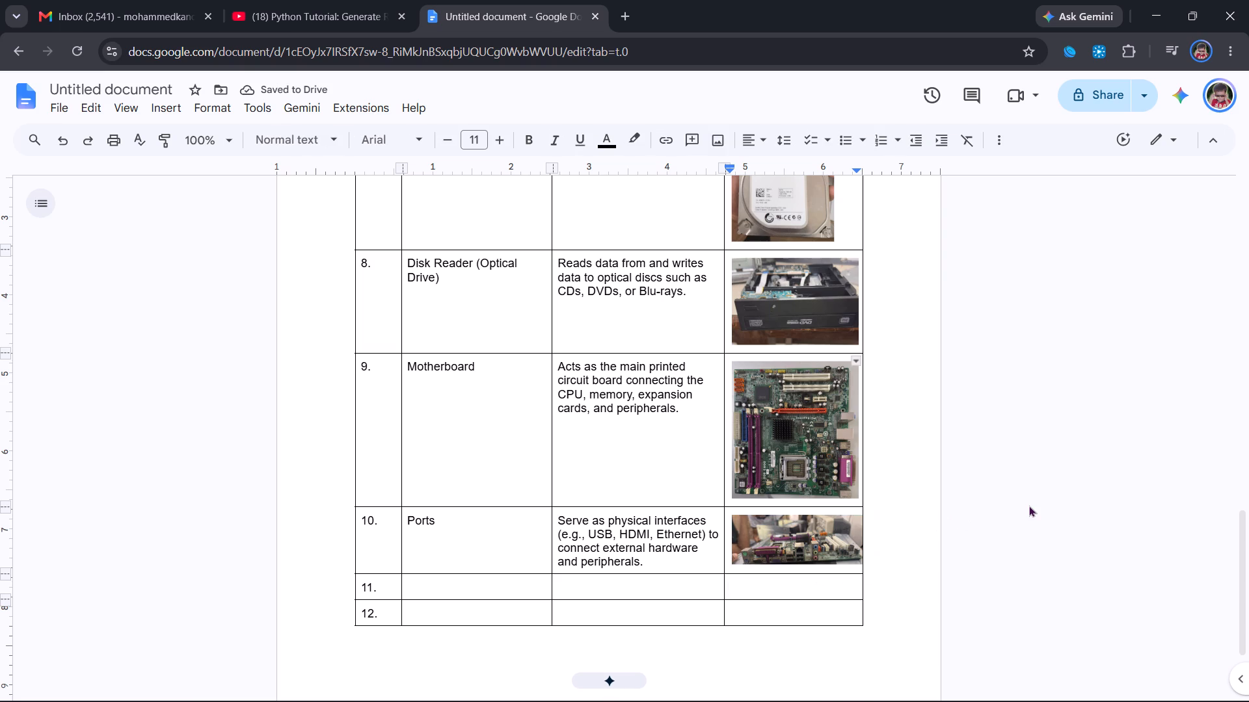
{"action": "left_click_drag", "start_coordinate": [811, 542], "coordinate": [784, 542]}
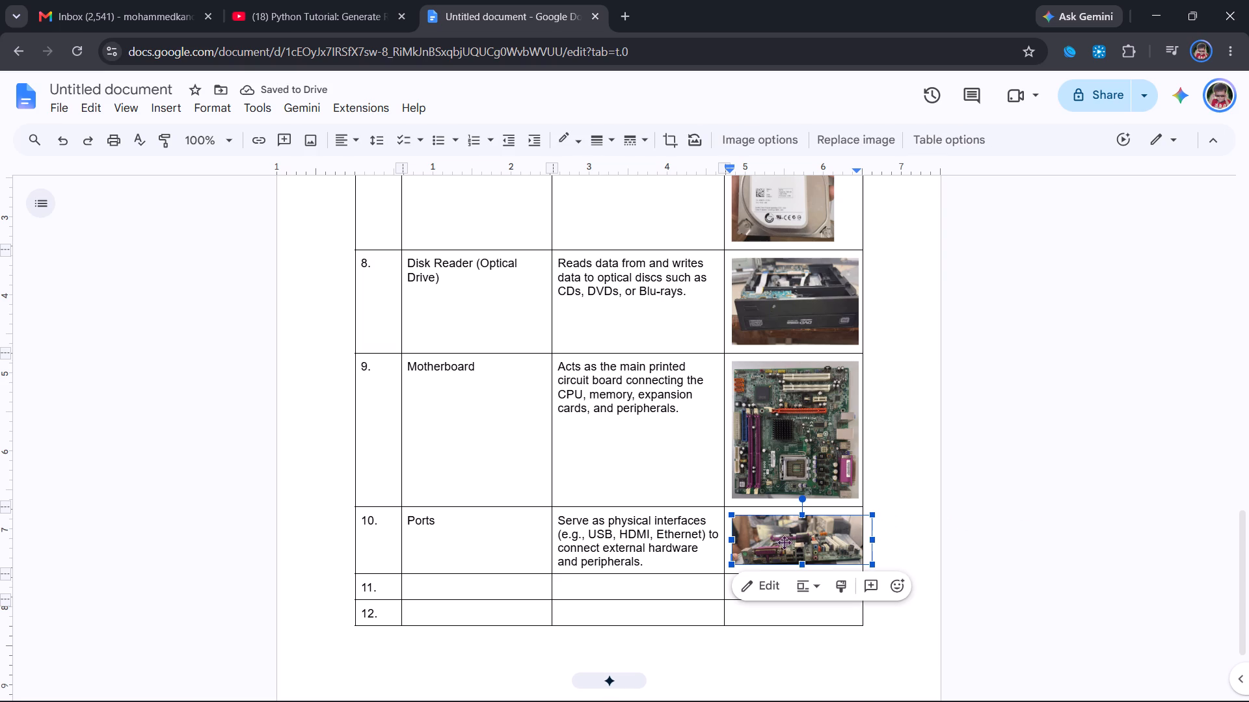
{"action": "left_click_drag", "start_coordinate": [784, 542], "coordinate": [803, 534]}
{"action": "left_click", "coordinate": [1036, 461]}
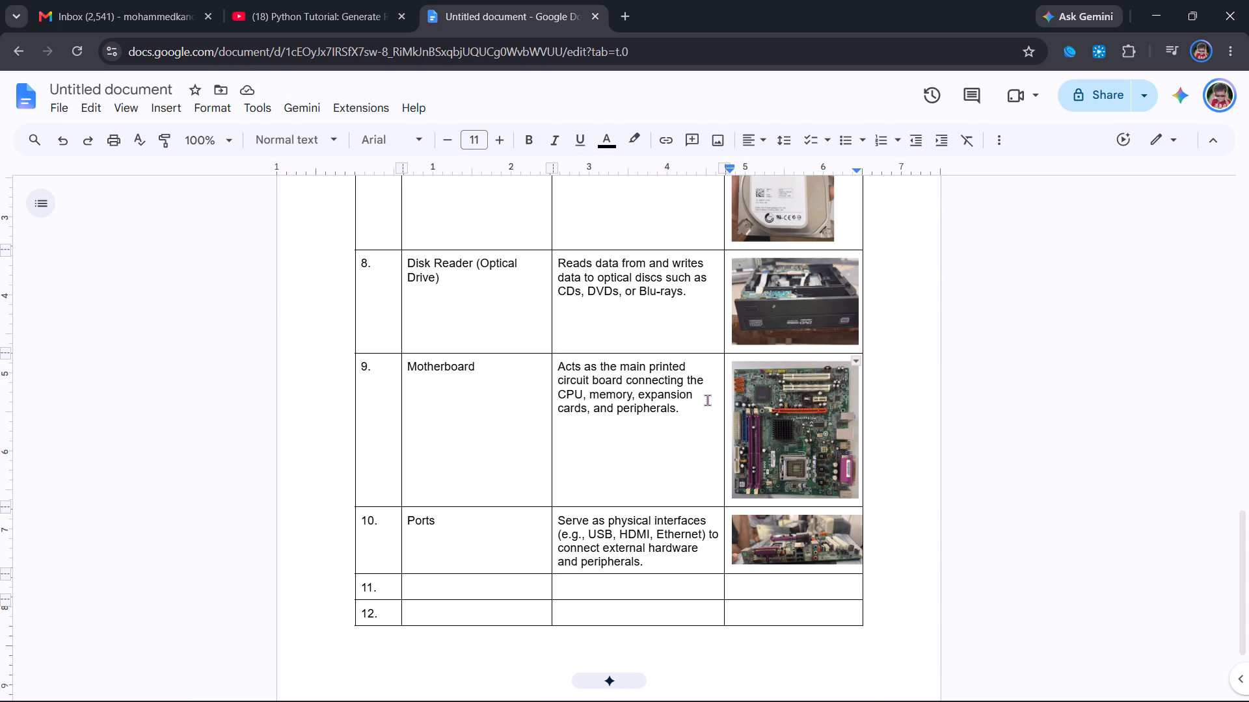
Delete the empty rows 11 and 12 at the end of the table.
{"action": "right_click", "coordinate": [786, 594]}
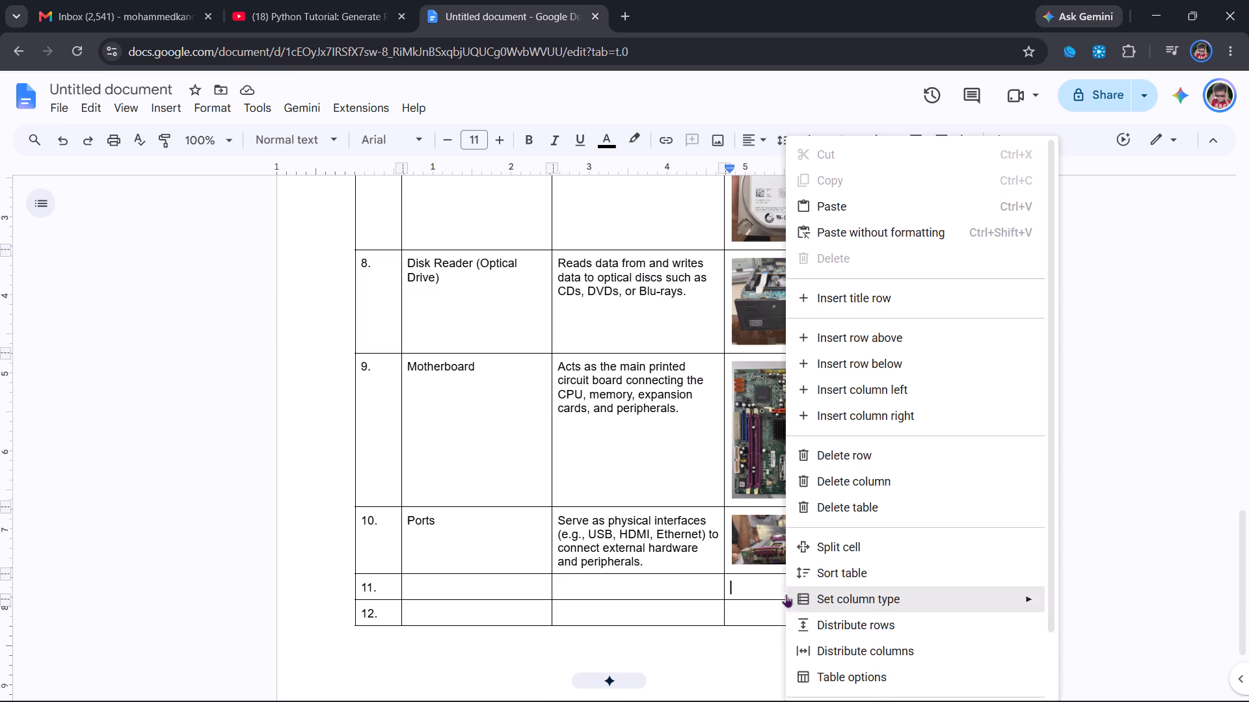
{"action": "left_click", "coordinate": [859, 456]}
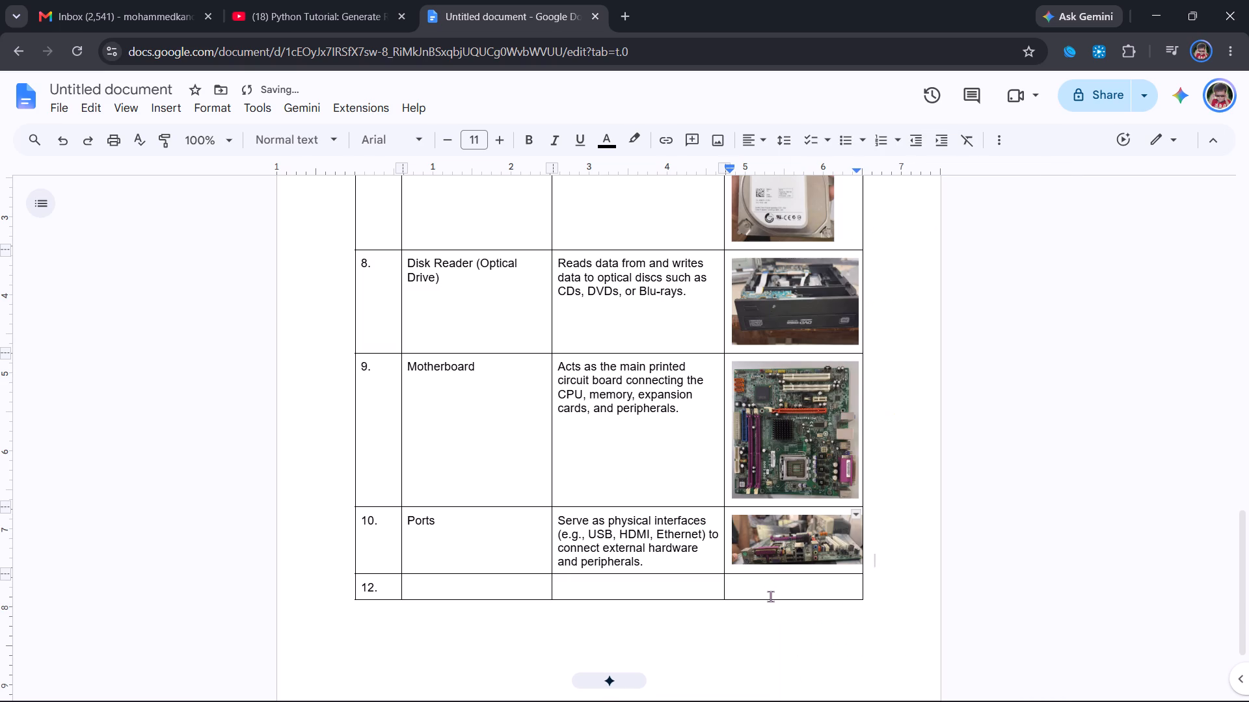
{"action": "right_click", "coordinate": [770, 596]}
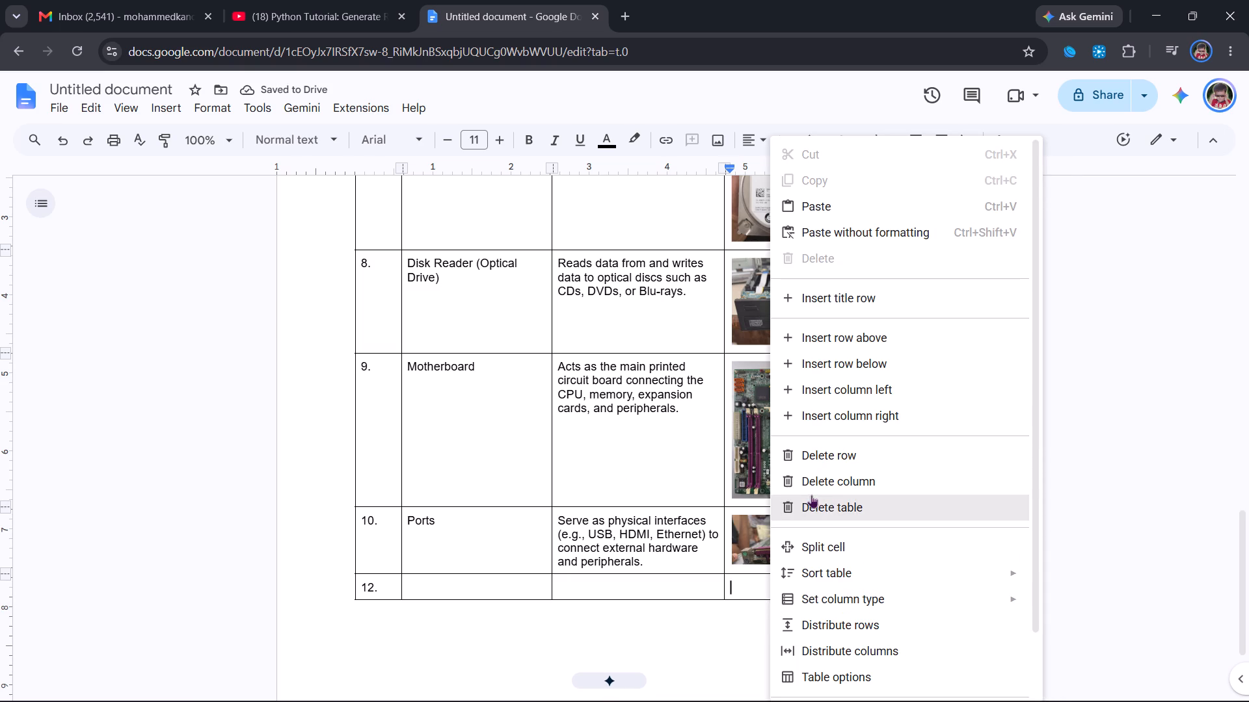
{"action": "left_click", "coordinate": [820, 460]}
Review the table's picture column across both pages for any component still missing a photo.
{"action": "scroll", "coordinate": [994, 540], "scroll_direction": "up", "scroll_amount": 2}
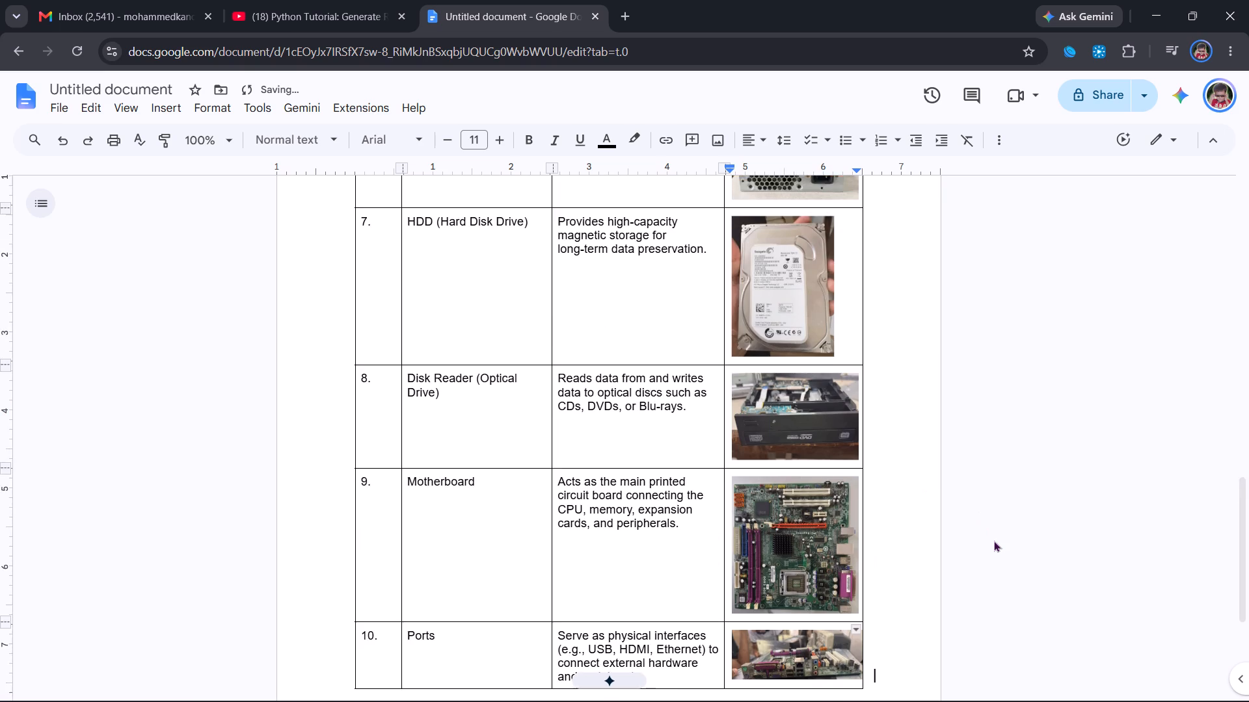
{"action": "scroll", "coordinate": [994, 540], "scroll_direction": "up", "scroll_amount": 7}
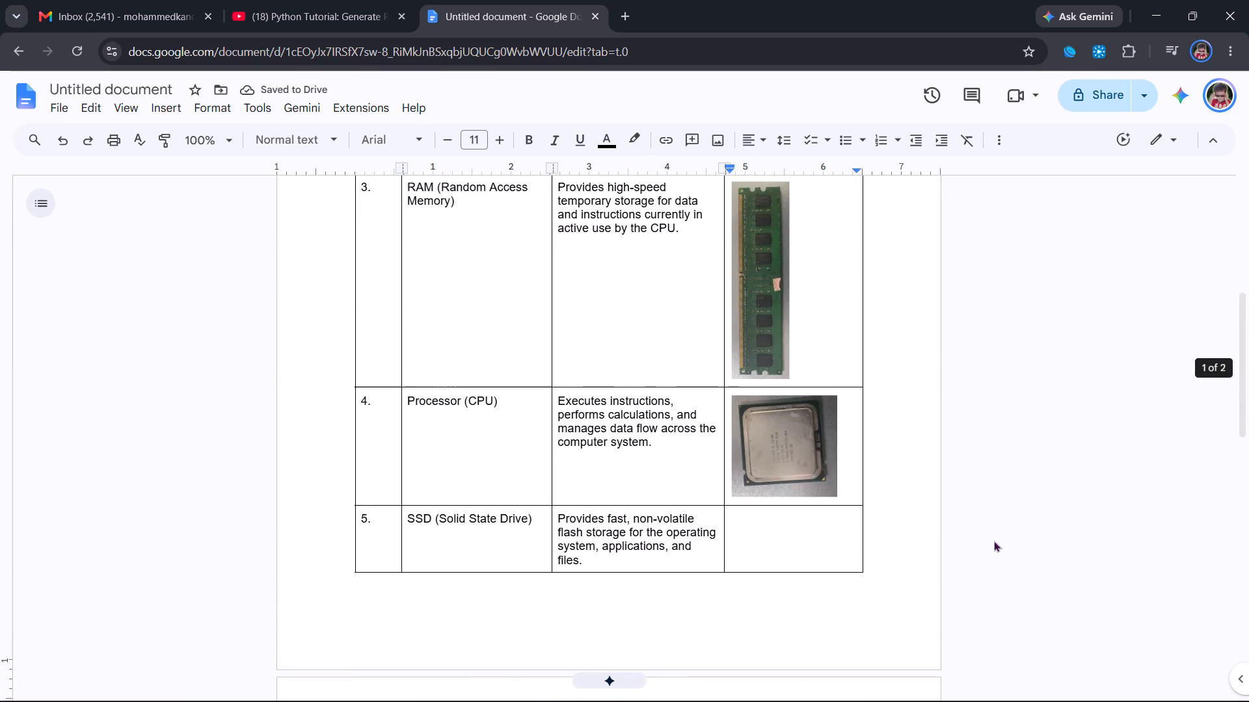
{"action": "scroll", "coordinate": [994, 540], "scroll_direction": "up", "scroll_amount": 4}
{"action": "scroll", "coordinate": [994, 540], "scroll_direction": "down", "scroll_amount": 5}
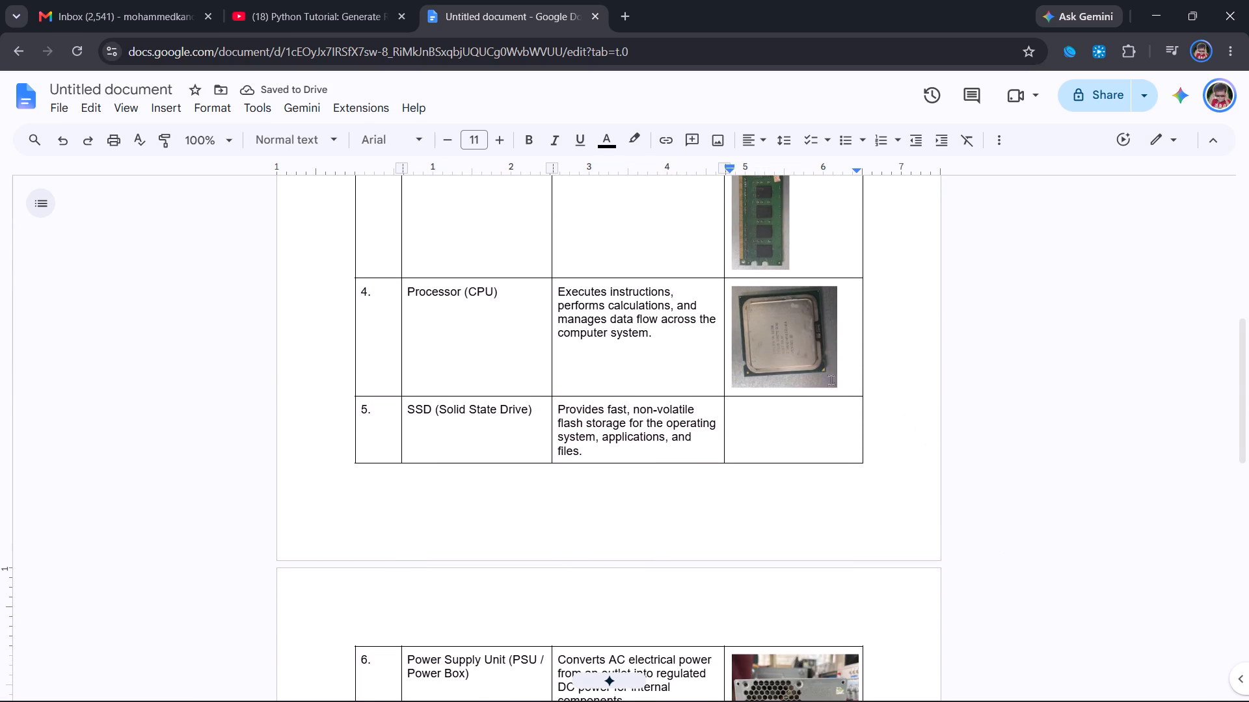
{"action": "left_click", "coordinate": [797, 419]}
{"action": "scroll", "coordinate": [797, 419], "scroll_direction": "down", "scroll_amount": 3}
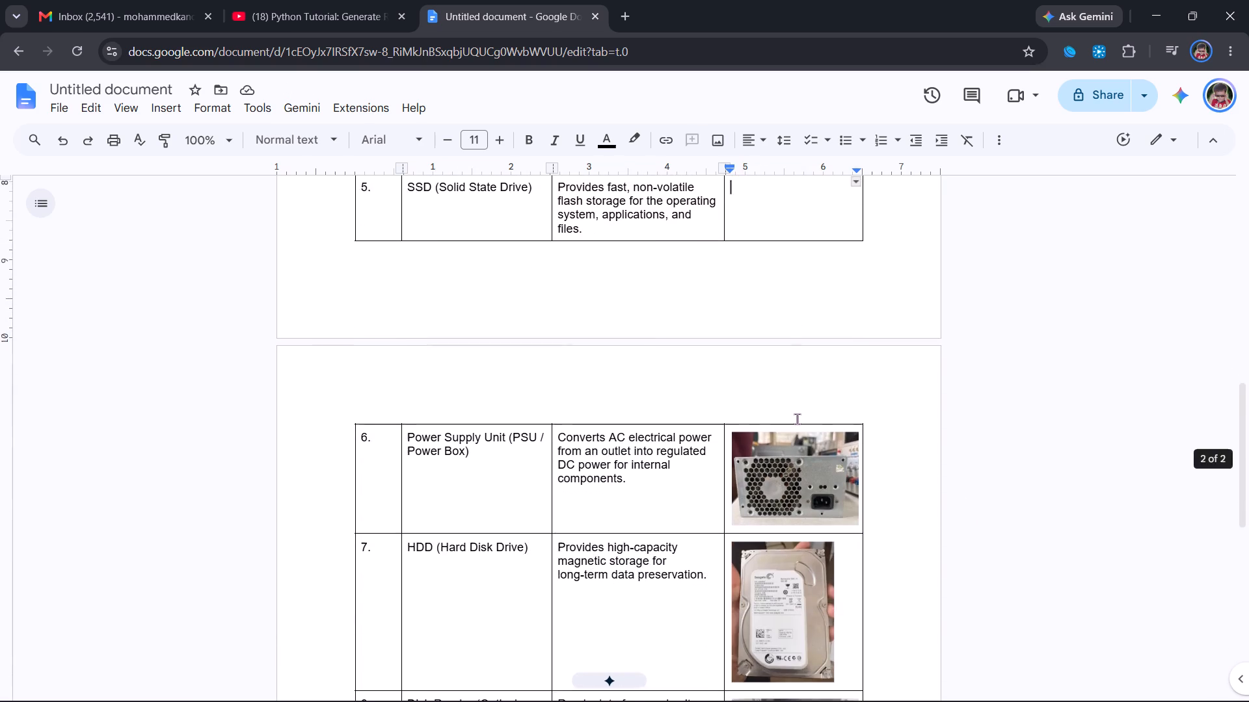
{"action": "scroll", "coordinate": [797, 419], "scroll_direction": "up", "scroll_amount": 4}
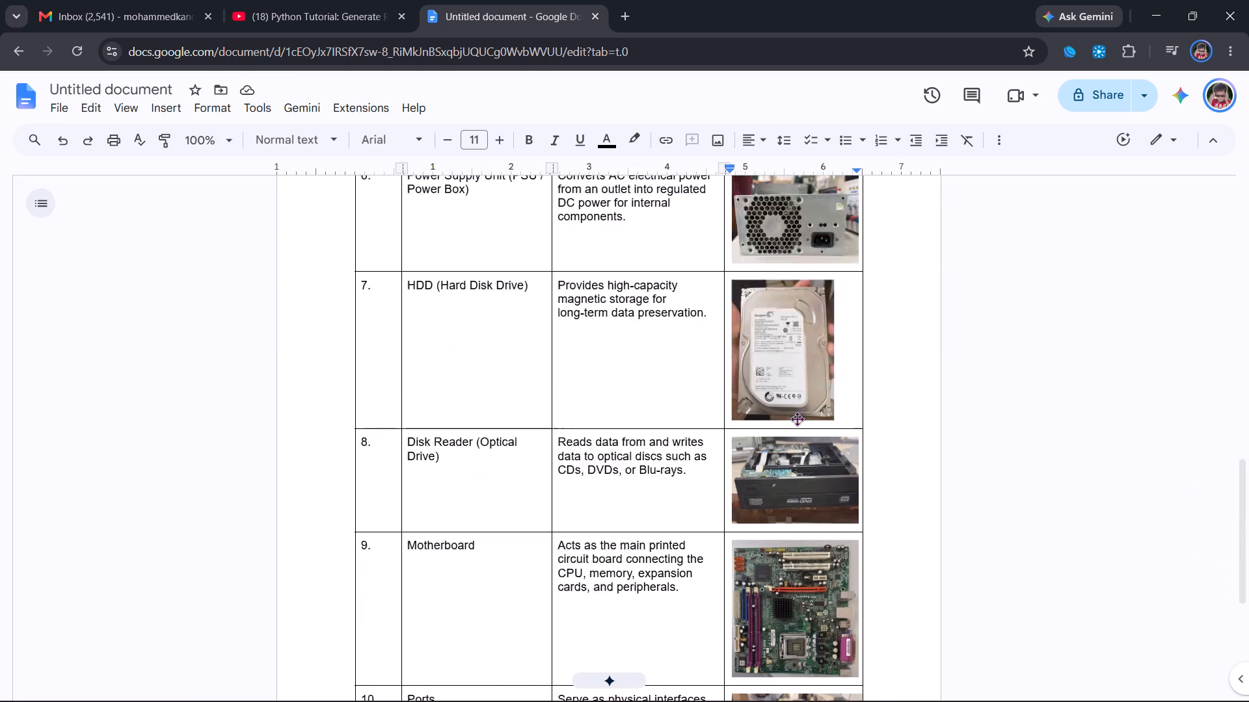
{"action": "scroll", "coordinate": [797, 419], "scroll_direction": "up", "scroll_amount": 1}
Search Google for "ssd for pc" in a new browser tab and switch to the image results.
{"action": "left_click", "coordinate": [630, 3]}
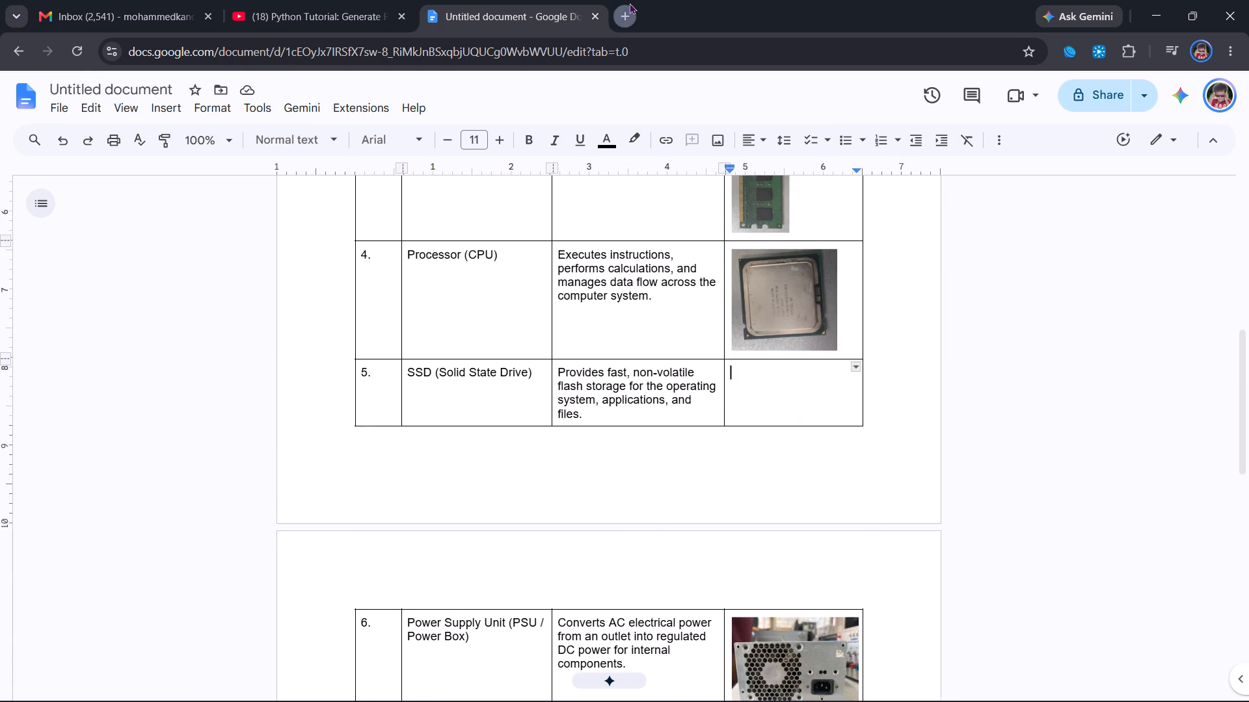
{"action": "type", "text": "ssd"}
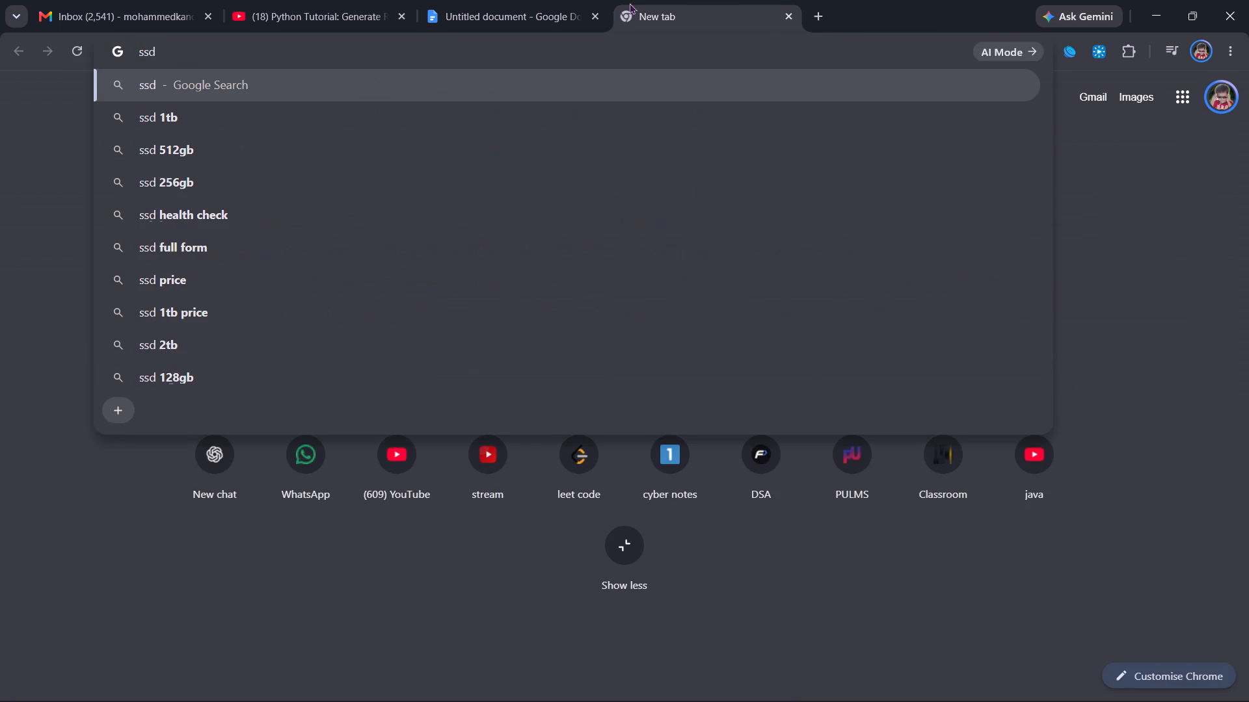
{"action": "key", "text": "space"}
{"action": "type", "text": "for"}
{"action": "key", "text": "space"}
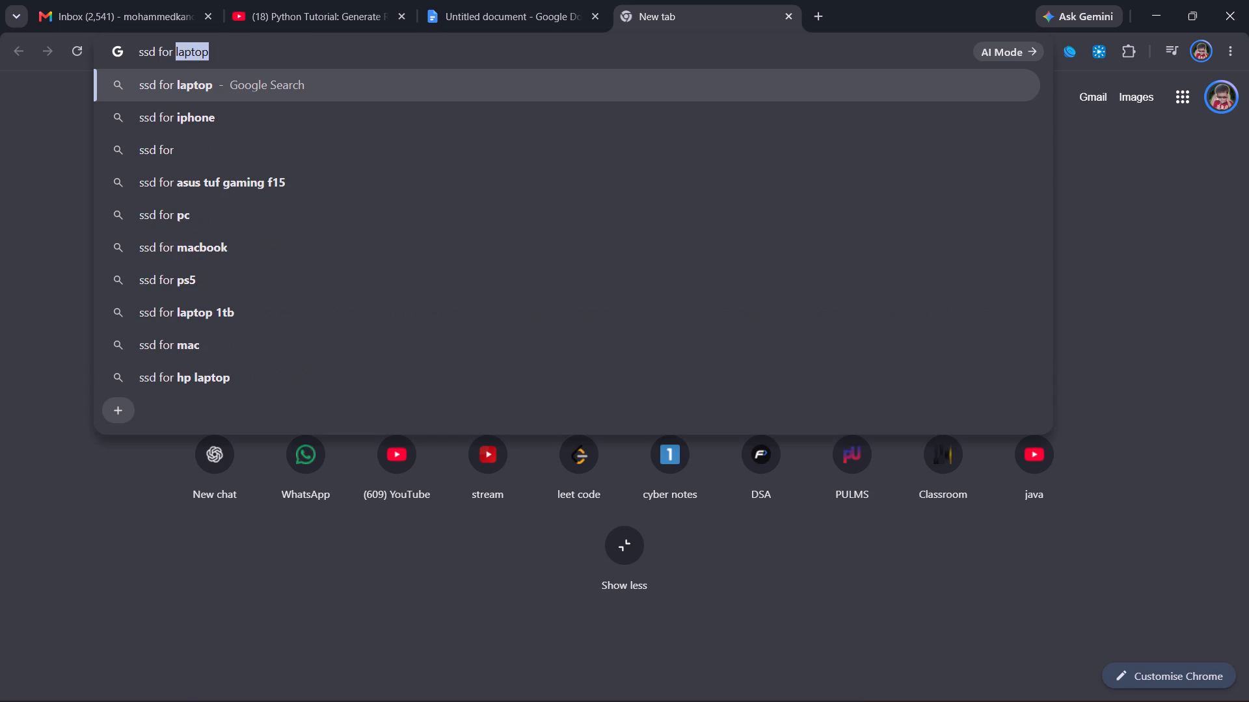
{"action": "type", "text": "pc"}
{"action": "key", "text": "Return"}
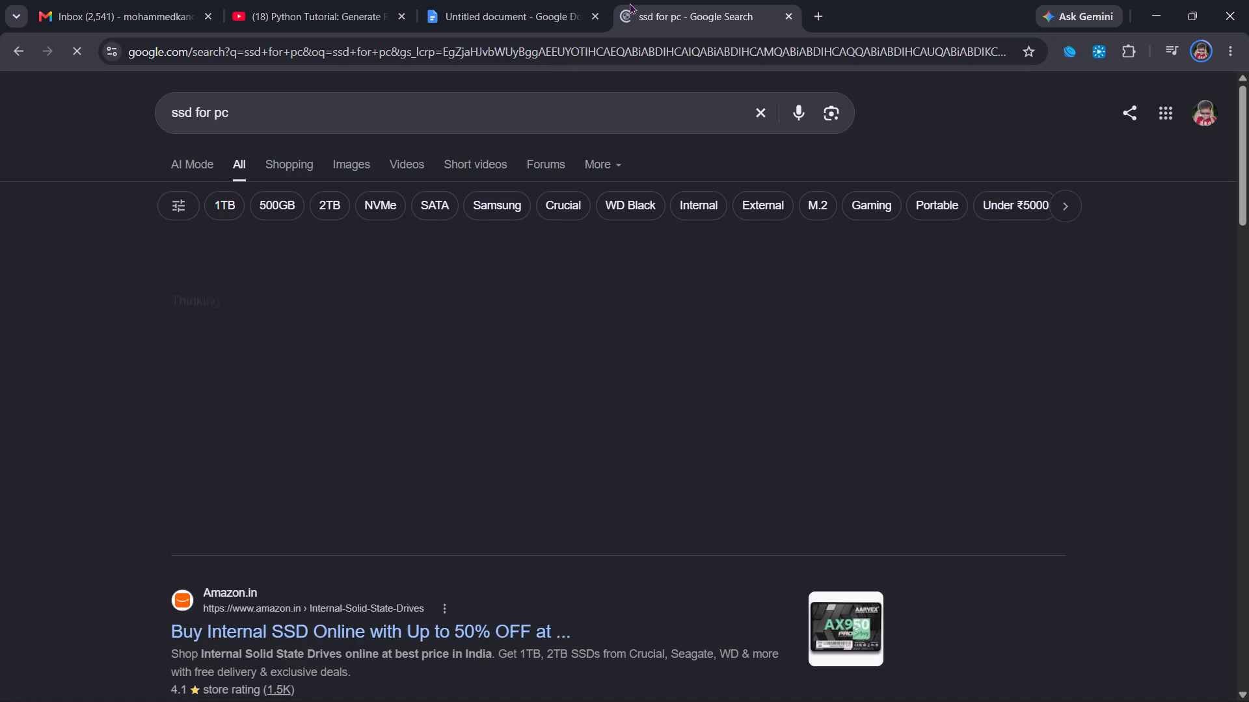
{"action": "left_click", "coordinate": [354, 165]}
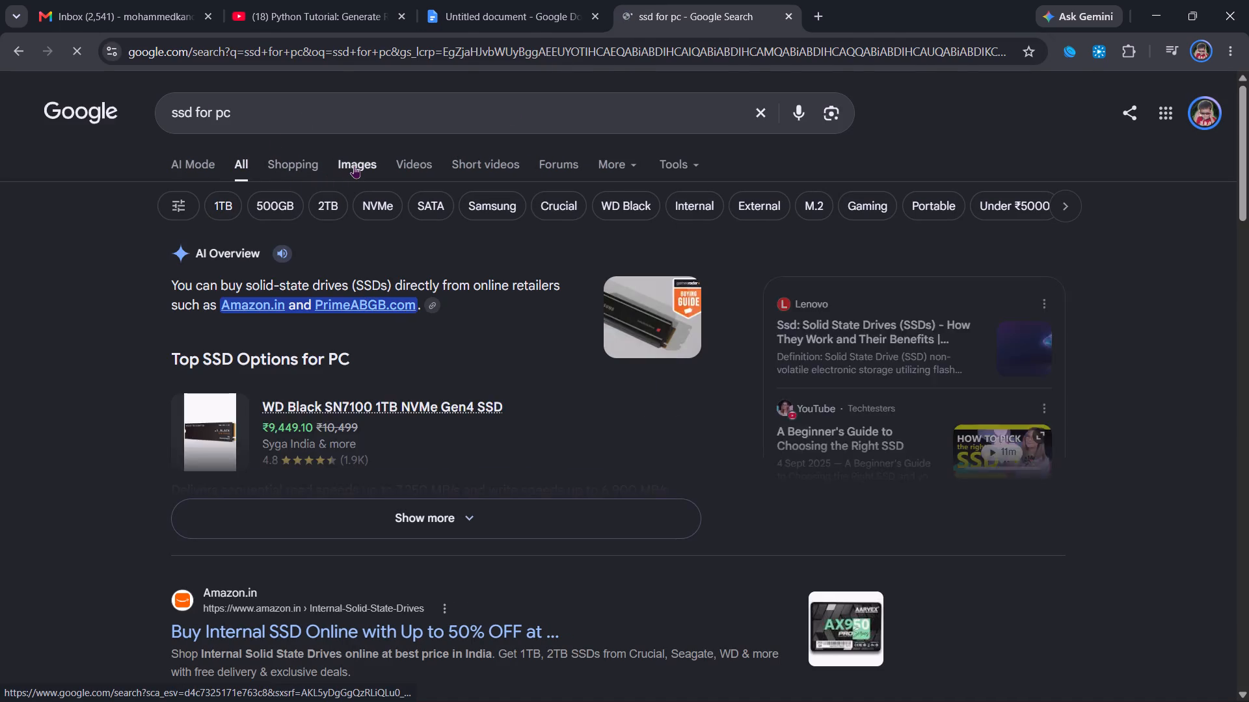
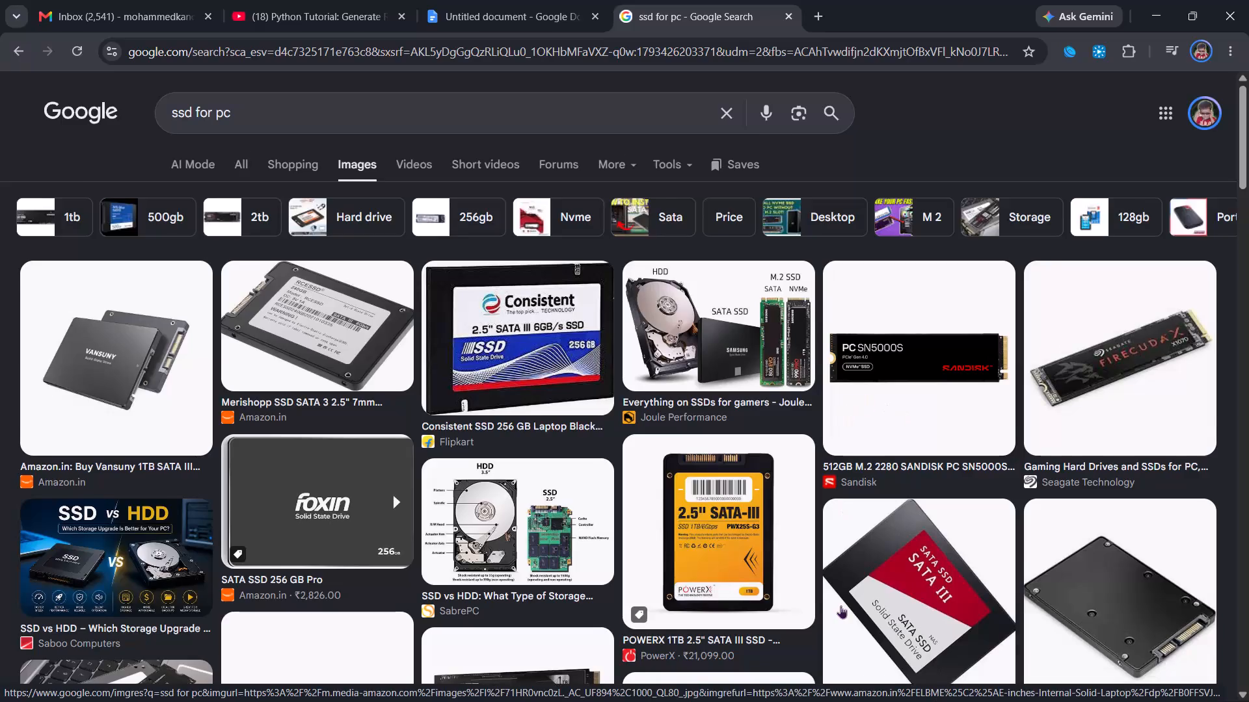
Browse the "ssd for pc" image results for a suitable picture of an SSD.
{"action": "scroll", "coordinate": [840, 605], "scroll_direction": "down", "scroll_amount": 5}
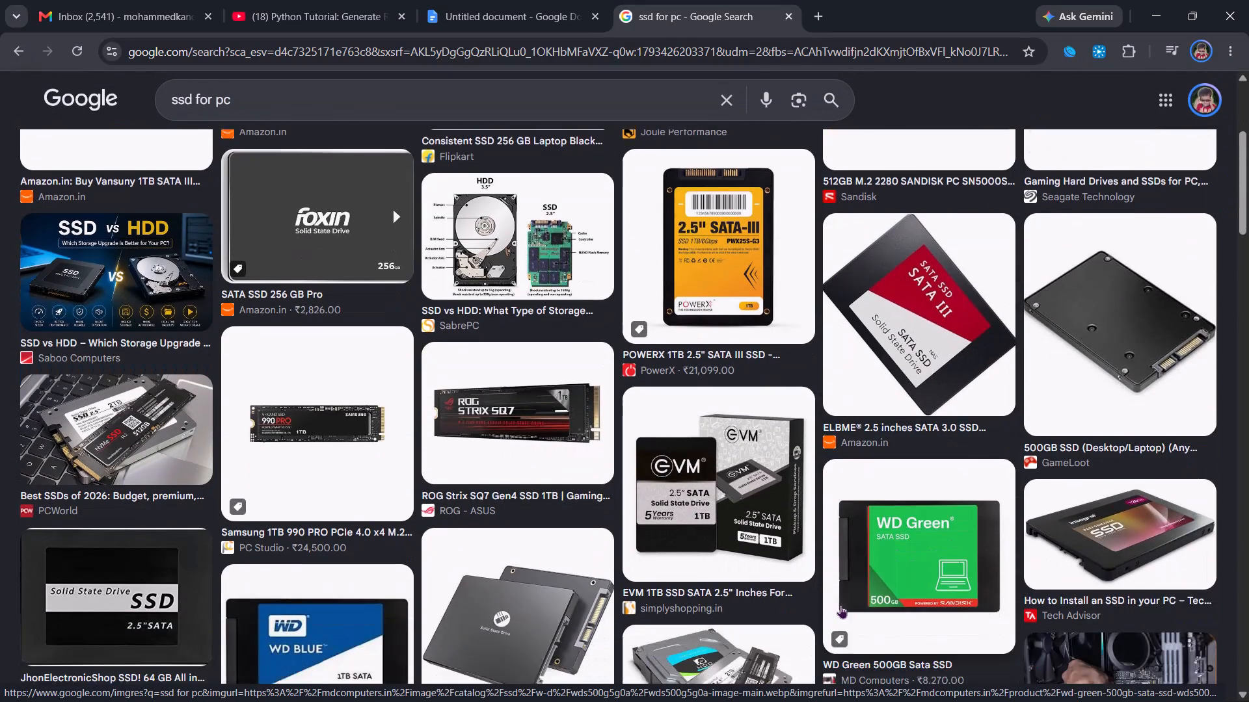
{"action": "scroll", "coordinate": [840, 605], "scroll_direction": "down", "scroll_amount": 5}
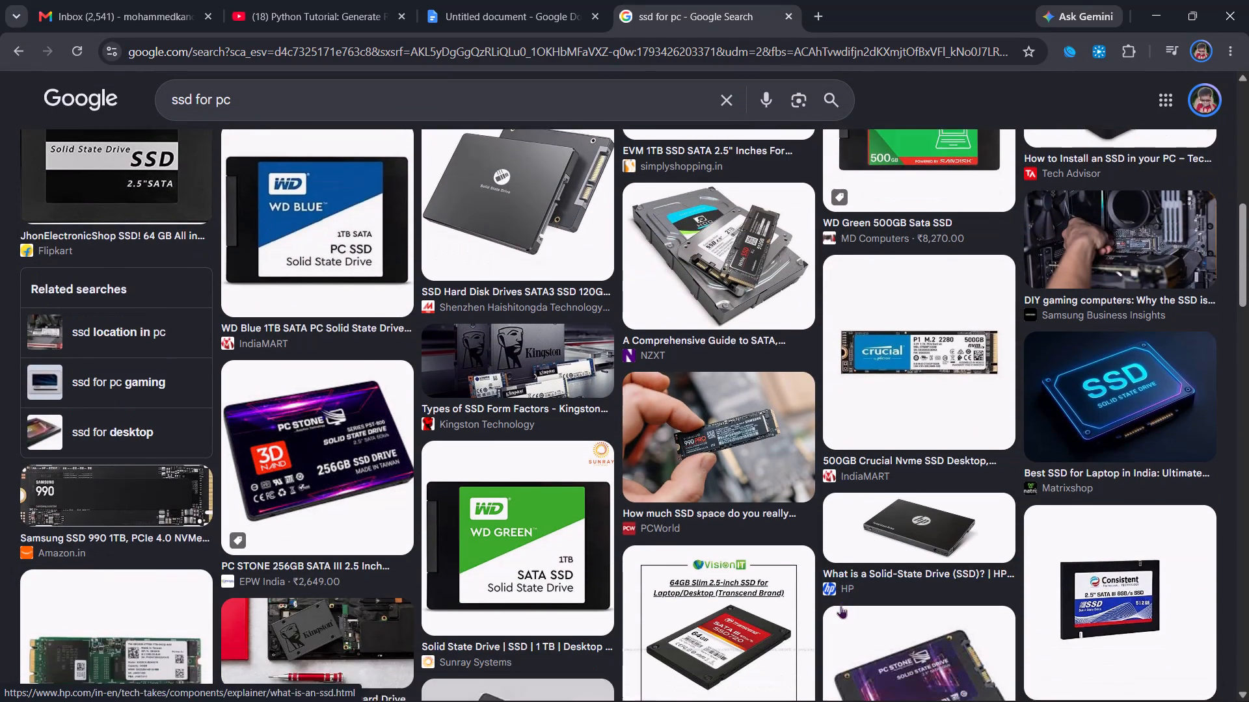
{"action": "scroll", "coordinate": [840, 605], "scroll_direction": "down", "scroll_amount": 1}
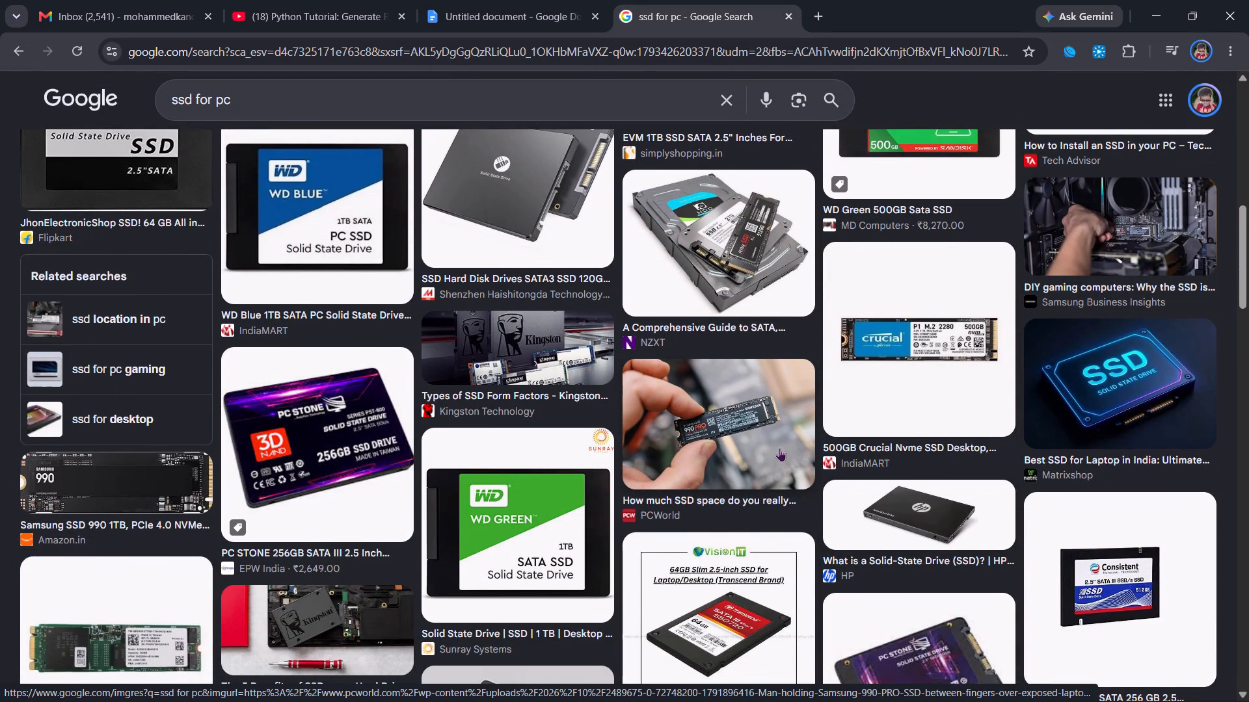
{"action": "scroll", "coordinate": [779, 448], "scroll_direction": "down", "scroll_amount": 3}
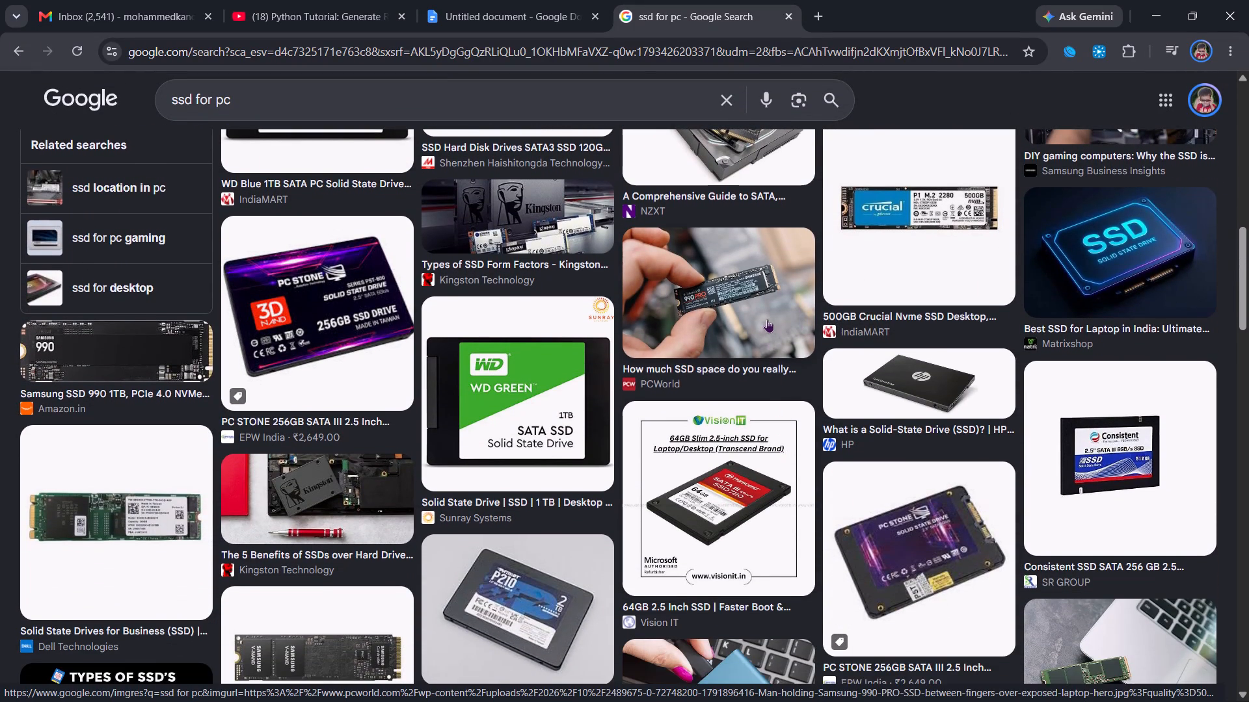
{"action": "scroll", "coordinate": [767, 319], "scroll_direction": "down", "scroll_amount": 5}
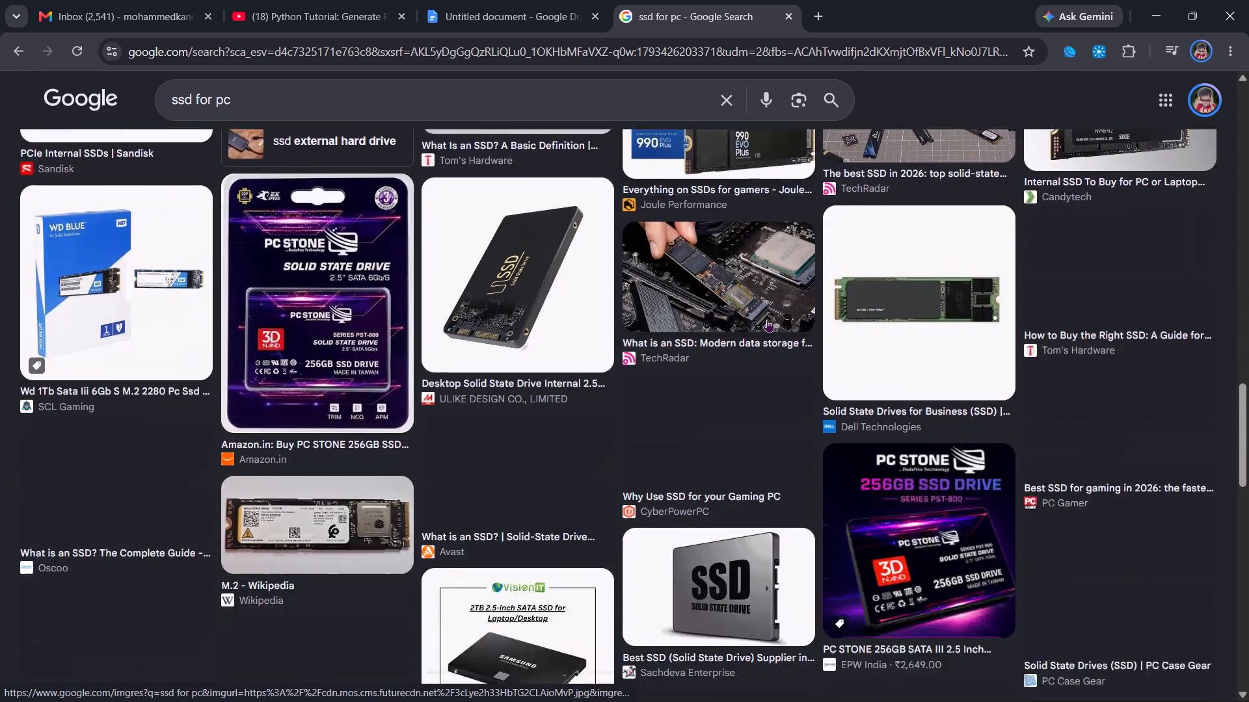
{"action": "scroll", "coordinate": [767, 319], "scroll_direction": "up", "scroll_amount": 8}
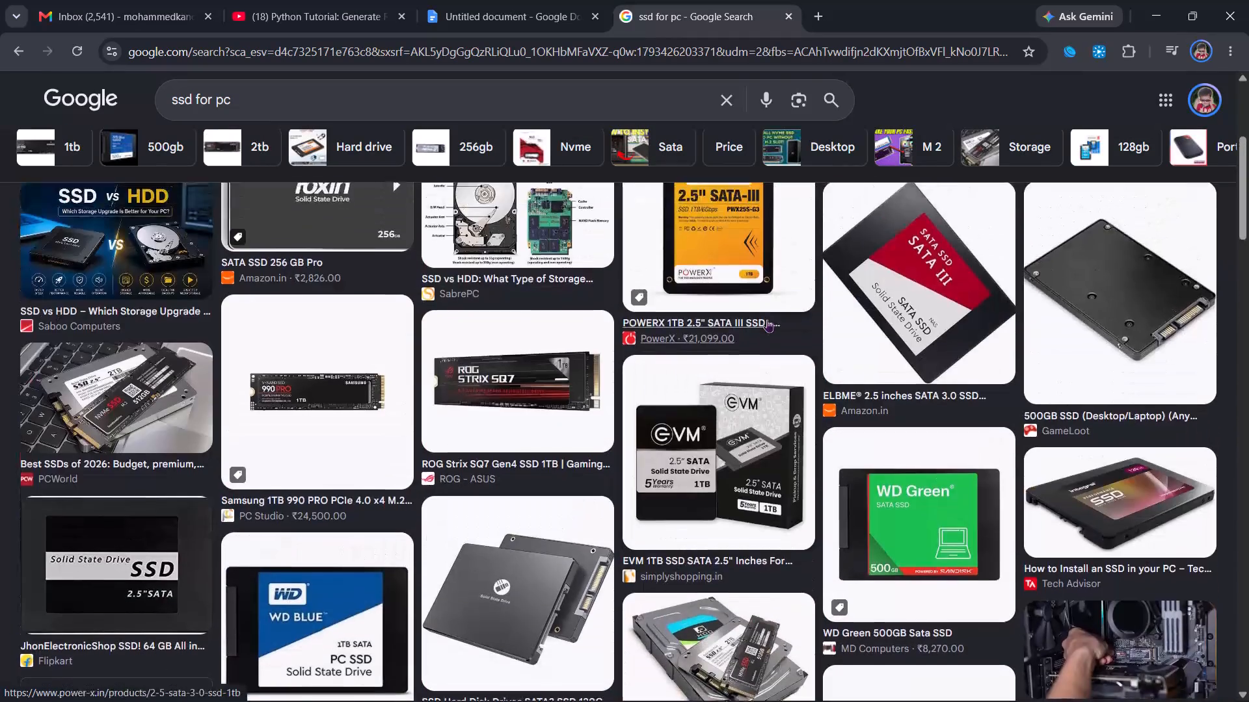
{"action": "scroll", "coordinate": [767, 319], "scroll_direction": "up", "scroll_amount": 1}
{"action": "scroll", "coordinate": [752, 445], "scroll_direction": "down", "scroll_amount": 3}
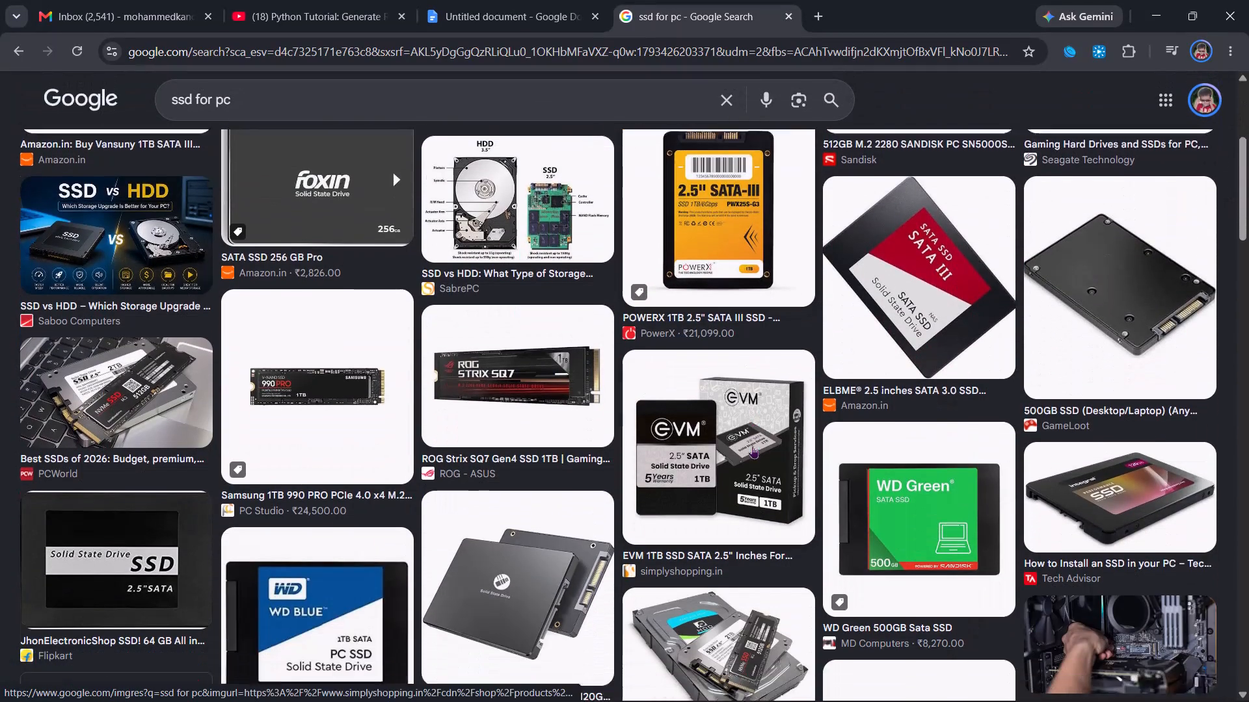
{"action": "scroll", "coordinate": [752, 445], "scroll_direction": "down", "scroll_amount": 2}
Place the PCWorld photo of a hand-held Samsung 990 Pro into the SSD row's picture cell in the Google Docs table.
{"action": "left_click", "coordinate": [725, 509]}
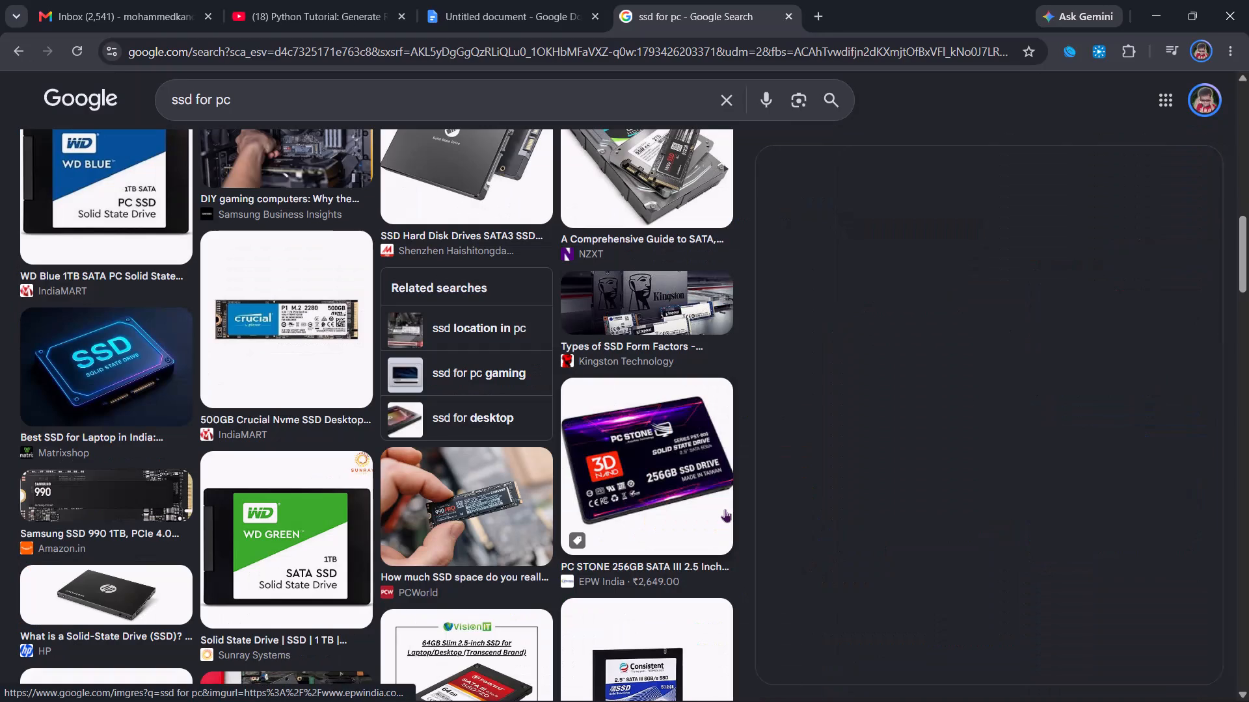
{"action": "left_click_drag", "start_coordinate": [868, 386], "coordinate": [443, 120]}
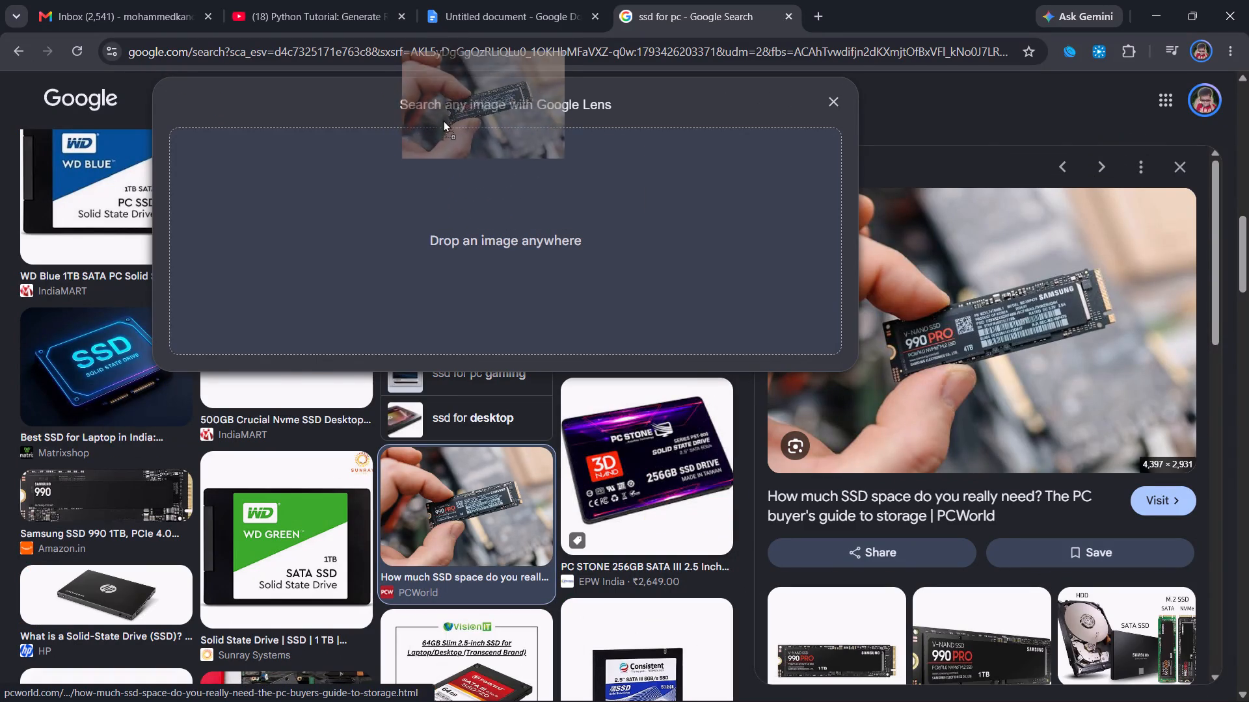
{"action": "left_click_drag", "start_coordinate": [443, 120], "coordinate": [567, 231]}
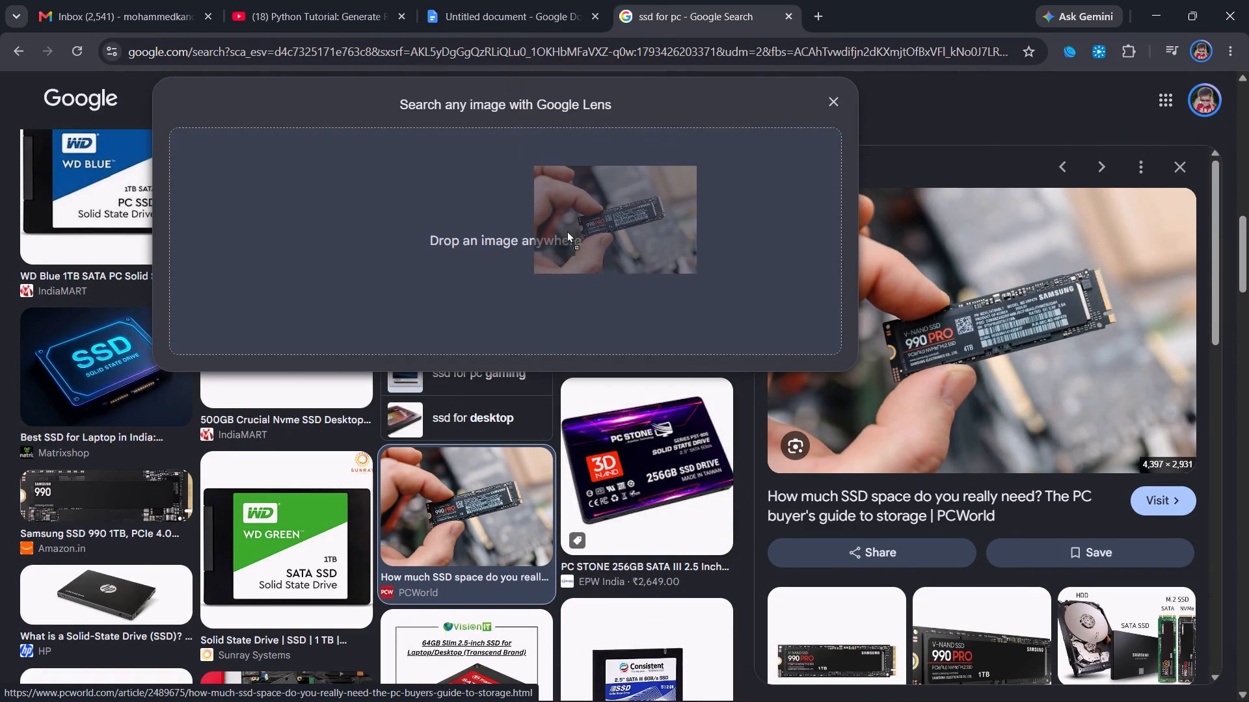
{"action": "left_click_drag", "start_coordinate": [567, 231], "coordinate": [739, 529]}
{"action": "scroll", "coordinate": [832, 496], "scroll_direction": "down", "scroll_amount": 1}
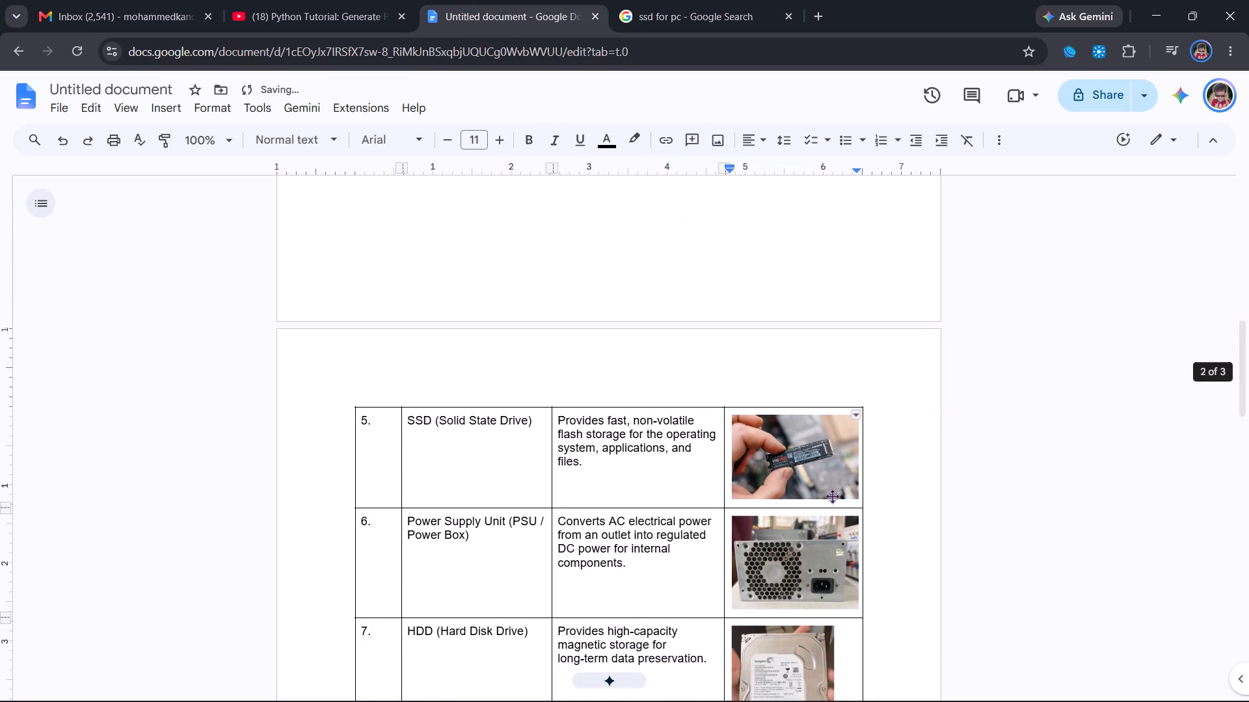
{"action": "left_click", "coordinate": [1048, 456]}
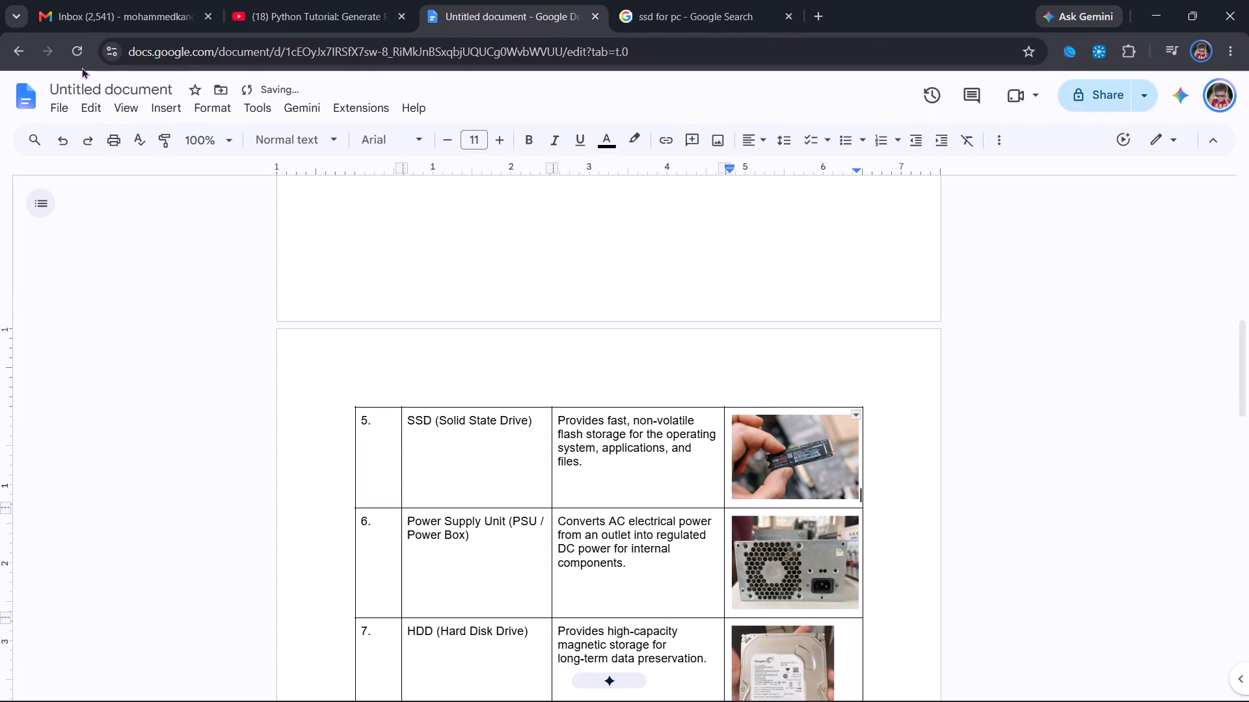
Rename the document as "CPU Components".
{"action": "left_click", "coordinate": [104, 90]}
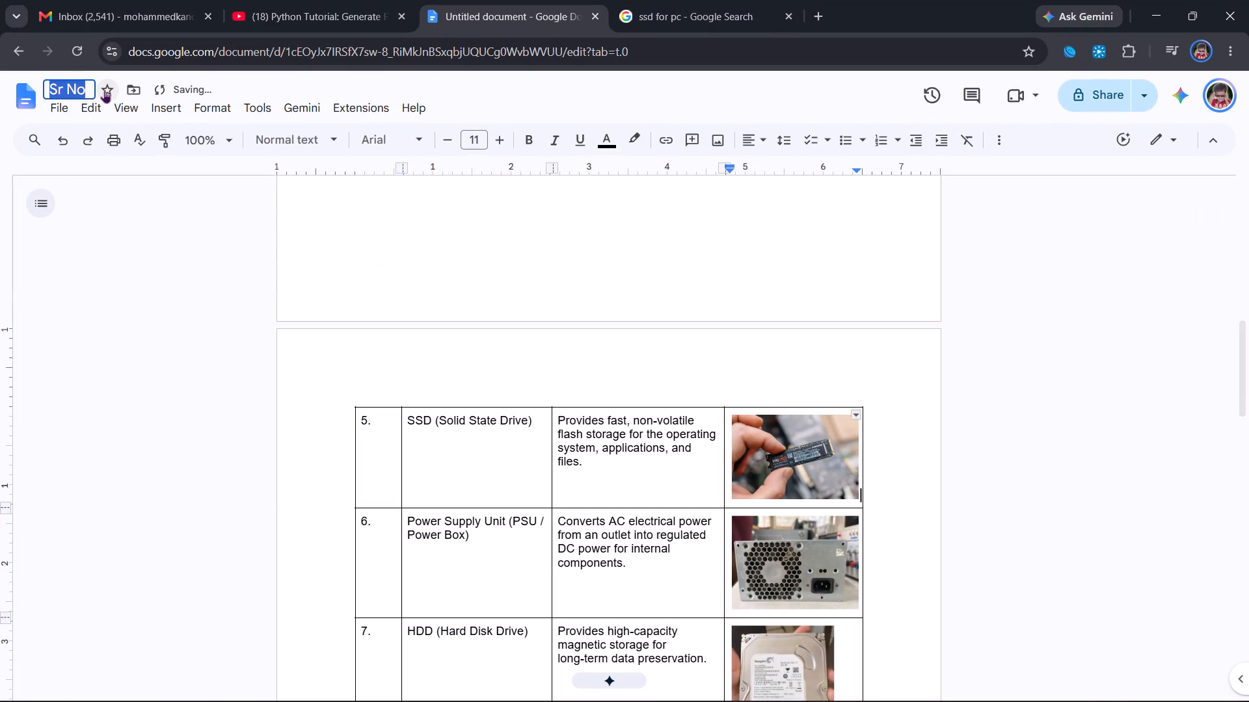
{"action": "type", "text": "CPU"}
{"action": "key", "text": "space"}
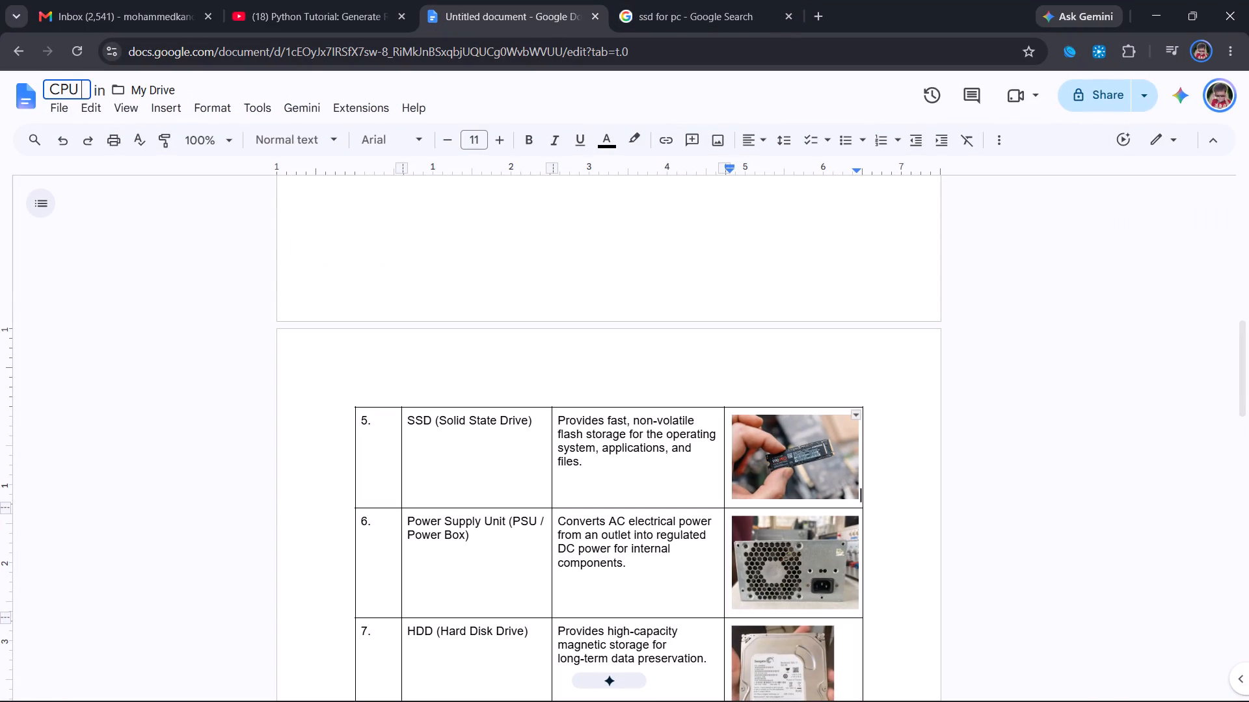
{"action": "type", "text": "Components"}
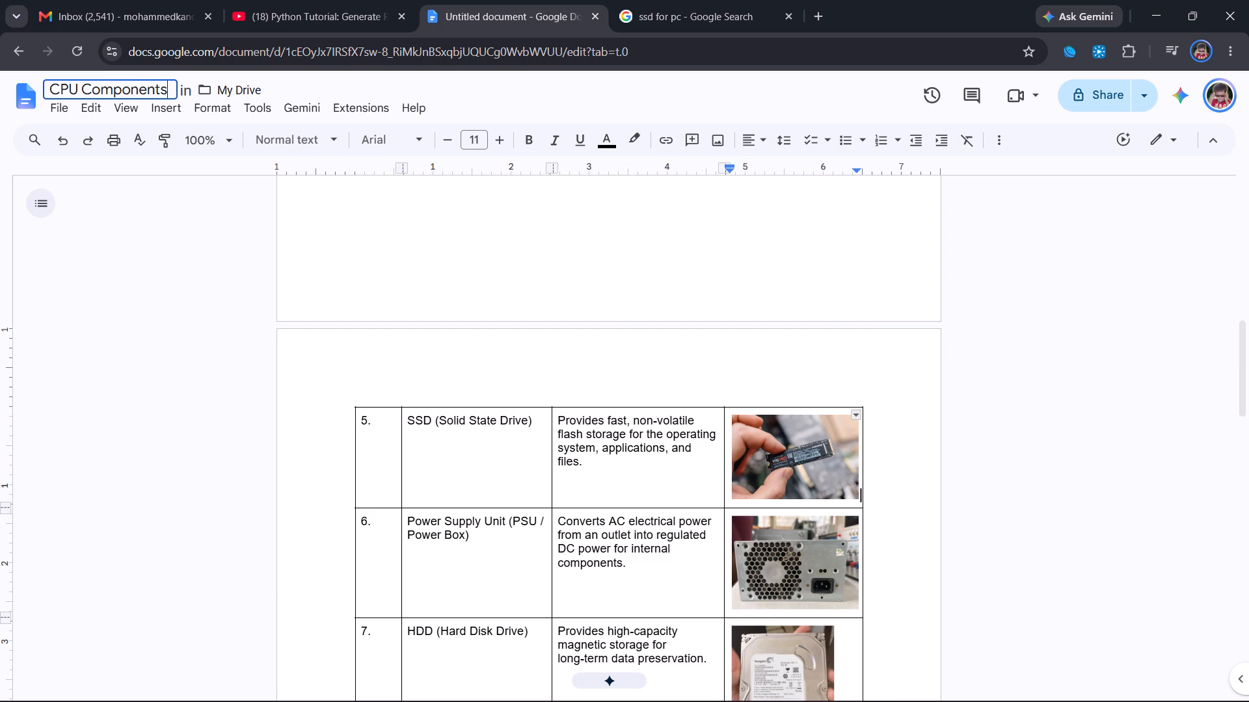
Add the heading "CPU Components" on the blank line above the table on page 1.
{"action": "scroll", "coordinate": [260, 491], "scroll_direction": "up", "scroll_amount": 10}
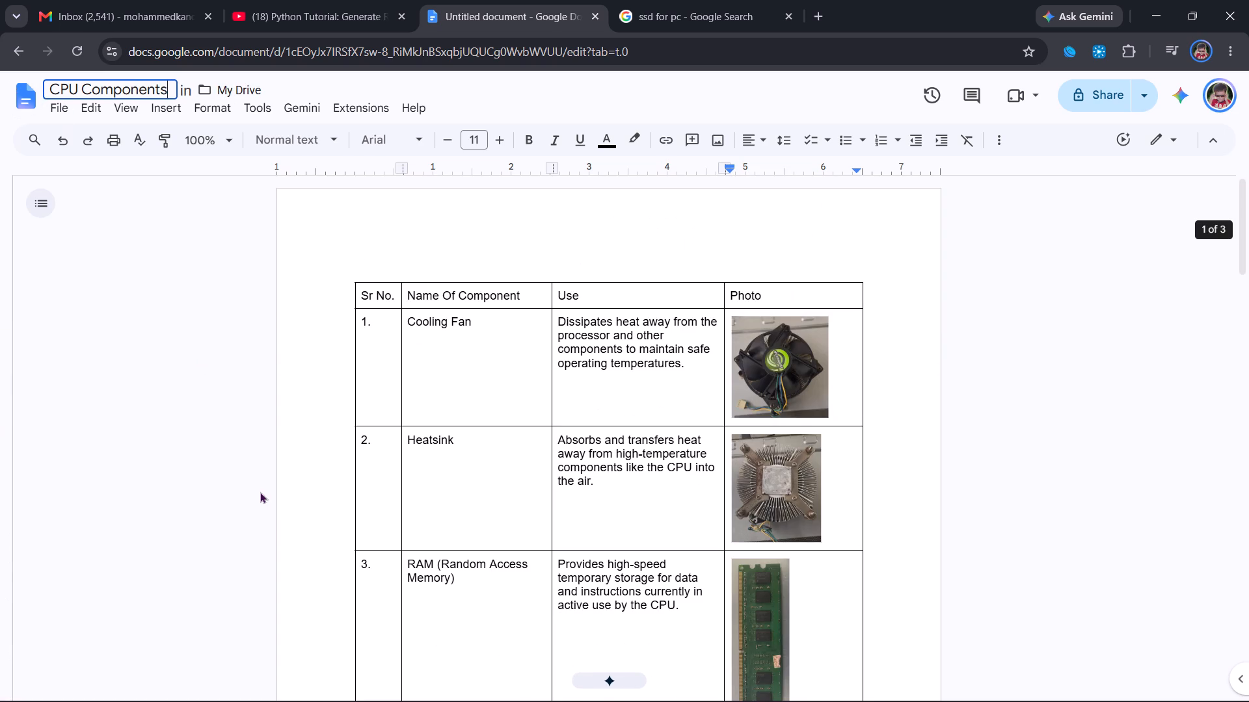
{"action": "left_click", "coordinate": [441, 256]}
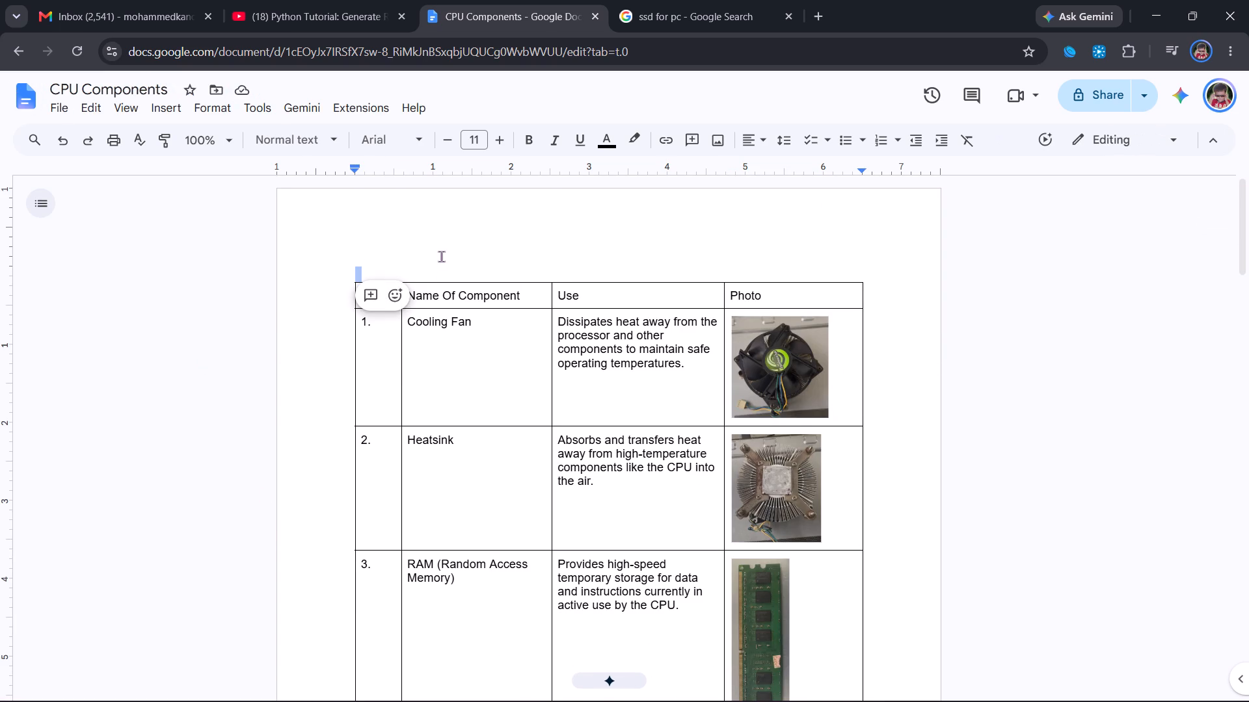
{"action": "type", "text": "CP"}
{"action": "type", "text": "U Compont"}
{"action": "key", "text": "BackSpace"}
{"action": "type", "text": "ent"}
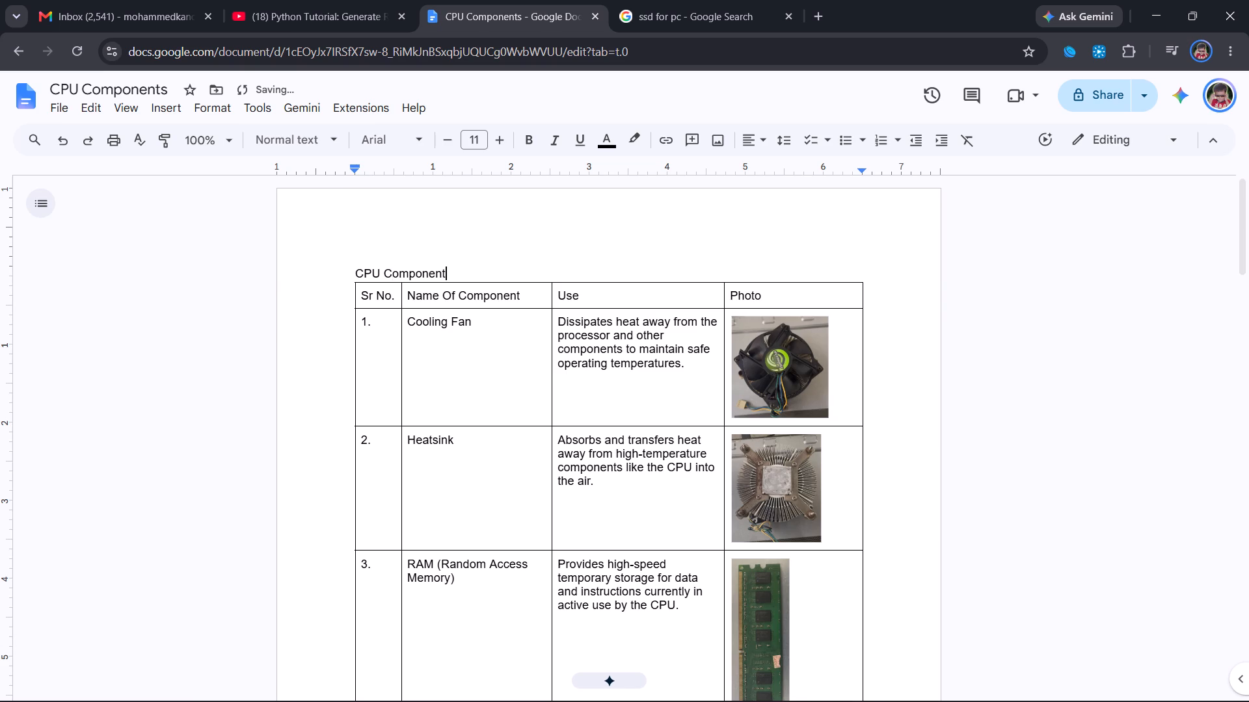
{"action": "key", "text": "a"}
{"action": "key", "text": "BackSpace"}
{"action": "key", "text": "s"}
Format the "CPU Components" heading at font size 21 in bold italic.
{"action": "left_click_drag", "start_coordinate": [479, 273], "coordinate": [345, 272]}
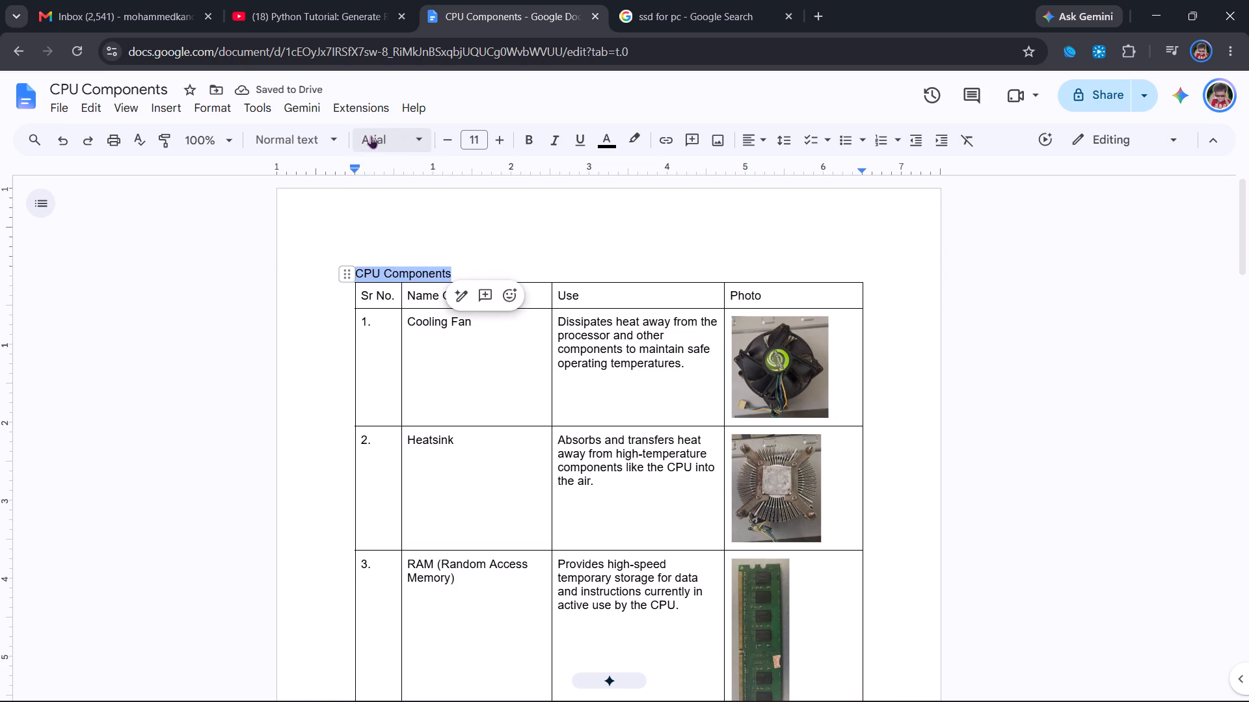
{"action": "triple_click", "coordinate": [504, 135]}
{"action": "triple_click", "coordinate": [504, 135]}
{"action": "triple_click", "coordinate": [504, 135]}
{"action": "left_click", "coordinate": [504, 135]}
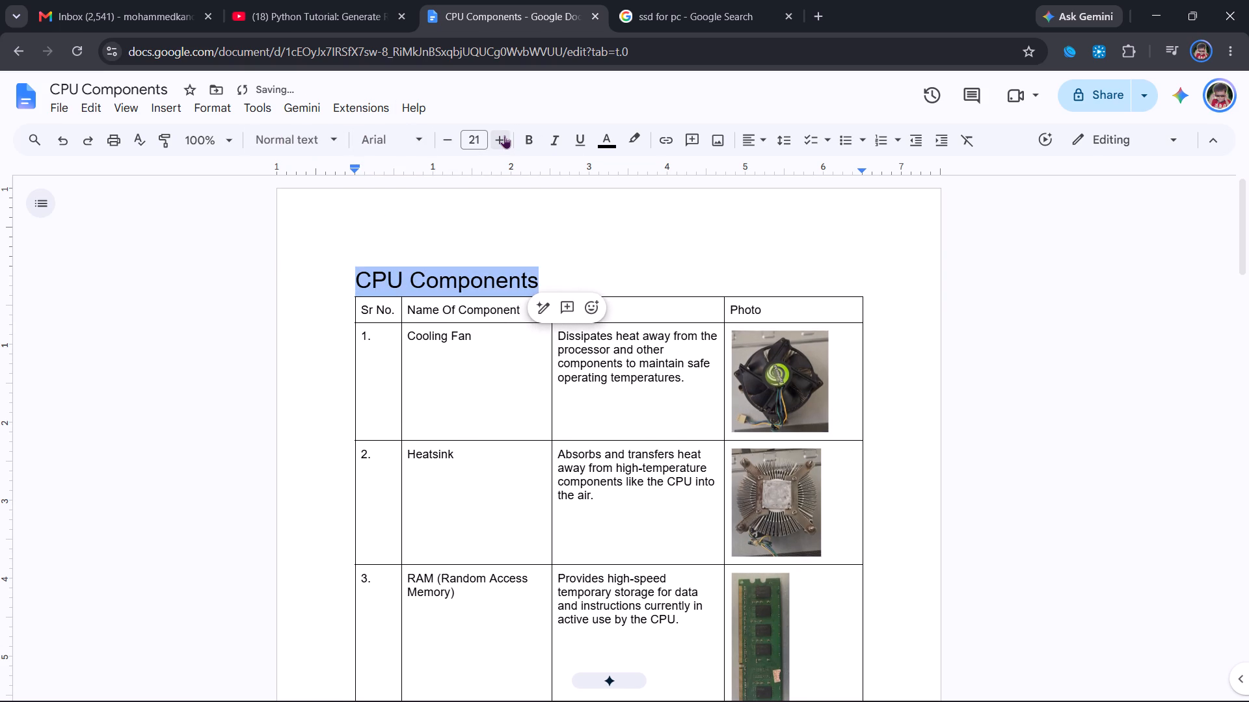
{"action": "left_click", "coordinate": [531, 137]}
{"action": "left_click", "coordinate": [554, 136]}
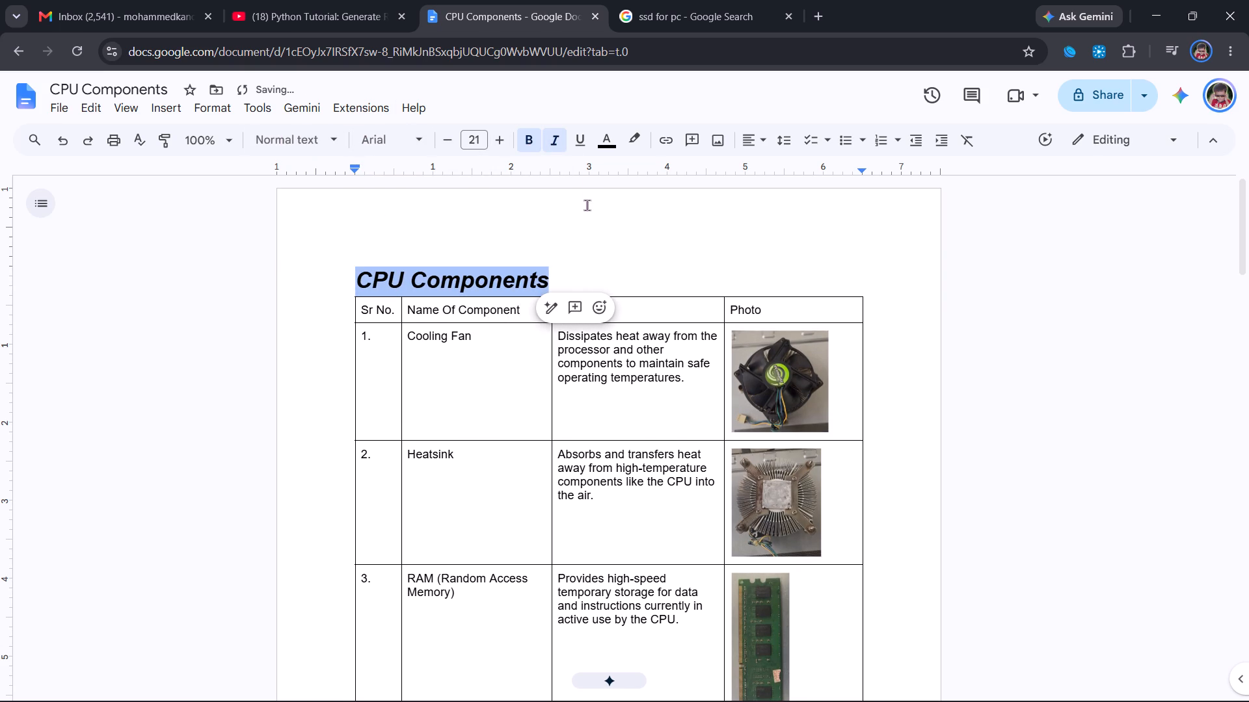
{"action": "left_click", "coordinate": [732, 253]}
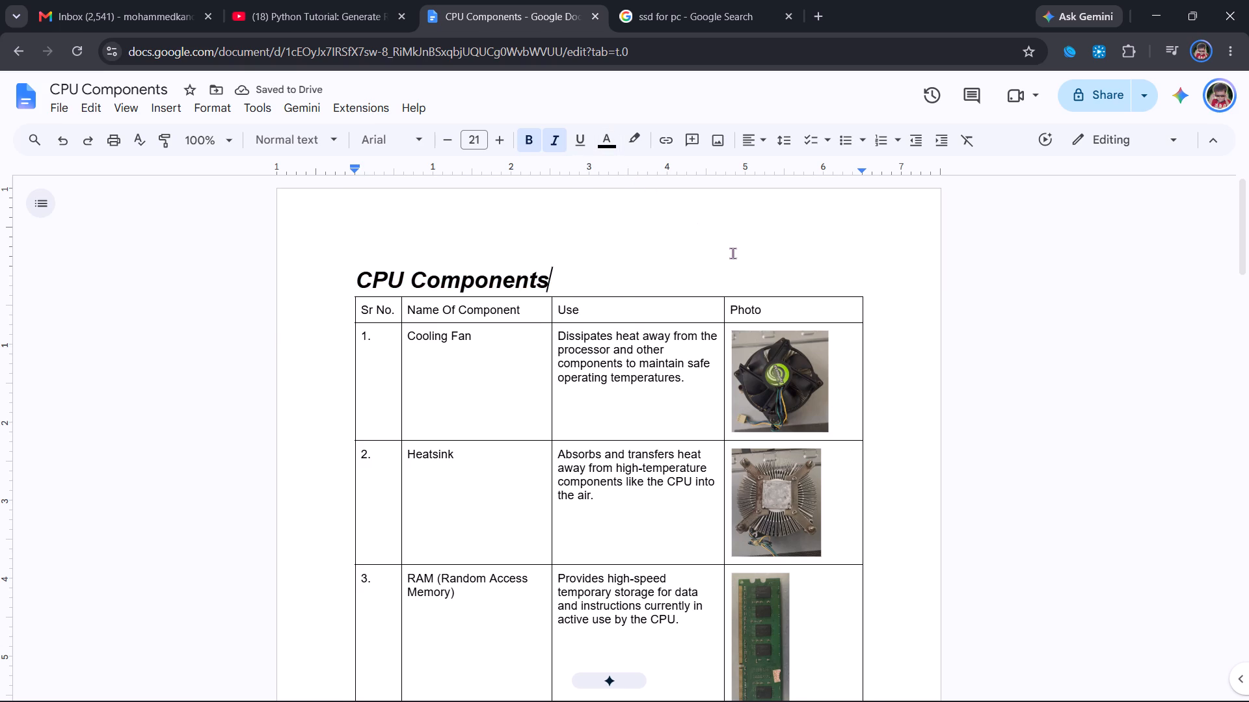
Check through the pages of the document and download it as a PDF.
{"action": "scroll", "coordinate": [732, 253], "scroll_direction": "down", "scroll_amount": 4}
{"action": "scroll", "coordinate": [732, 253], "scroll_direction": "up", "scroll_amount": 5}
{"action": "scroll", "coordinate": [732, 253], "scroll_direction": "down", "scroll_amount": 7}
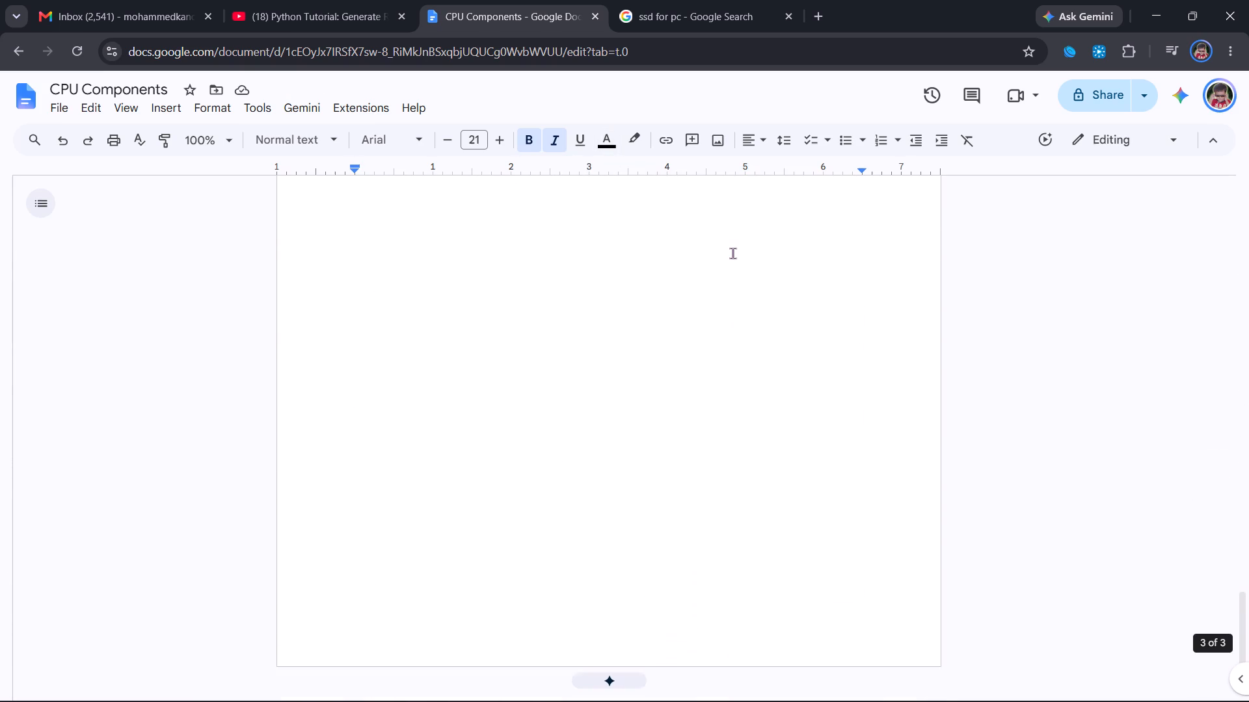
{"action": "scroll", "coordinate": [732, 253], "scroll_direction": "up", "scroll_amount": 3}
{"action": "left_click", "coordinate": [67, 103]}
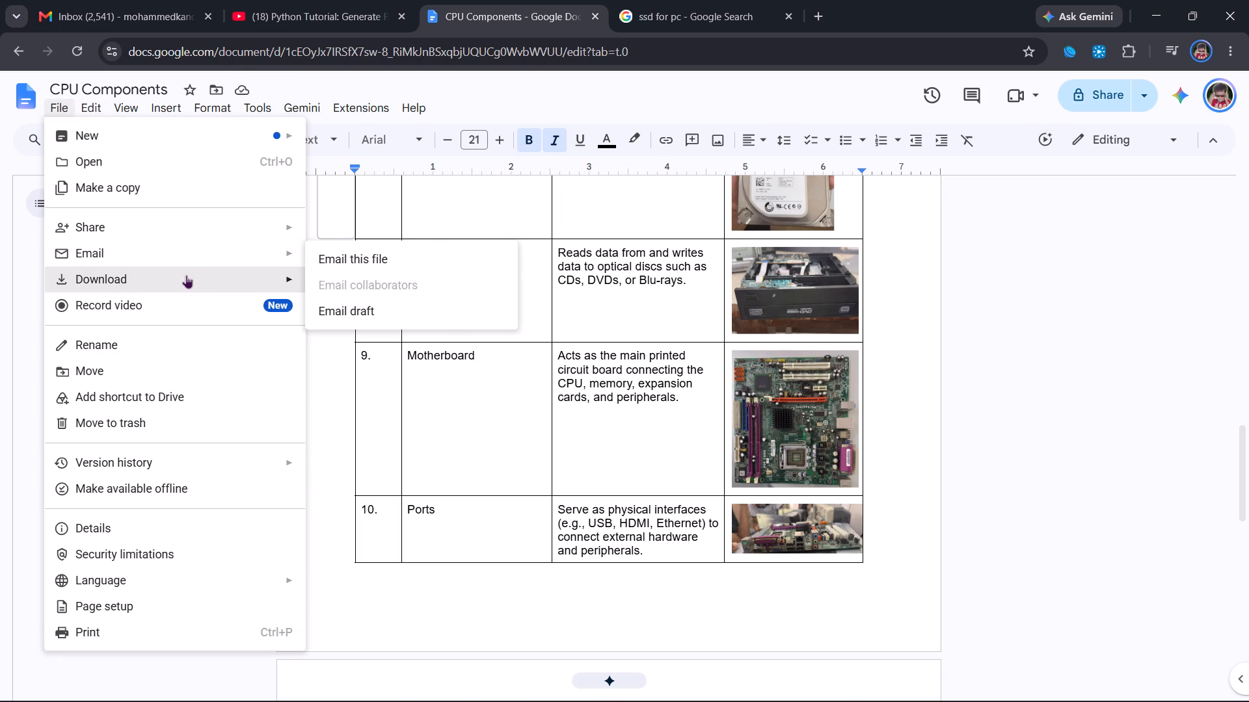
{"action": "left_click", "coordinate": [385, 302]}
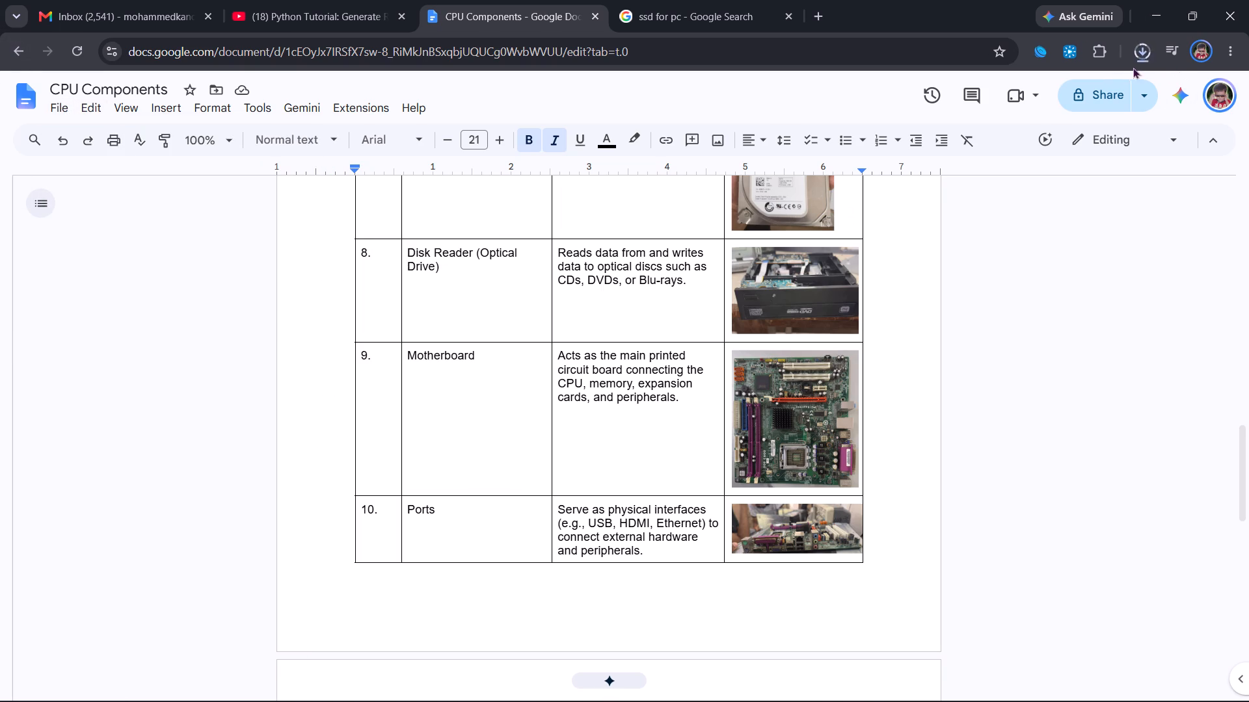
Open the downloaded CPU Components.pdf to view it in the browser.
{"action": "left_click", "coordinate": [1139, 45]}
{"action": "left_click", "coordinate": [1139, 45]}
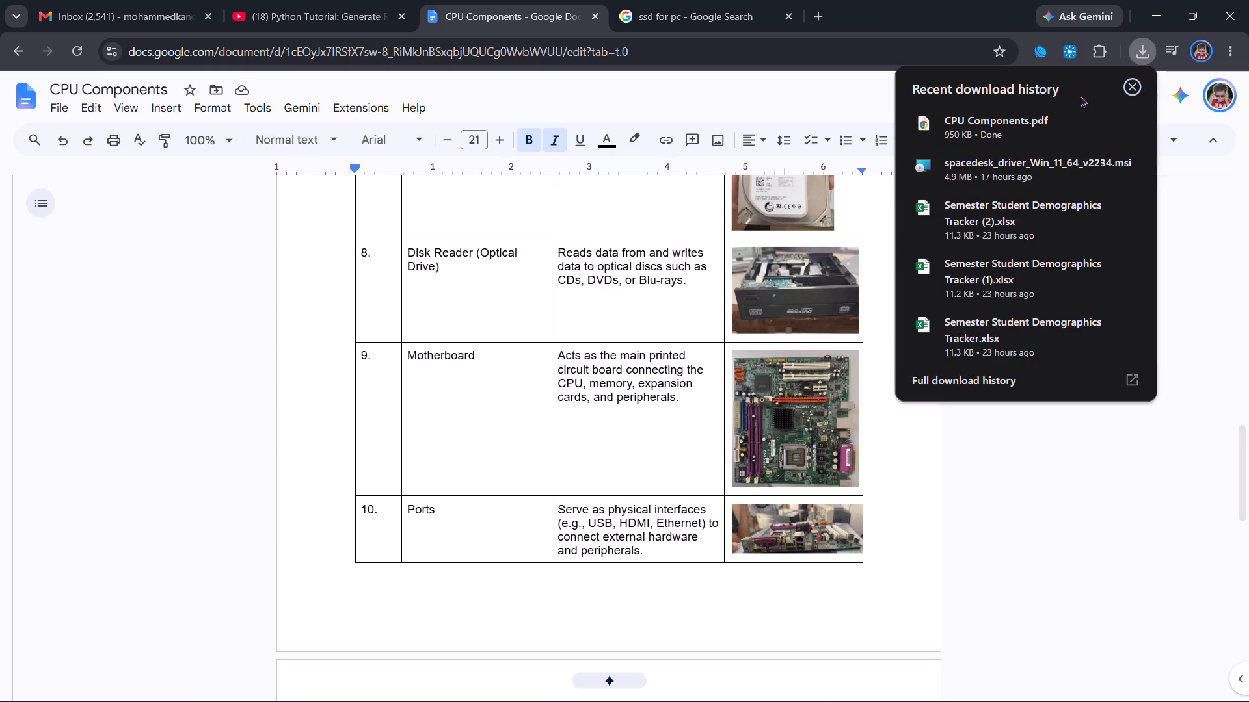
{"action": "left_click", "coordinate": [1049, 121]}
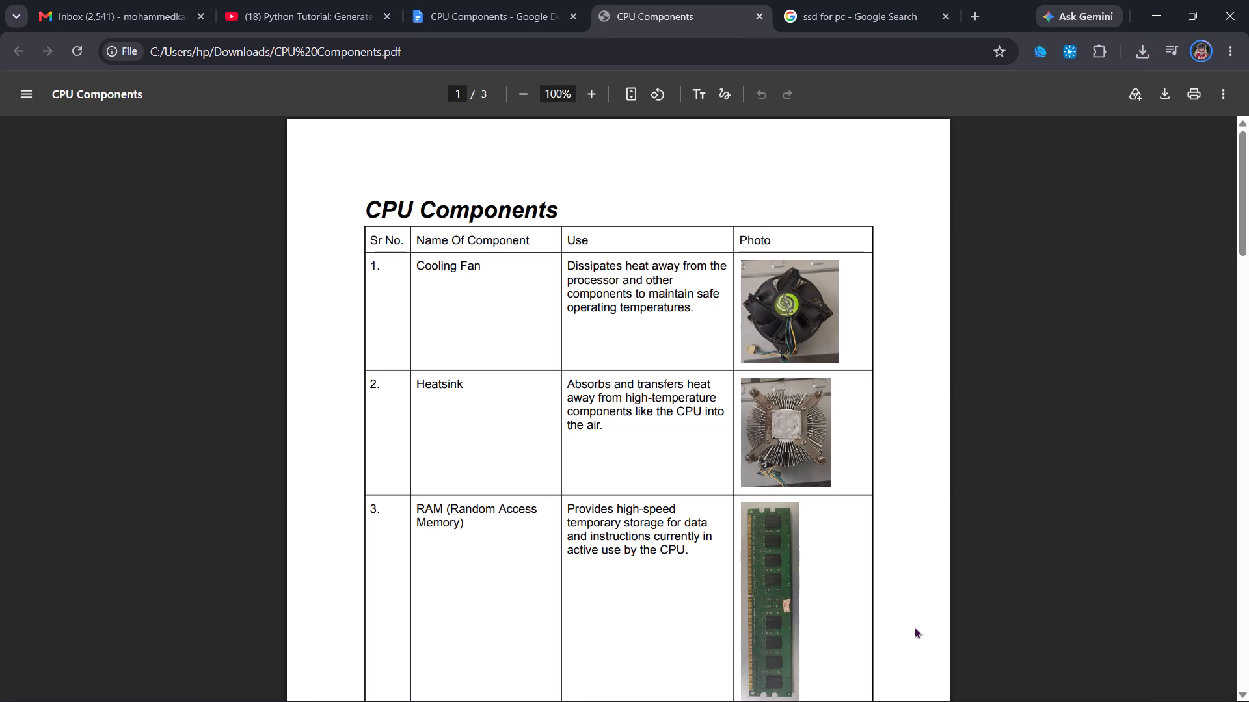
Show the recent download history again and grab CPU Components.pdf from it.
{"action": "left_click", "coordinate": [1148, 47]}
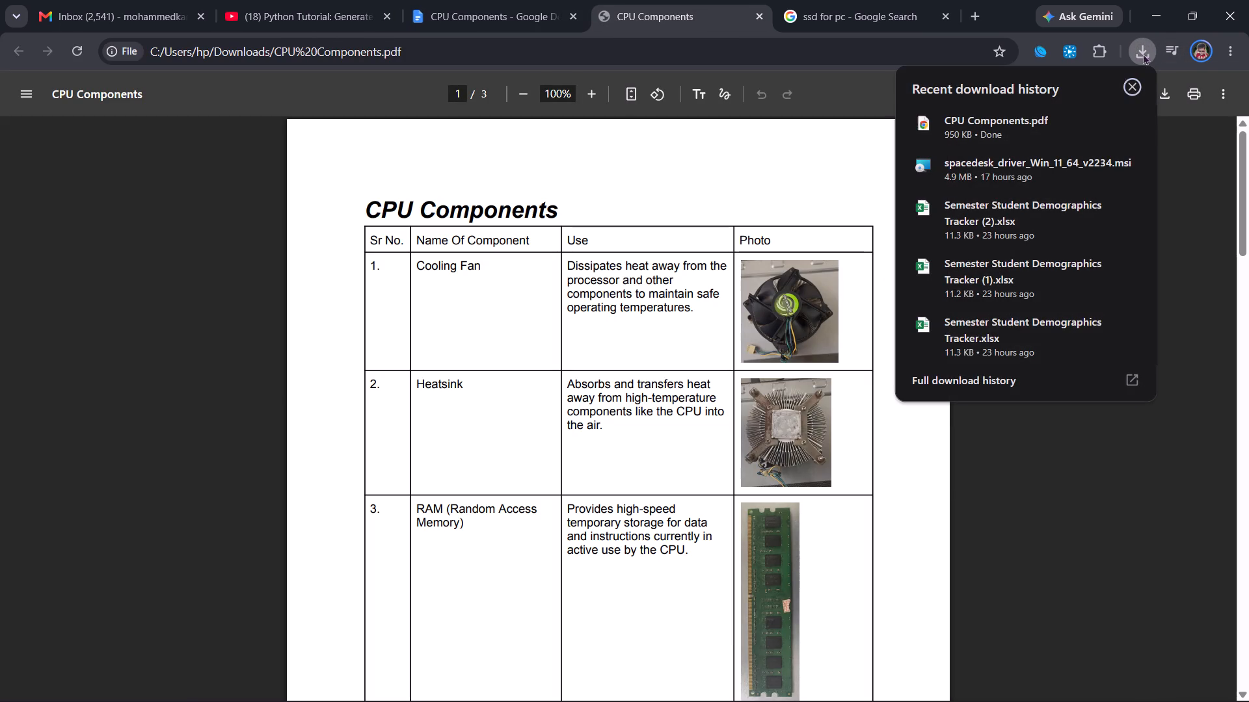
{"action": "left_click", "coordinate": [1068, 113]}
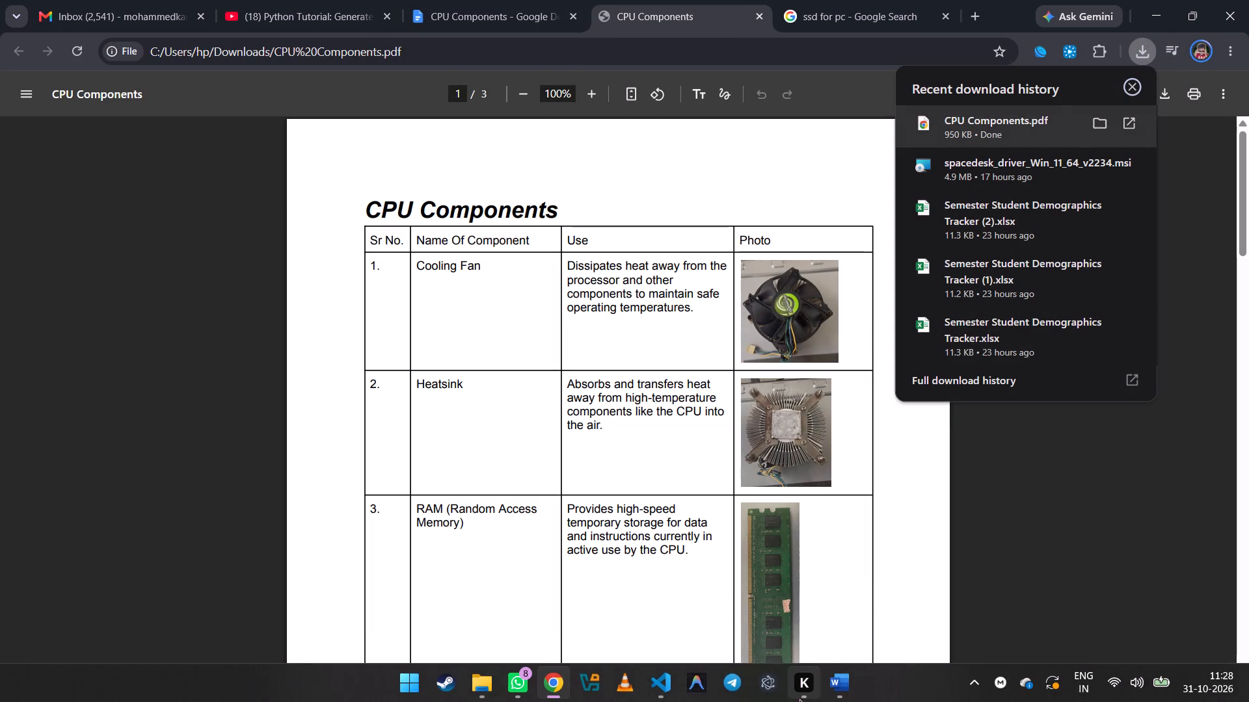
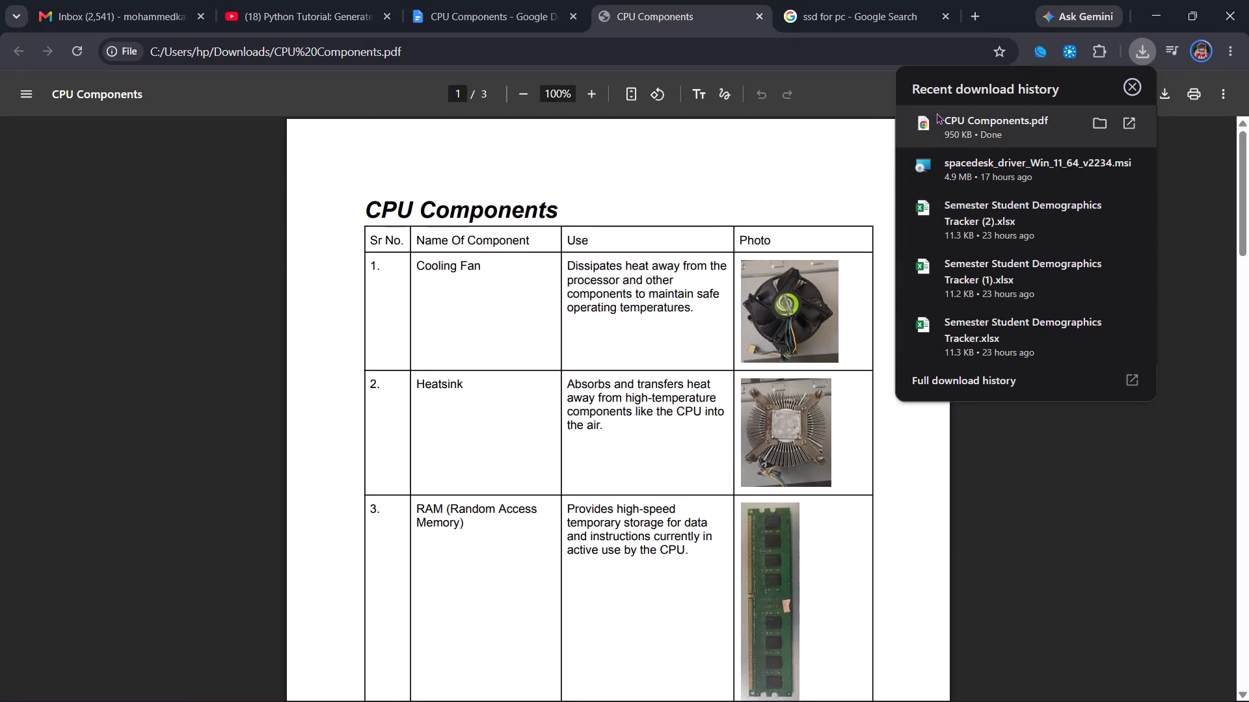
Open CPU Components.pdf from the recent download history in another browser tab.
{"action": "left_click", "coordinate": [938, 113]}
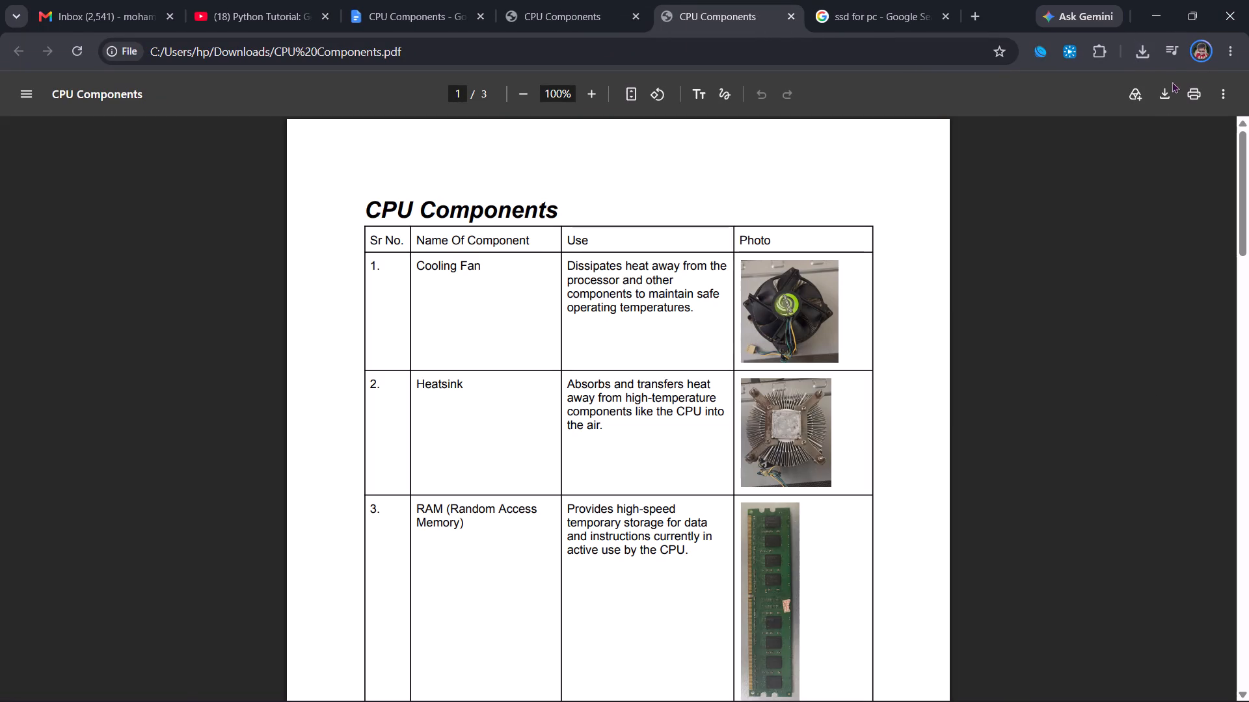
Show the recent download history again and pick up CPU Components.pdf from it.
{"action": "left_click", "coordinate": [1138, 57]}
{"action": "left_click", "coordinate": [1022, 114]}
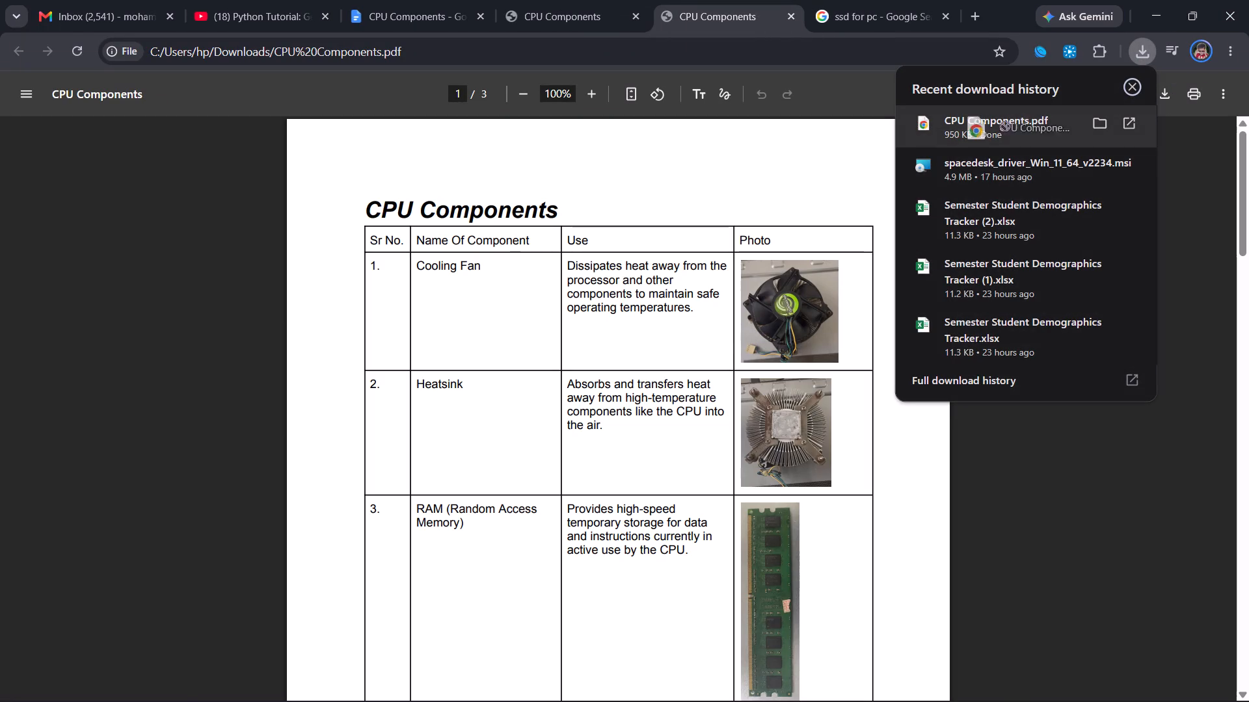
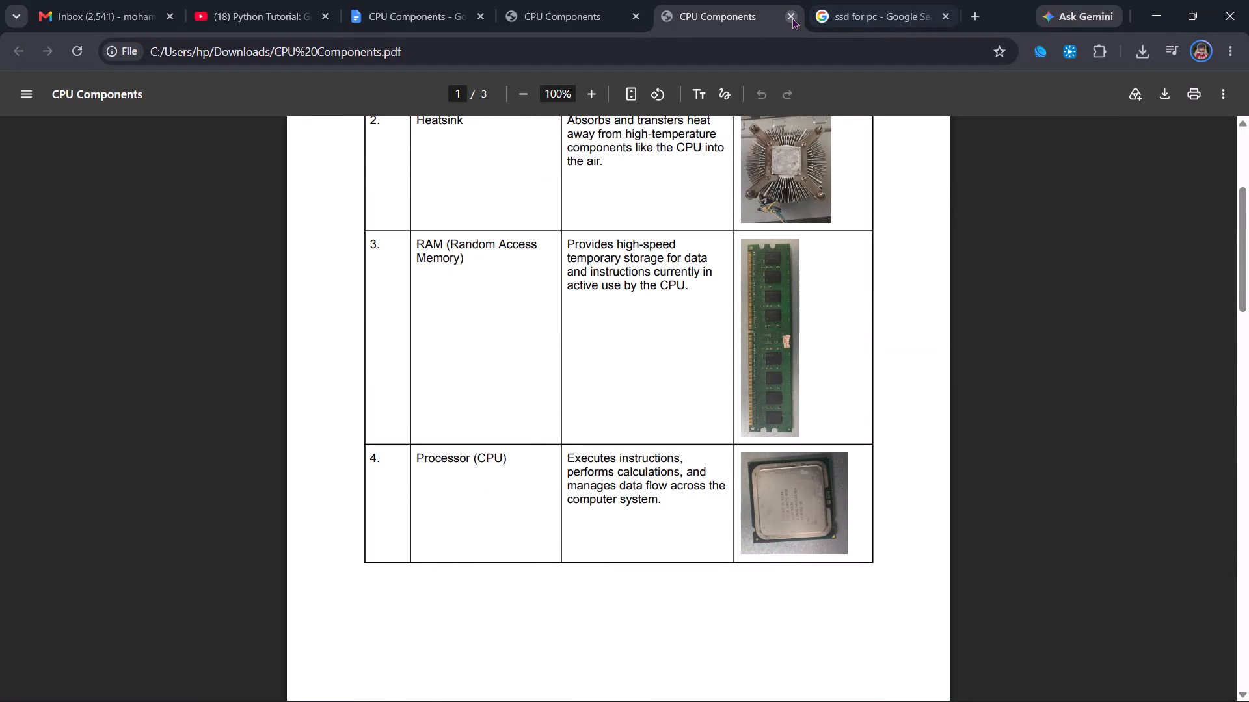
Close the duplicate browser view of CPU Components.pdf.
{"action": "left_click", "coordinate": [792, 18]}
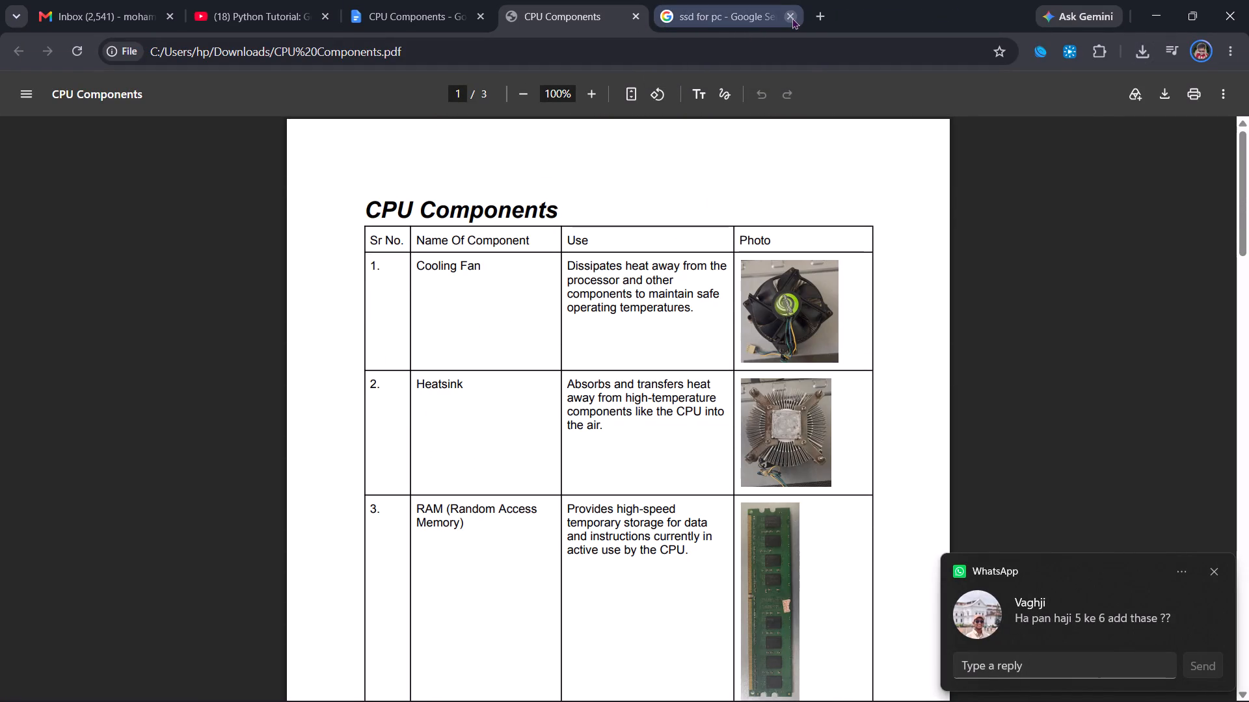
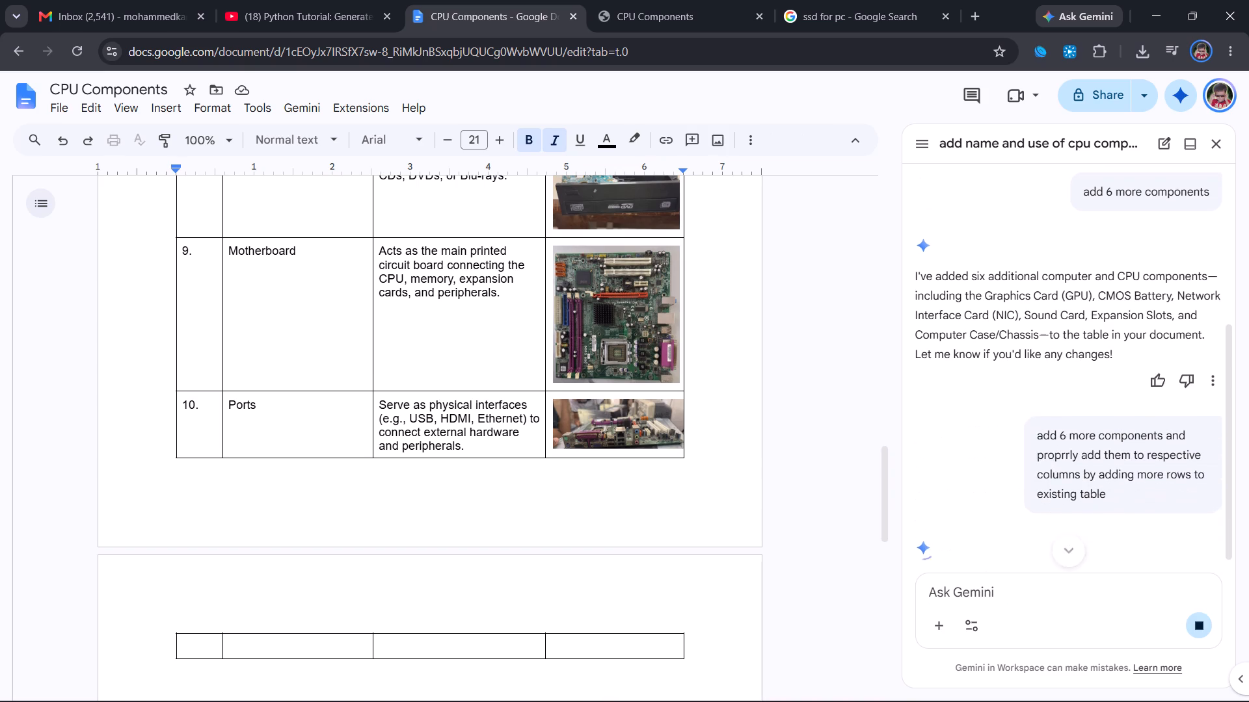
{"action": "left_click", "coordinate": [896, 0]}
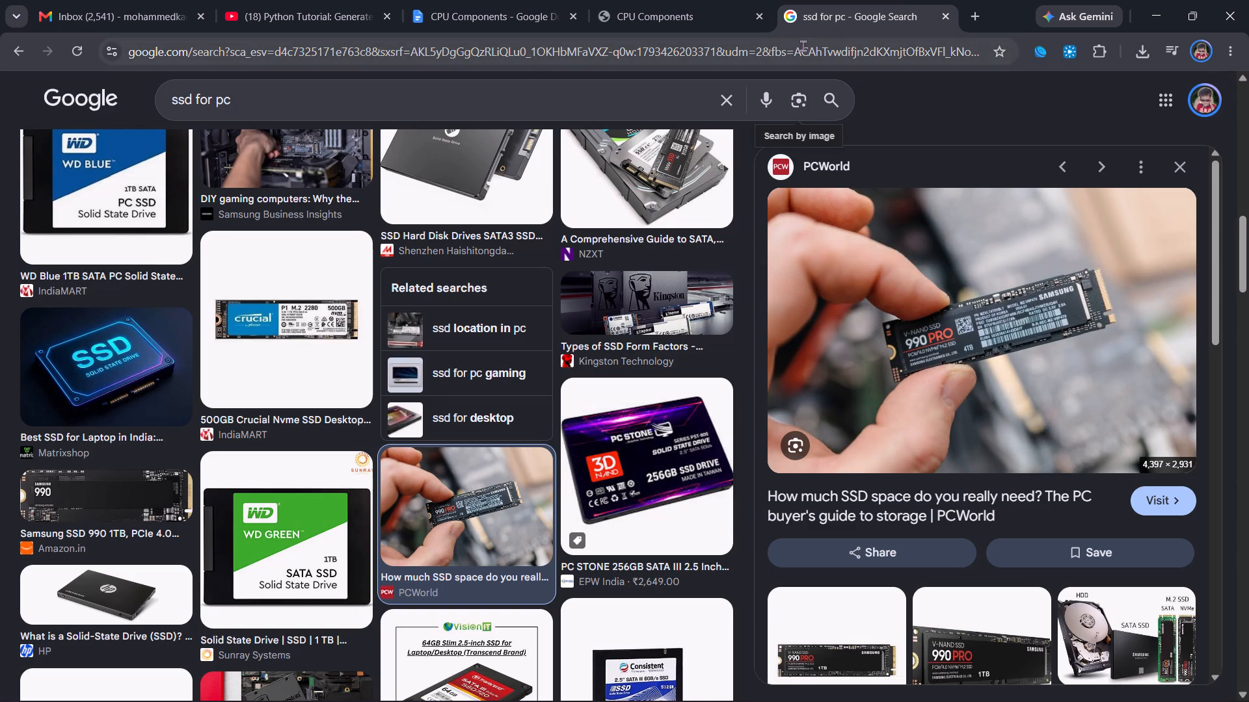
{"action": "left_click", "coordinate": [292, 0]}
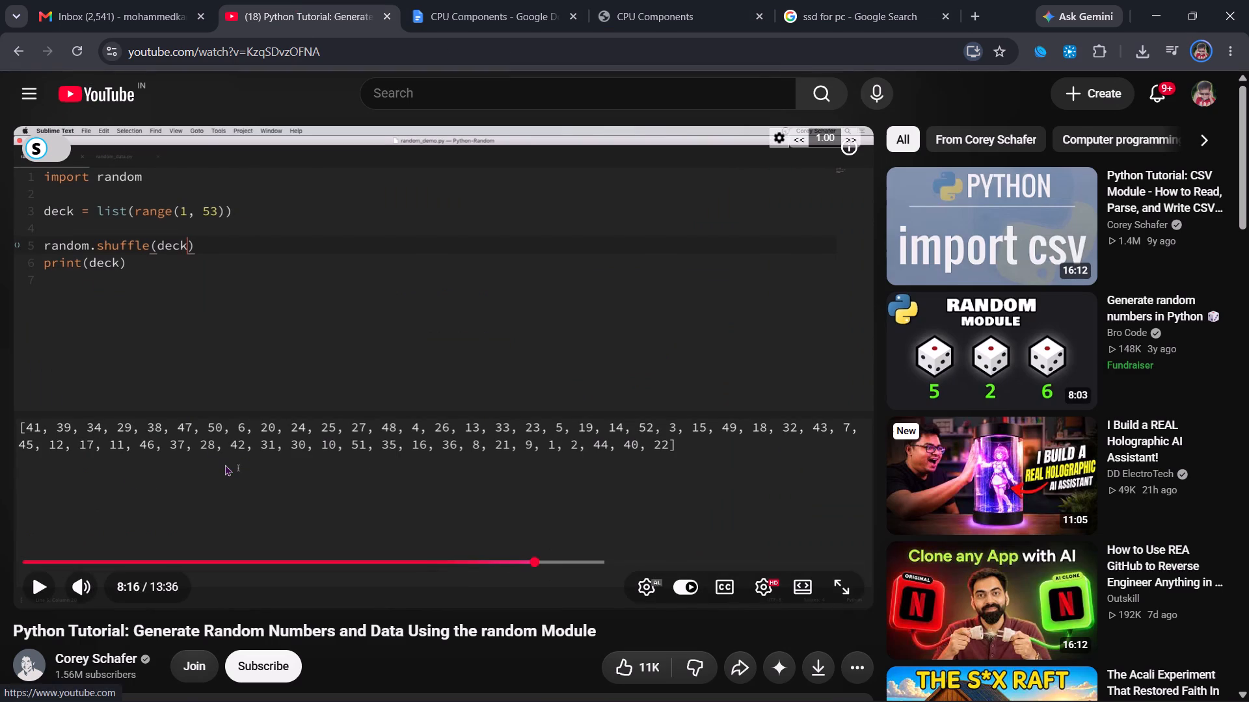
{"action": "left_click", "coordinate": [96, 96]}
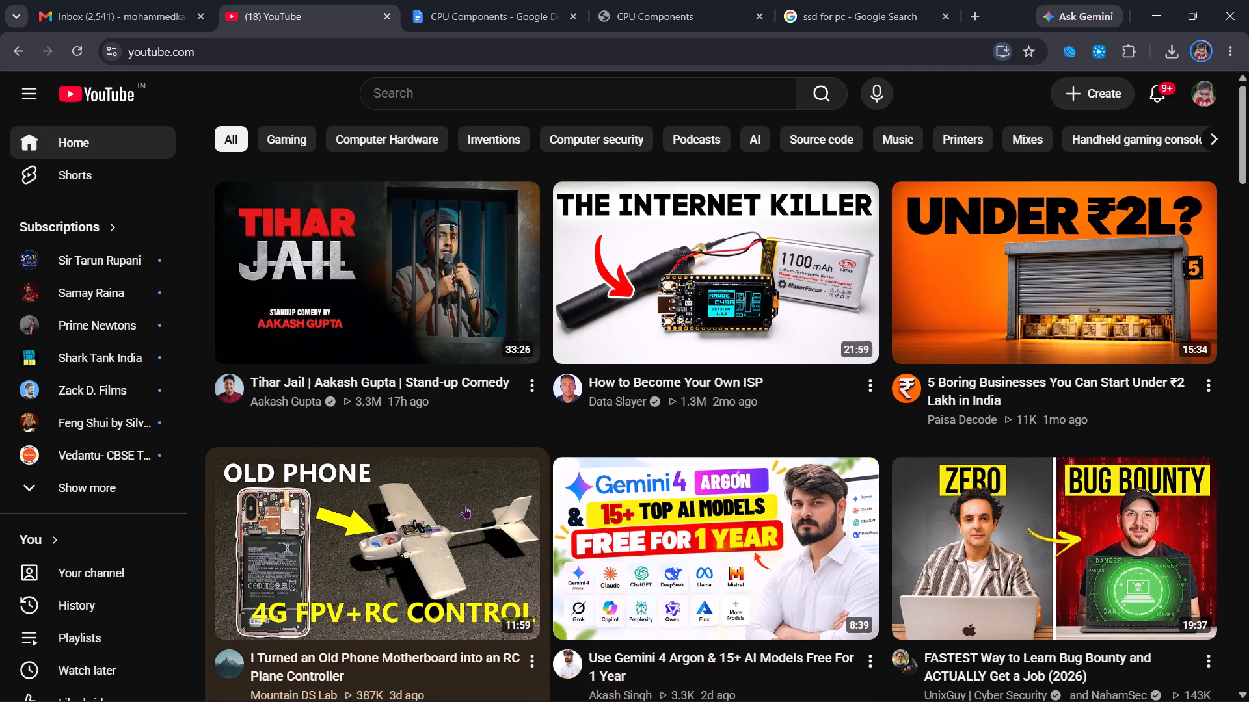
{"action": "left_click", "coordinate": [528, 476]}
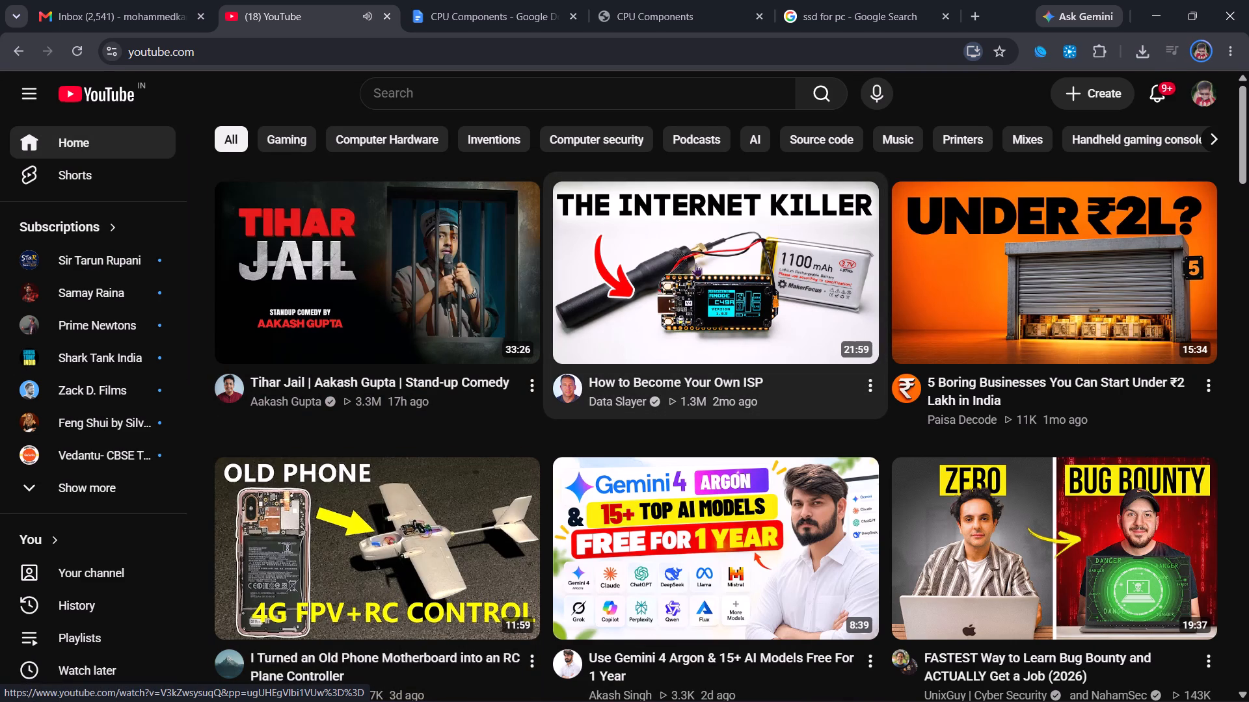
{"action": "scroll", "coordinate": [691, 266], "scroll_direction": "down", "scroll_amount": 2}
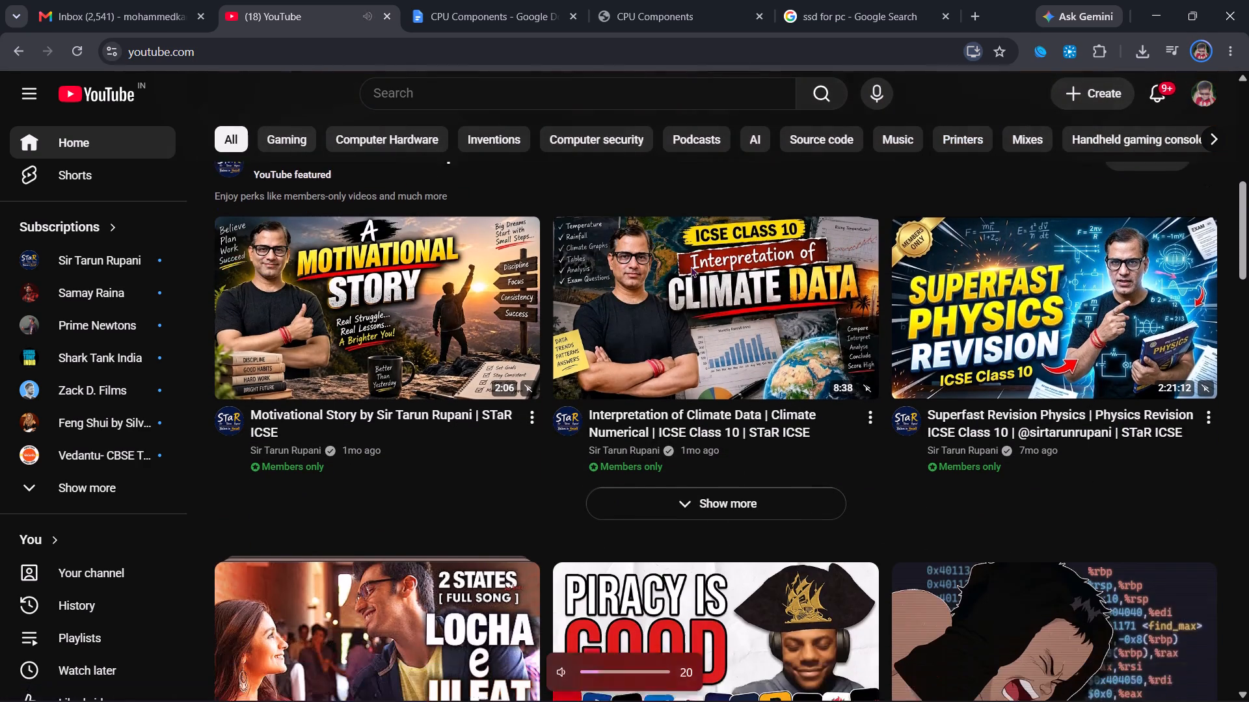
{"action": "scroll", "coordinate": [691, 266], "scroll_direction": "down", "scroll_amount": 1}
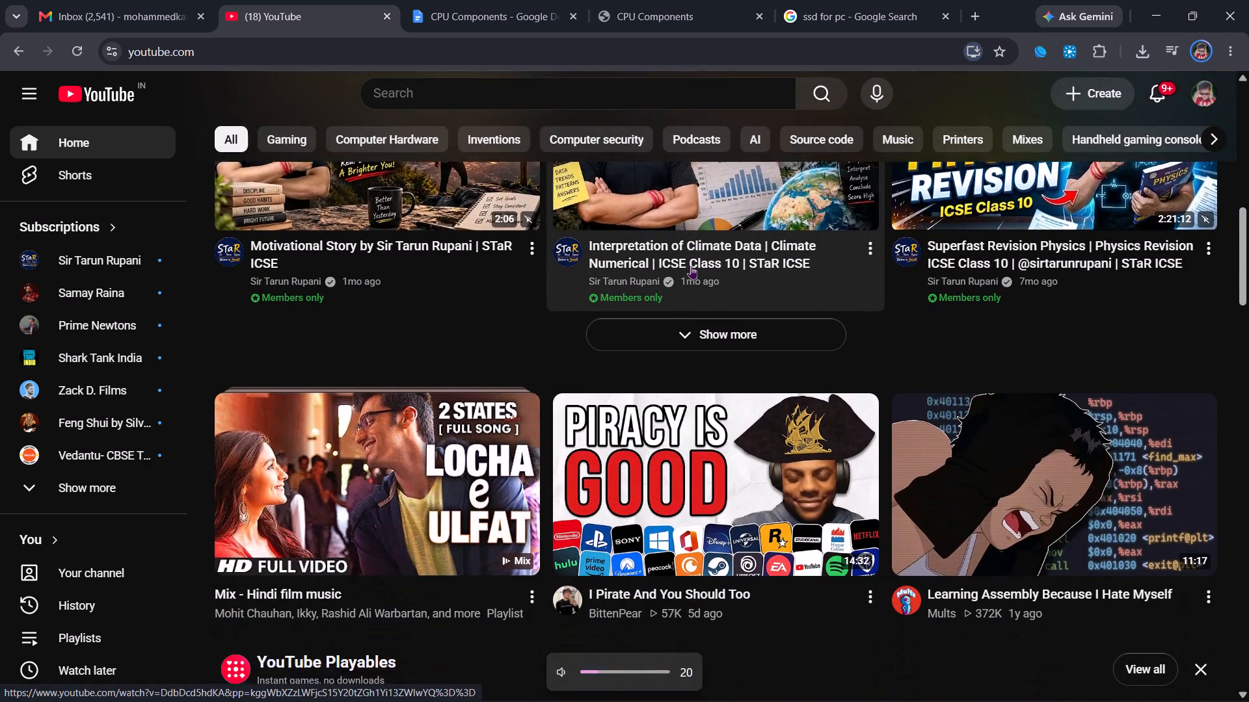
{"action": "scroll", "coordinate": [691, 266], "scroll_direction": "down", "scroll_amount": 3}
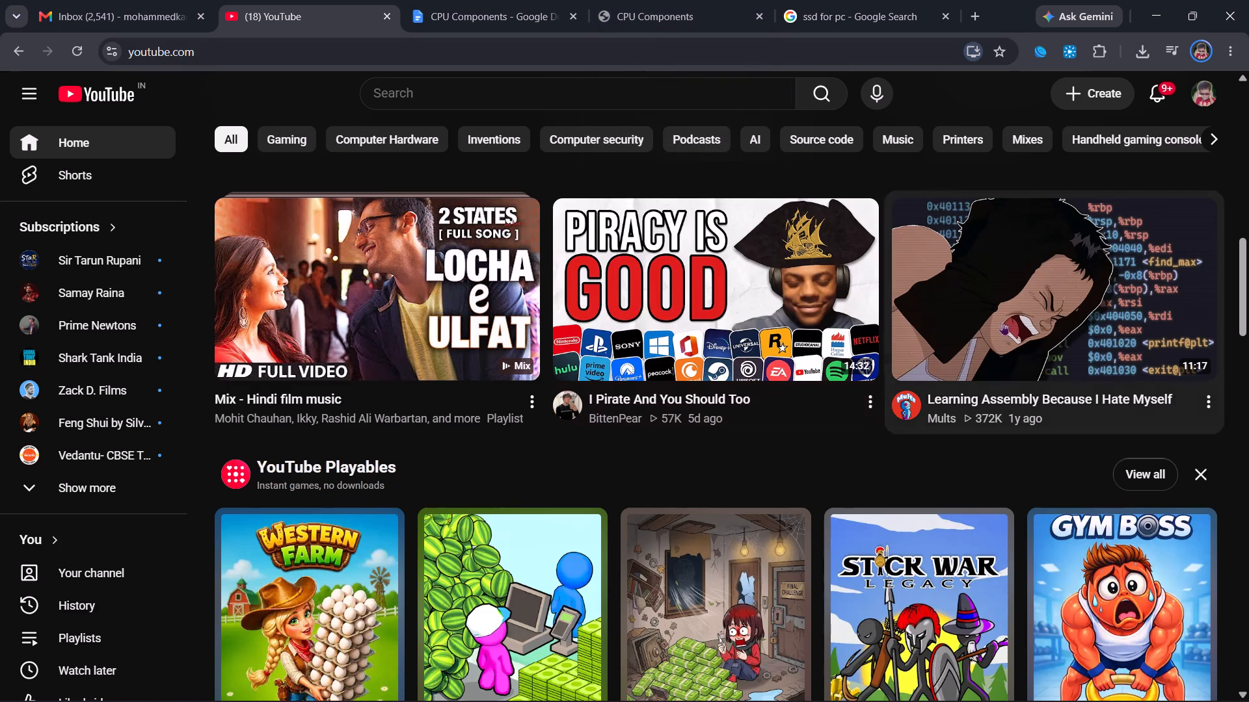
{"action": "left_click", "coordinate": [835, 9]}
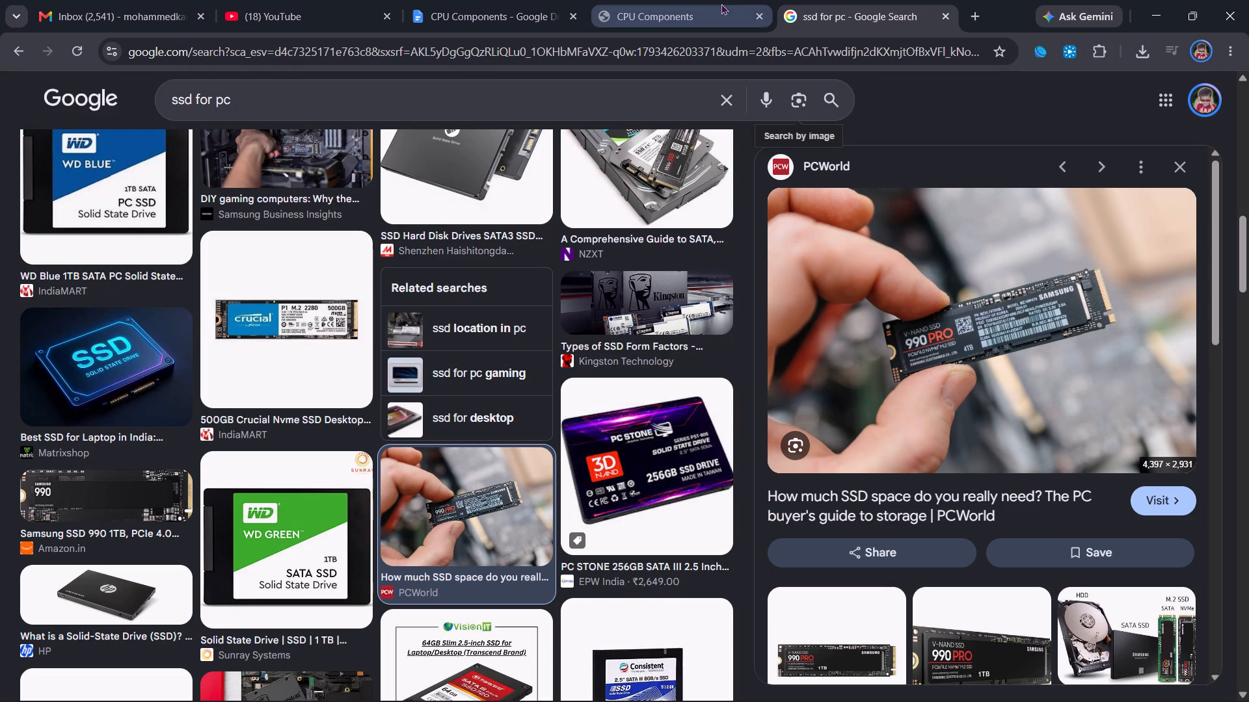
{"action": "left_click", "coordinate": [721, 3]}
Review Gemini's suggested replacement table with six added component rows in the CPU Components document and accept it.
{"action": "left_click", "coordinate": [553, 0]}
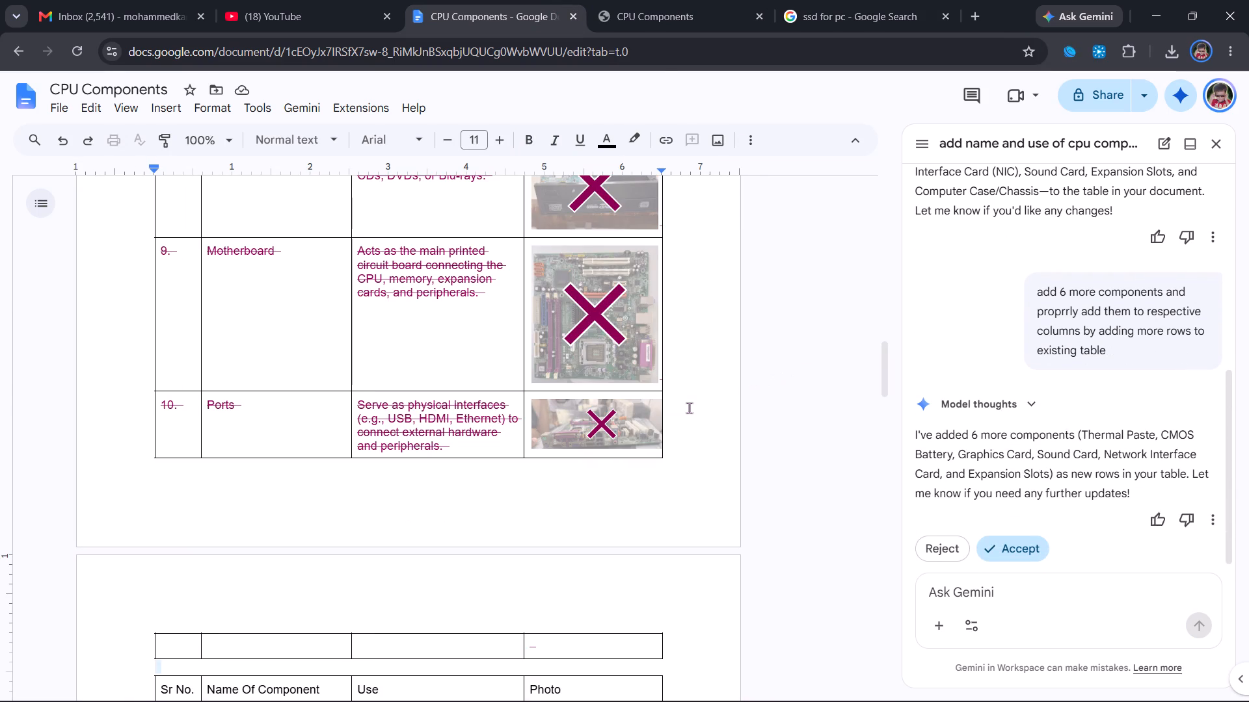
{"action": "scroll", "coordinate": [687, 409], "scroll_direction": "up", "scroll_amount": 12}
{"action": "scroll", "coordinate": [687, 409], "scroll_direction": "down", "scroll_amount": 4}
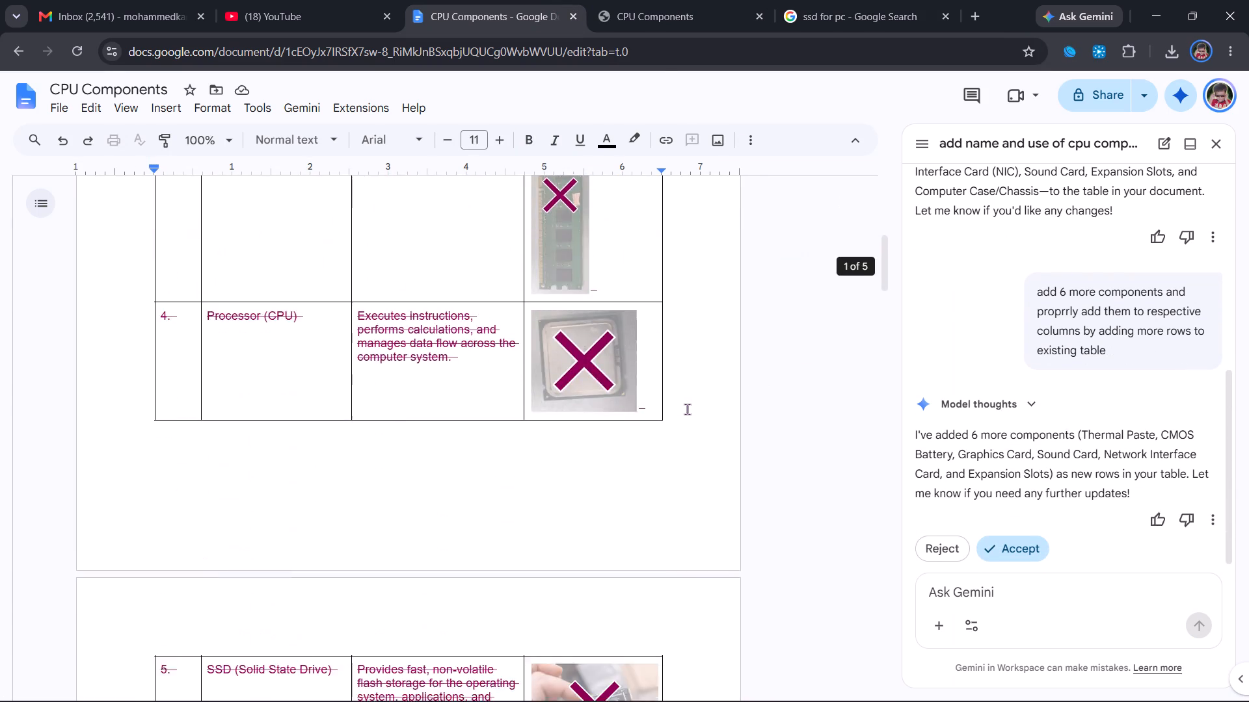
{"action": "scroll", "coordinate": [687, 409], "scroll_direction": "down", "scroll_amount": 6}
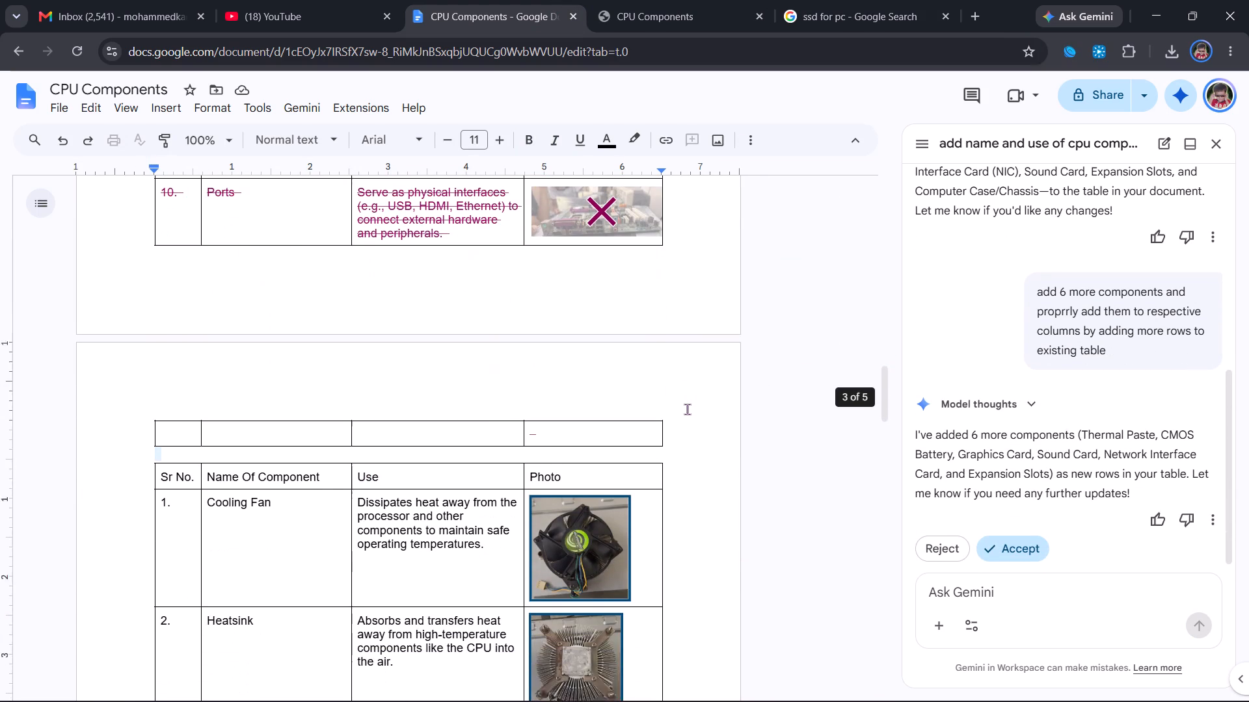
{"action": "scroll", "coordinate": [687, 409], "scroll_direction": "down", "scroll_amount": 6}
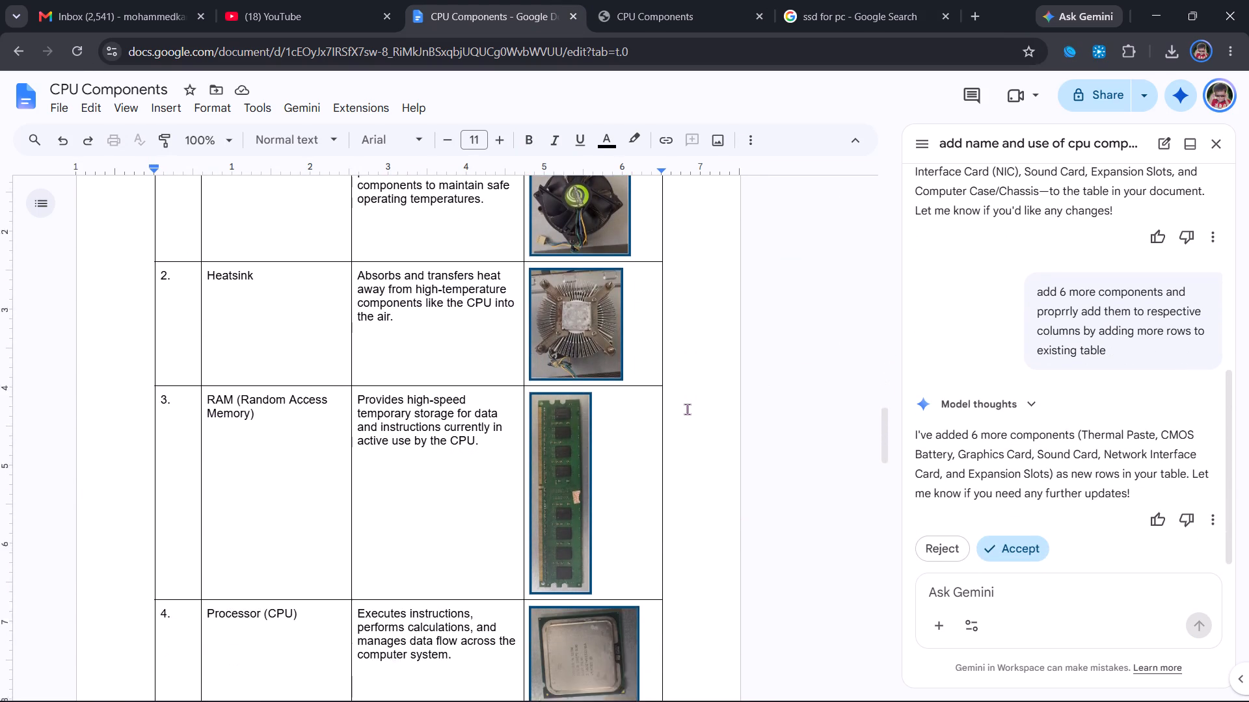
{"action": "scroll", "coordinate": [687, 409], "scroll_direction": "down", "scroll_amount": 6}
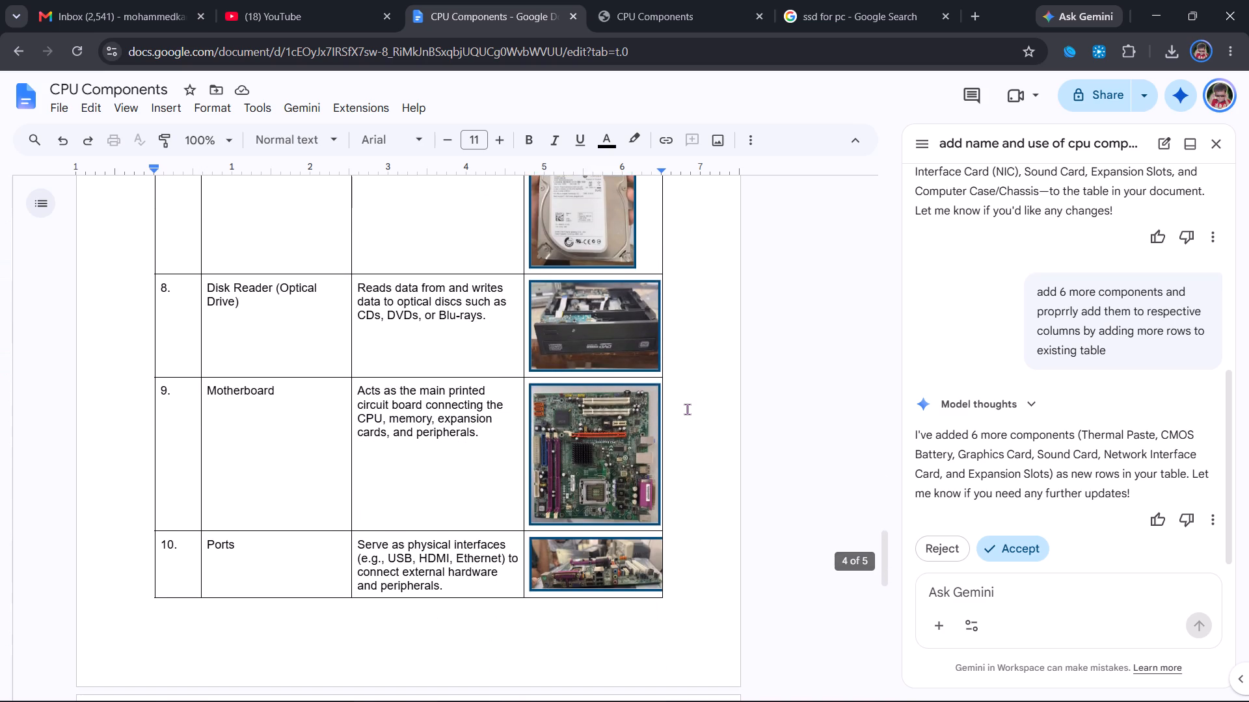
{"action": "scroll", "coordinate": [687, 409], "scroll_direction": "down", "scroll_amount": 6}
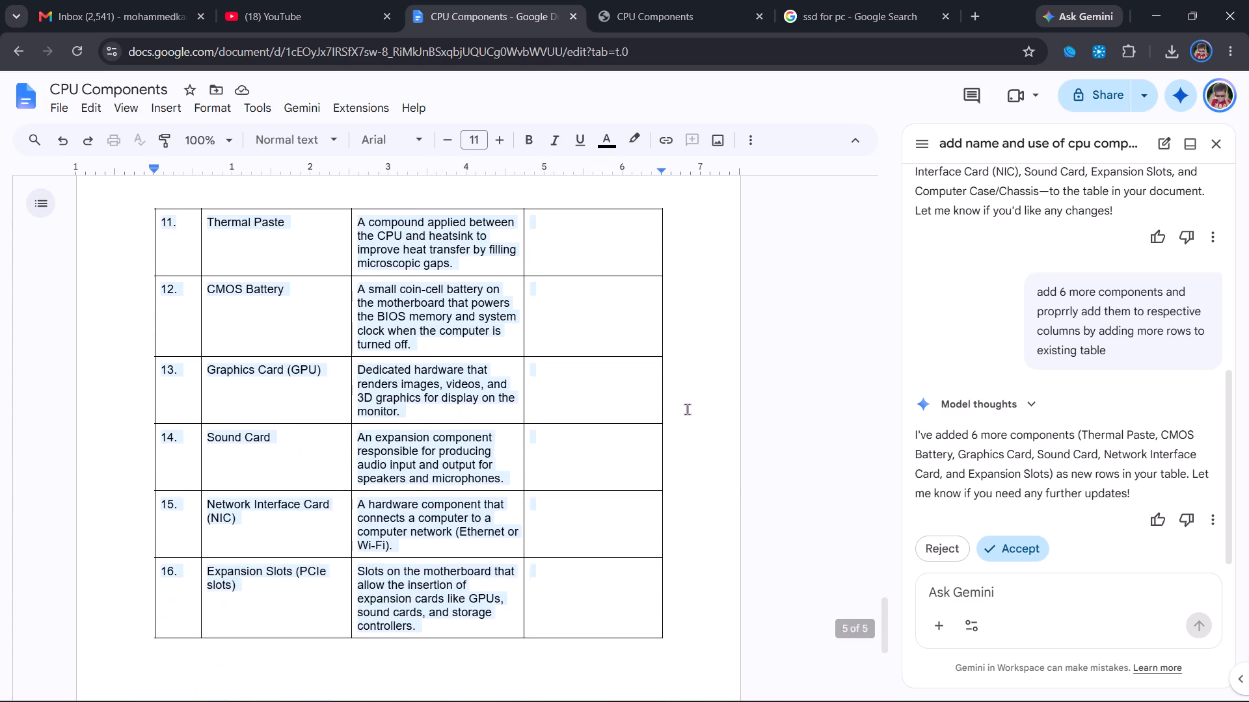
{"action": "scroll", "coordinate": [687, 409], "scroll_direction": "down", "scroll_amount": 1}
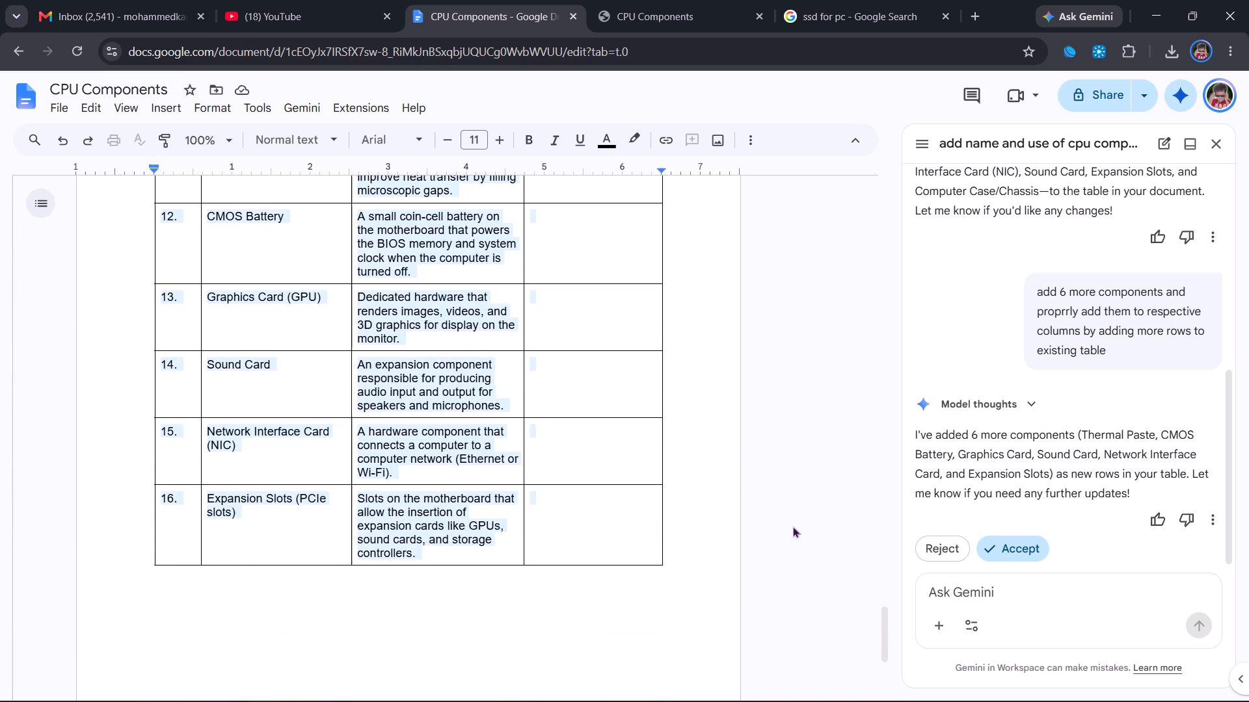
{"action": "left_click", "coordinate": [1009, 539]}
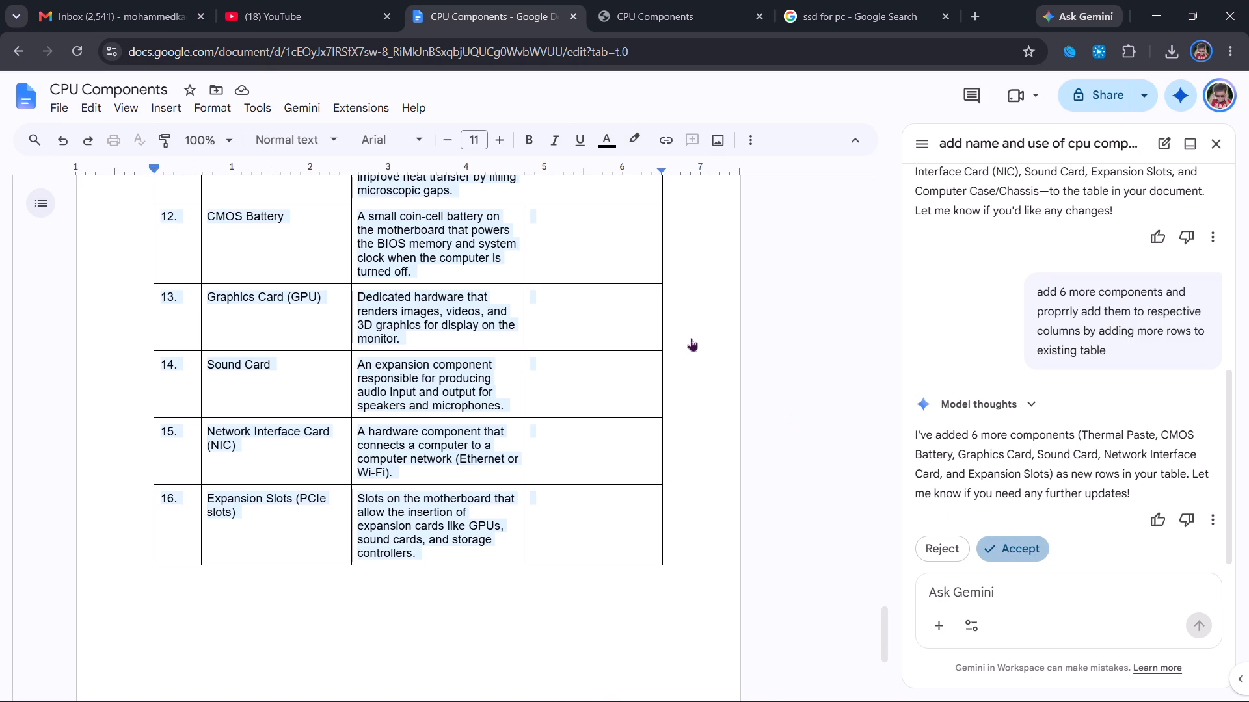
Examine the updated CPU components table from the title through the newly added rows 11 to 16.
{"action": "scroll", "coordinate": [691, 338], "scroll_direction": "up", "scroll_amount": 10}
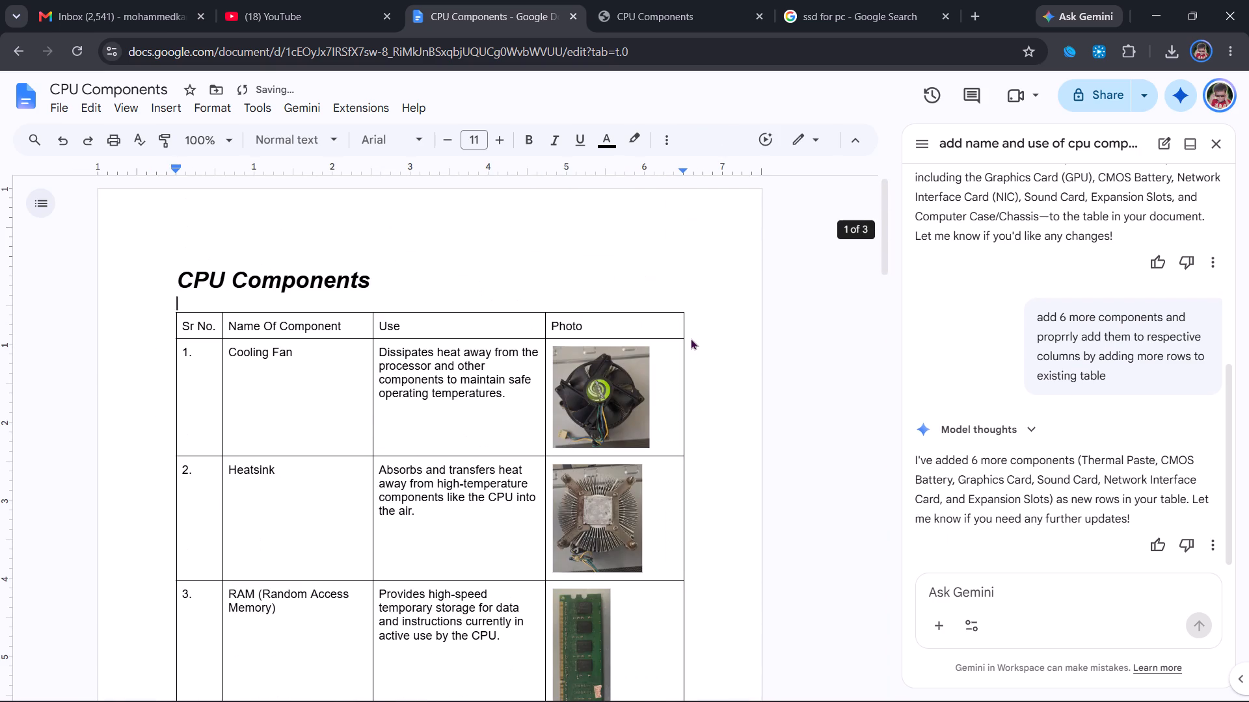
{"action": "scroll", "coordinate": [691, 338], "scroll_direction": "down", "scroll_amount": 10}
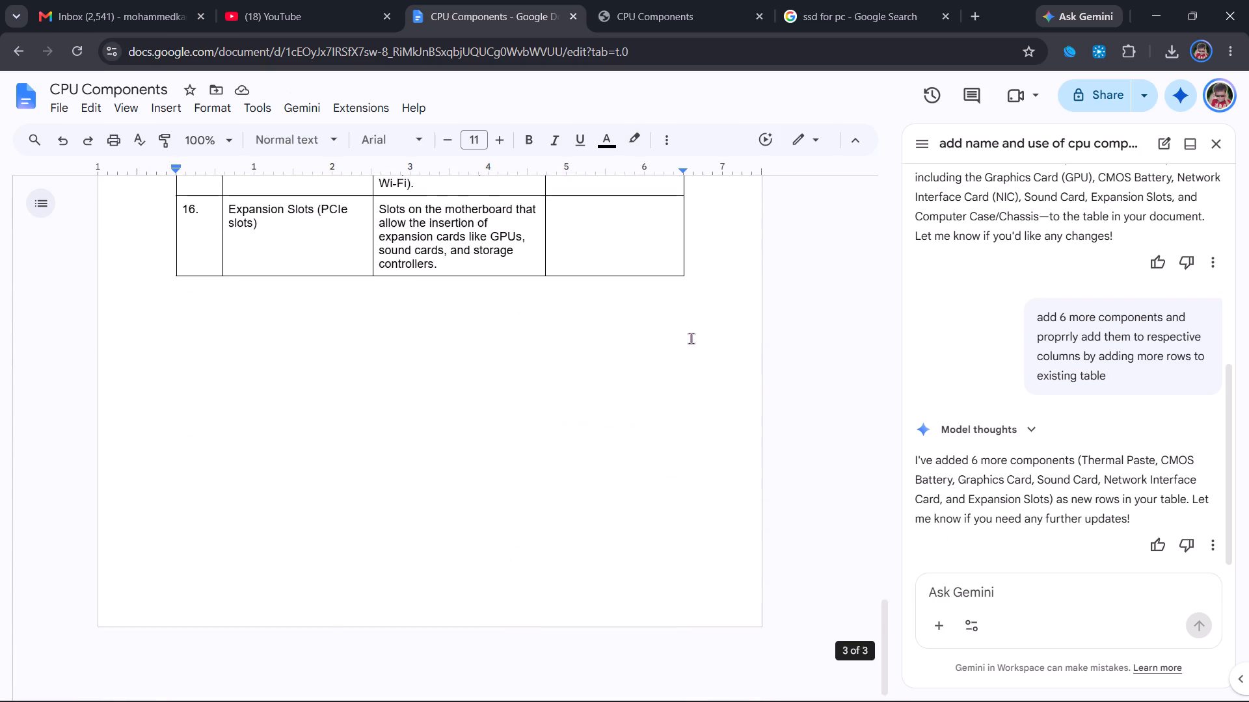
{"action": "scroll", "coordinate": [691, 338], "scroll_direction": "down", "scroll_amount": 1}
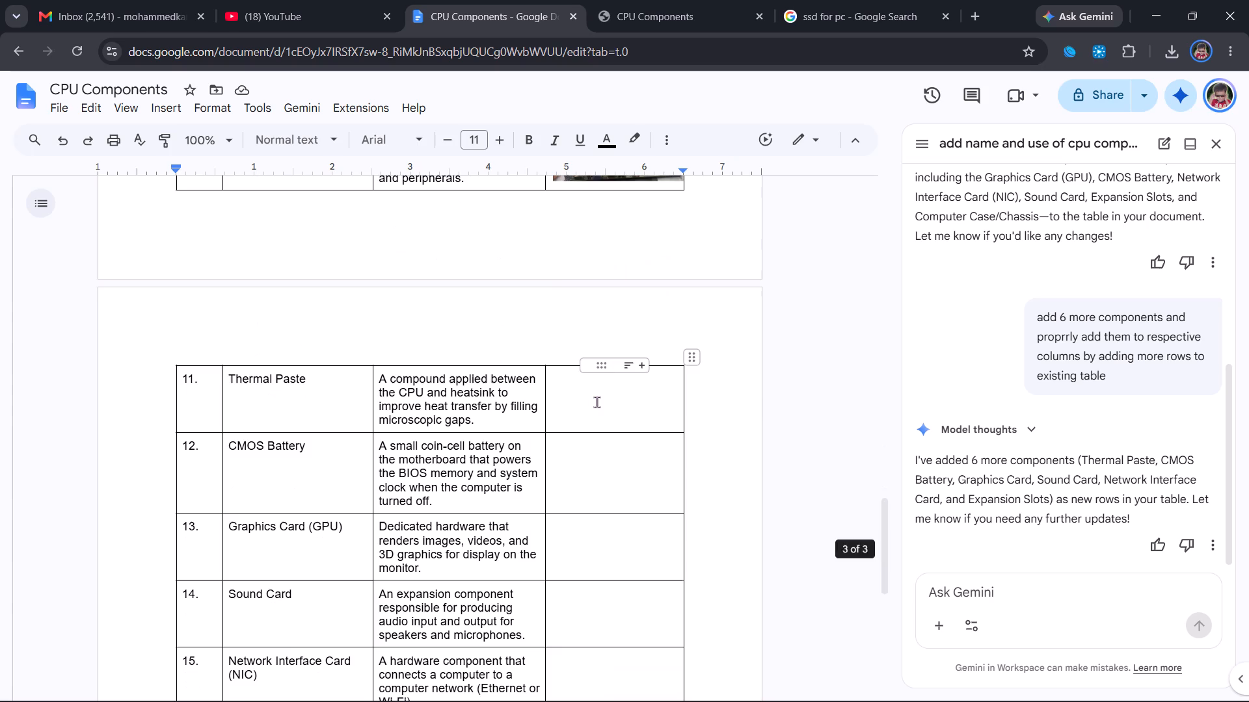
{"action": "scroll", "coordinate": [597, 402], "scroll_direction": "down", "scroll_amount": 1}
{"action": "scroll", "coordinate": [491, 216], "scroll_direction": "down", "scroll_amount": 1}
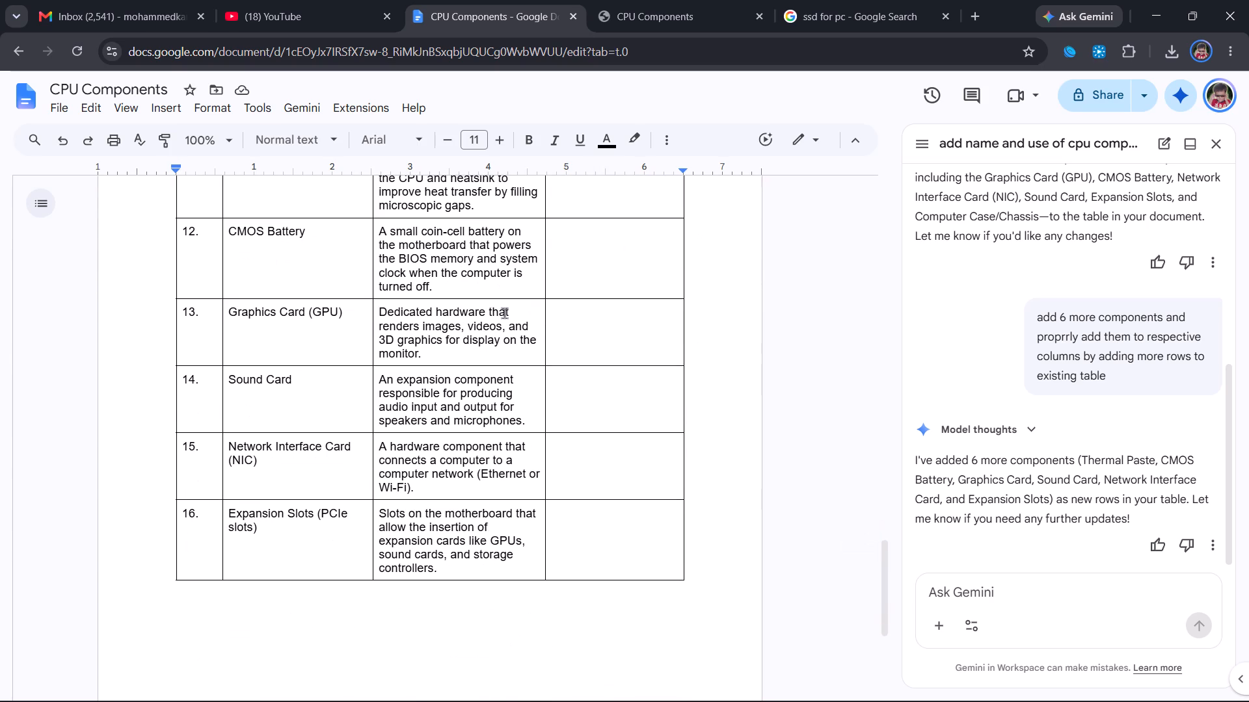
{"action": "scroll", "coordinate": [505, 313], "scroll_direction": "up", "scroll_amount": 1}
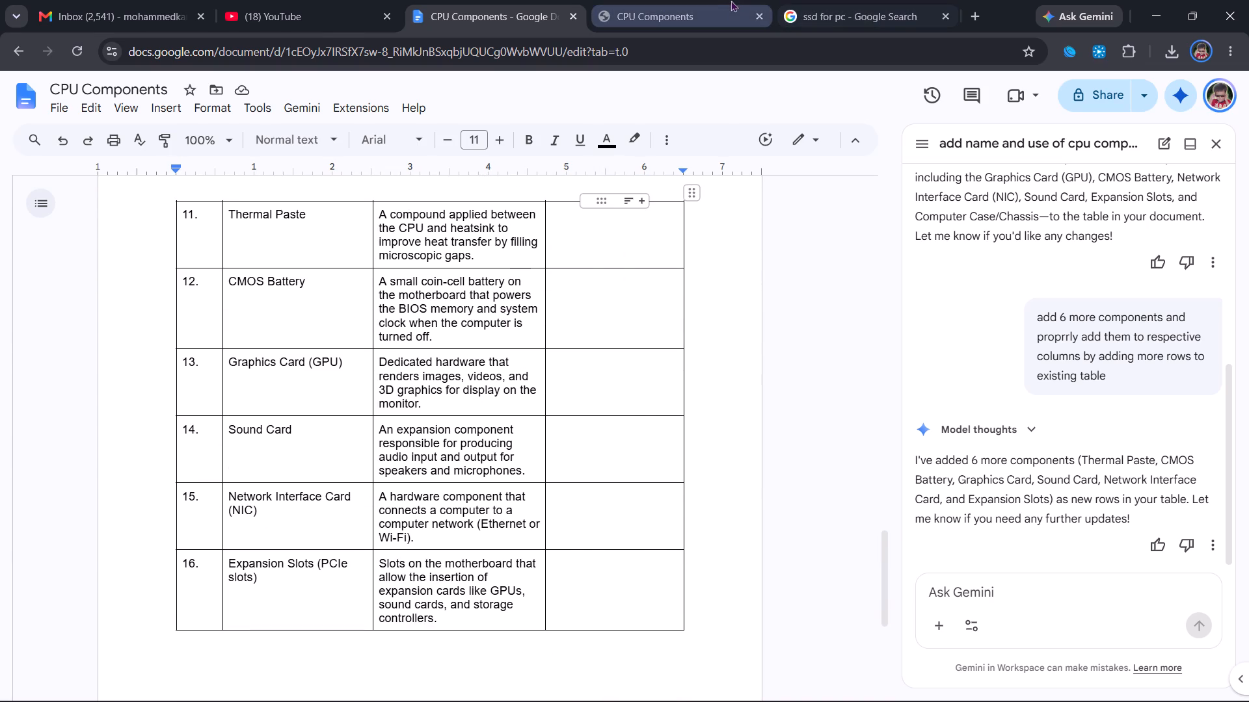
Search Google for "thermal paste" in the tab showing the CPU Components PDF and show the image results.
{"action": "left_click", "coordinate": [731, 0]}
{"action": "left_click", "coordinate": [616, 49]}
{"action": "type", "text": "thr]e"}
{"action": "key", "text": "BackSpace"}
{"action": "key", "text": "BackSpace"}
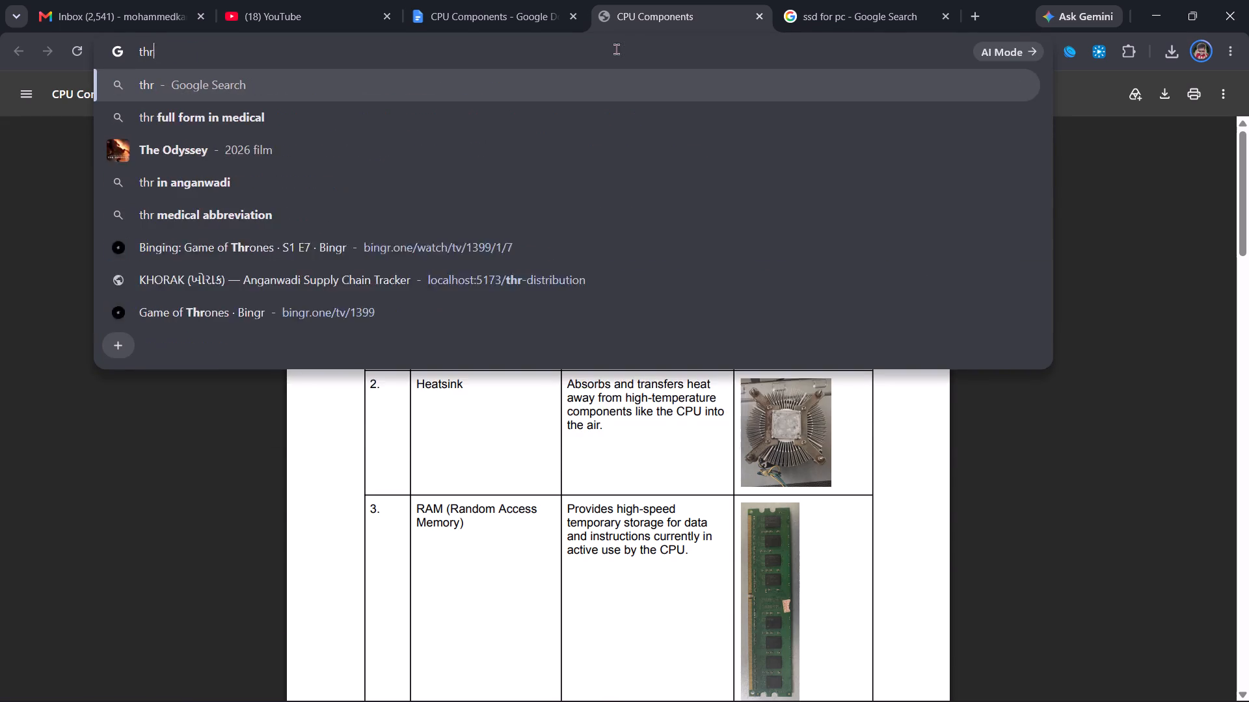
{"action": "type", "text": "er"}
{"action": "key", "text": "BackSpace"}
{"action": "key", "text": "BackSpace"}
{"action": "key", "text": "BackSpace"}
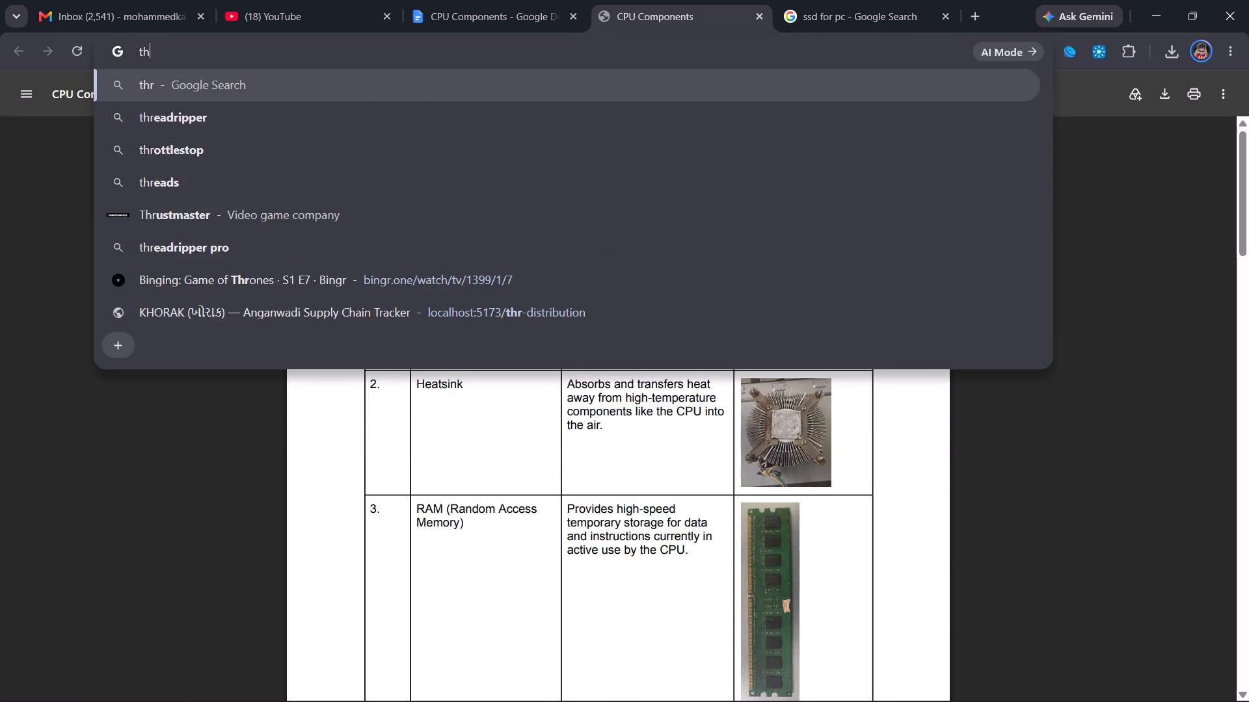
{"action": "type", "text": "er"}
{"action": "type", "text": "ma"}
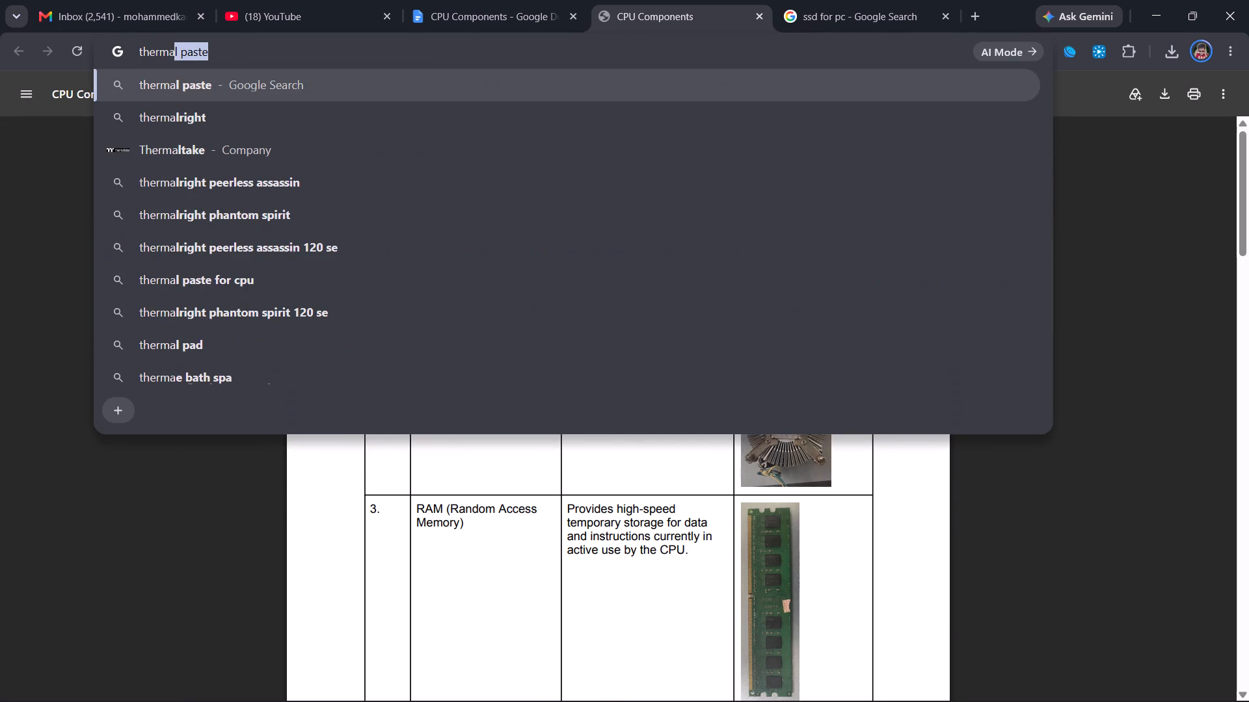
{"action": "key", "text": "Return"}
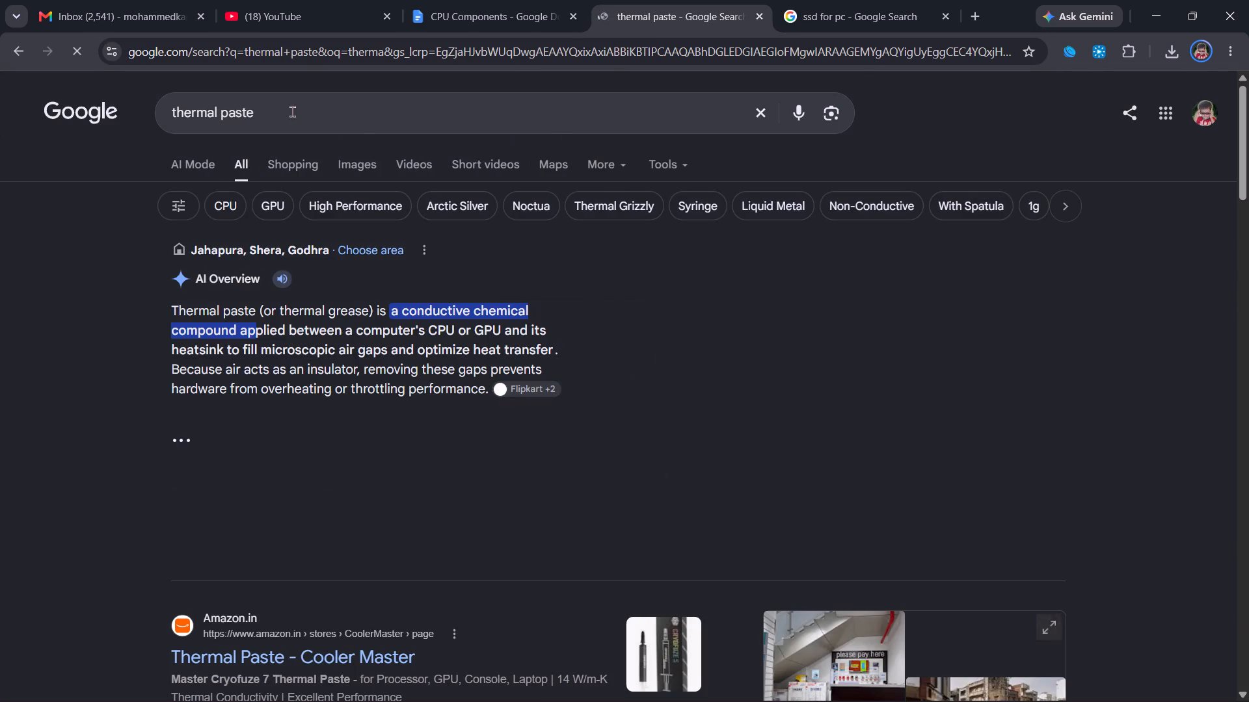
{"action": "left_click", "coordinate": [269, 165]}
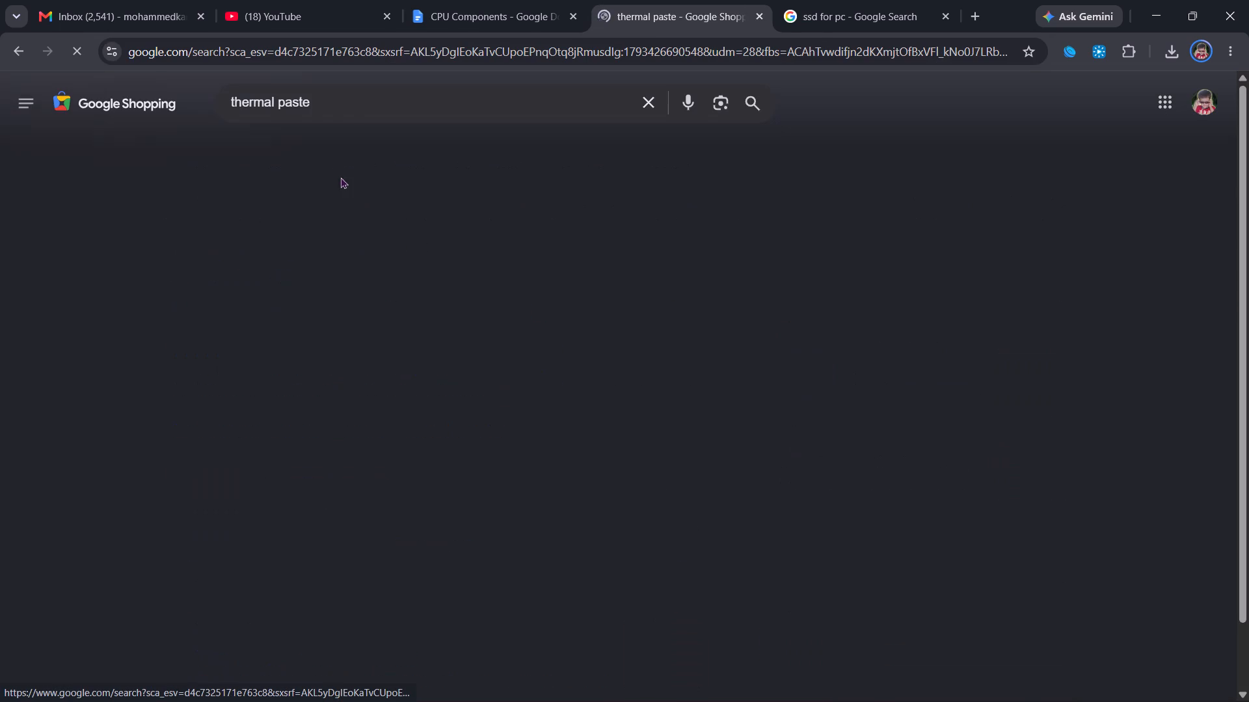
{"action": "left_click", "coordinate": [0, 51]}
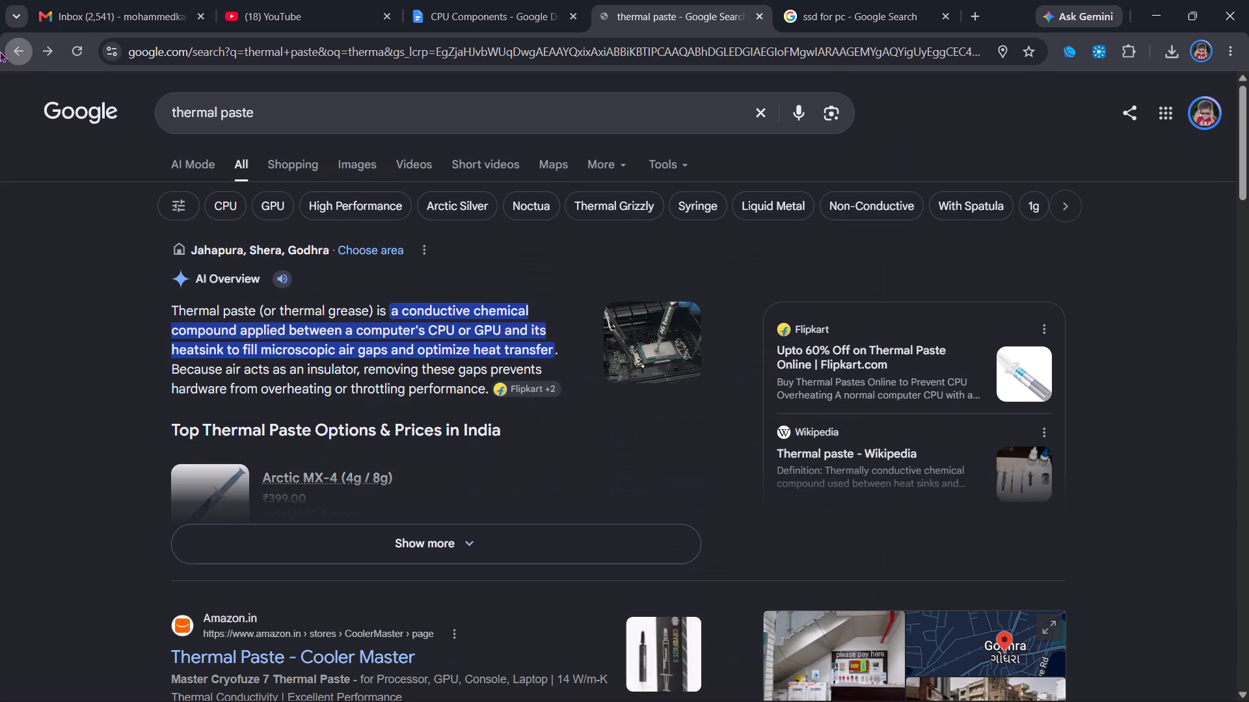
{"action": "left_click", "coordinate": [340, 159]}
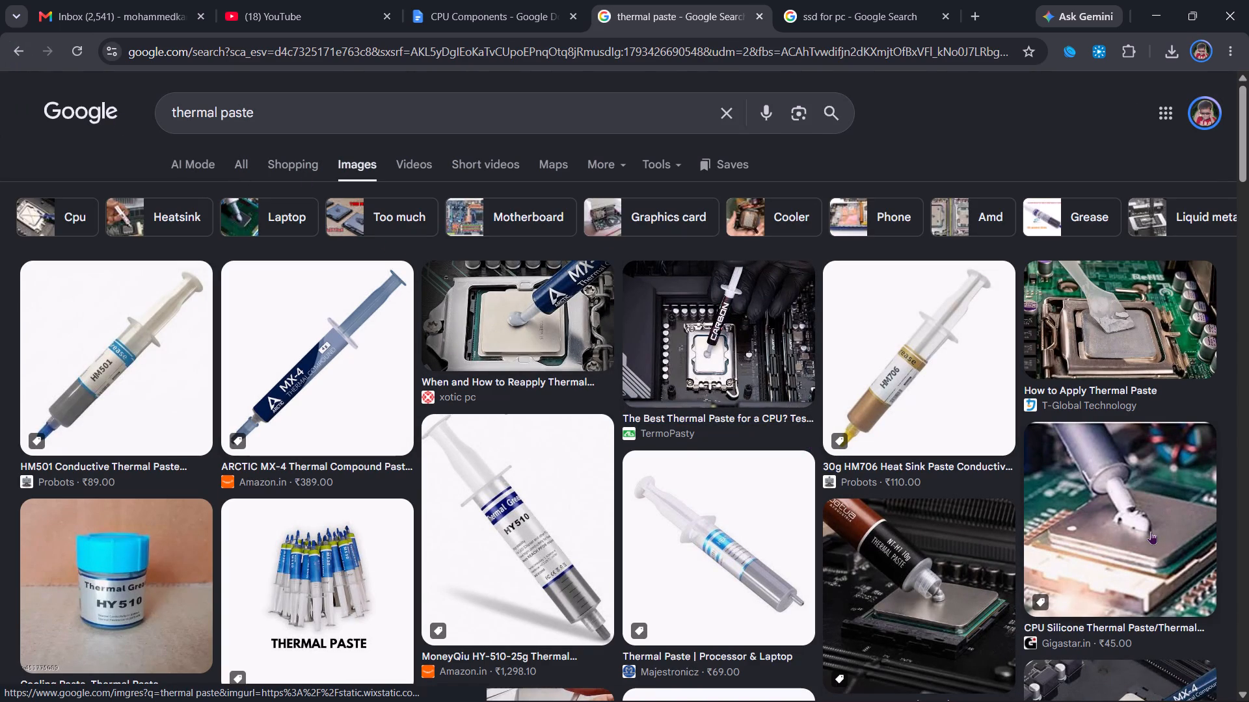
Insert the CPU Silicone Thermal Paste picture from the image results into the Photo cell of the Thermal Paste row.
{"action": "left_click_drag", "start_coordinate": [1151, 531], "coordinate": [850, 304]}
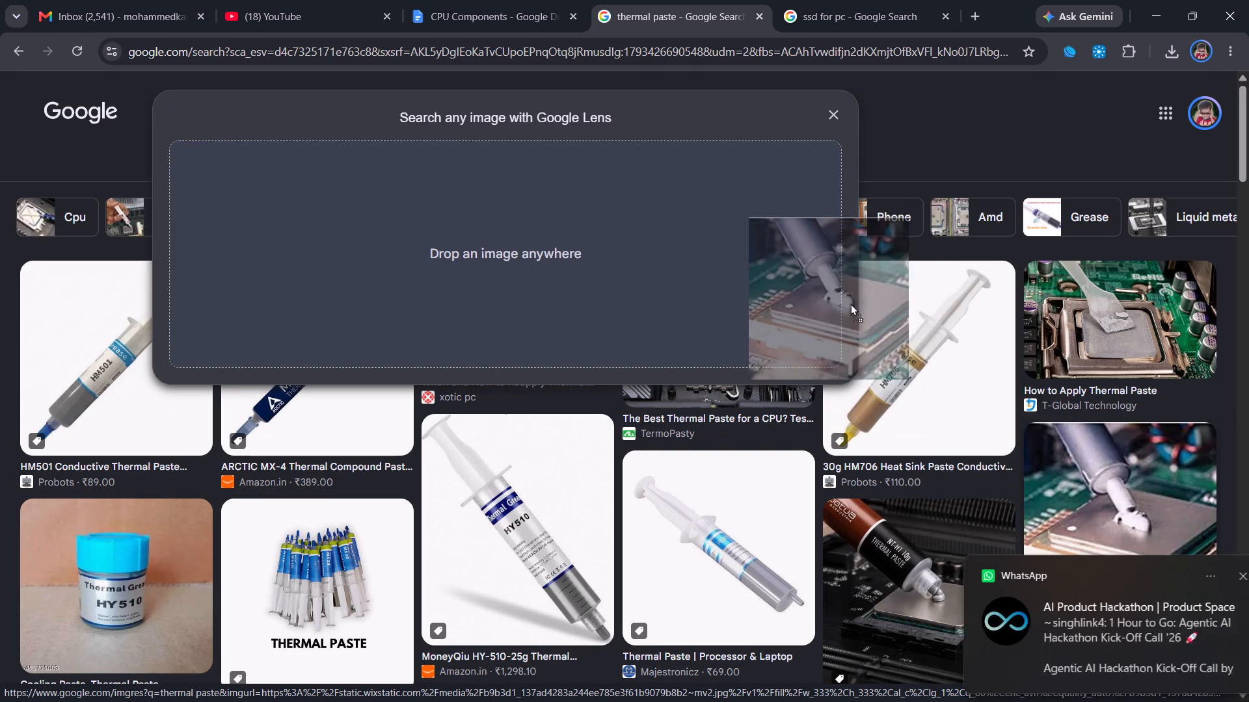
{"action": "left_click_drag", "start_coordinate": [850, 304], "coordinate": [542, 0]}
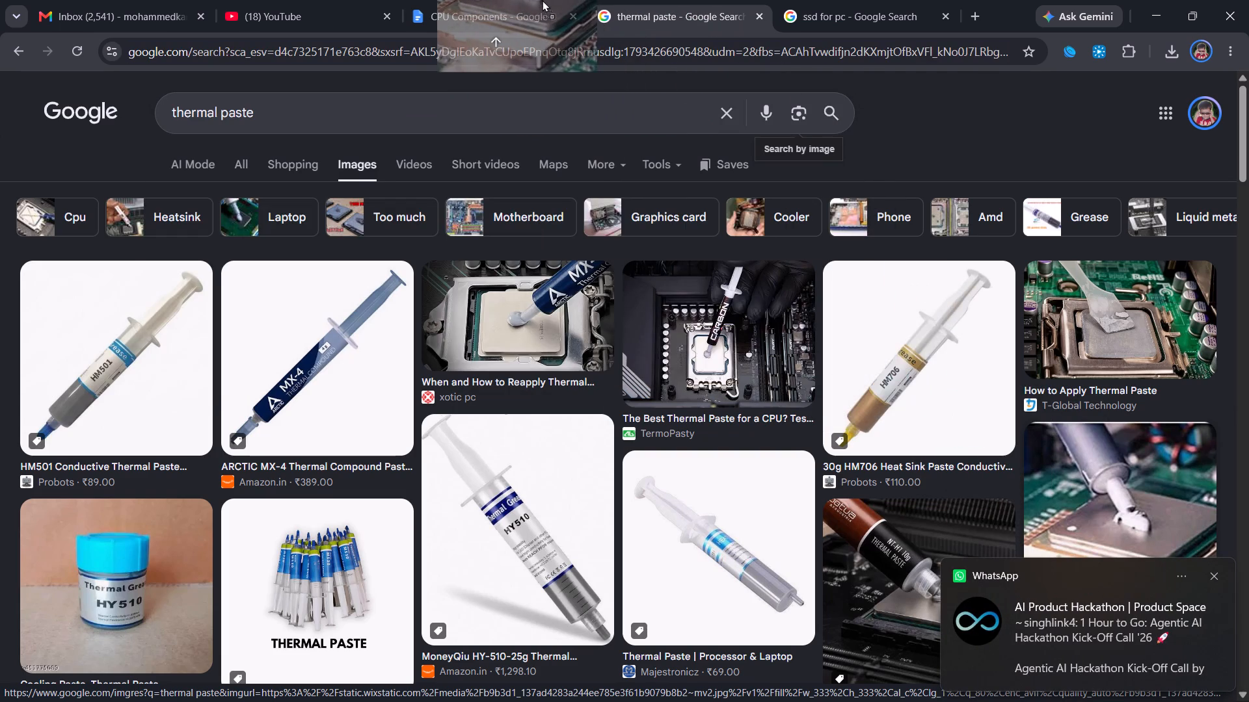
{"action": "left_click_drag", "start_coordinate": [542, 0], "coordinate": [606, 277]}
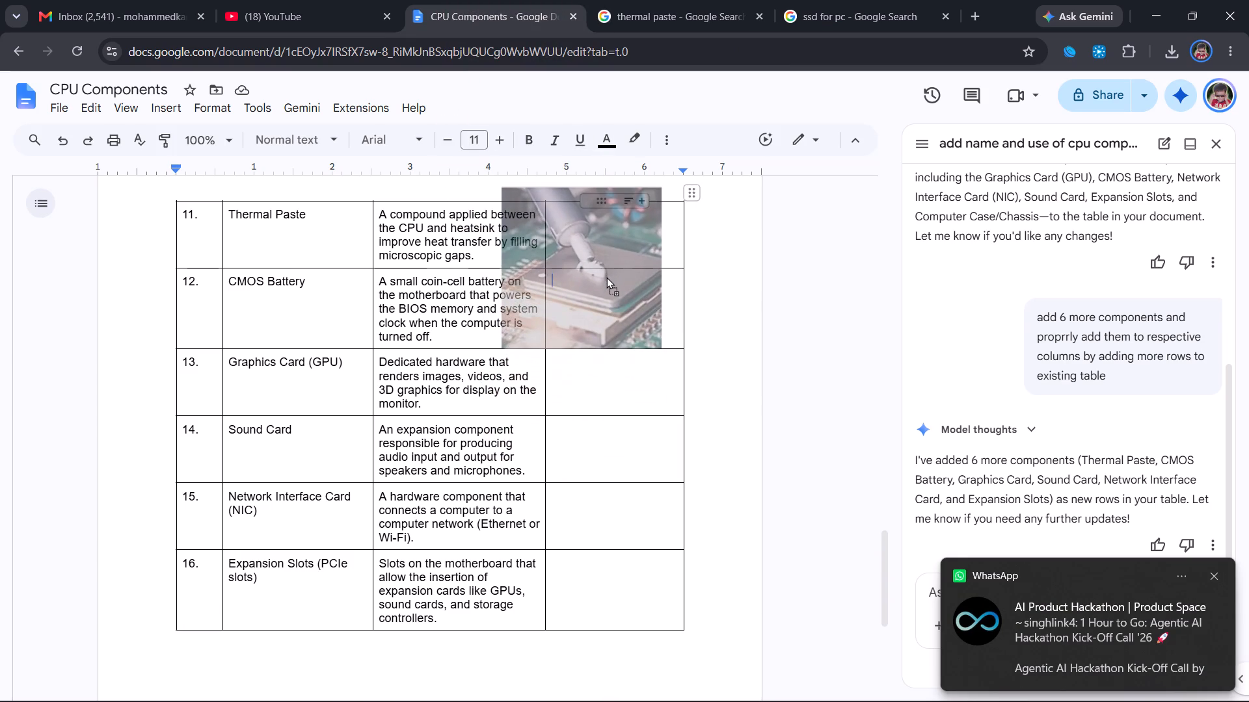
{"action": "left_click_drag", "start_coordinate": [606, 277], "coordinate": [583, 243]}
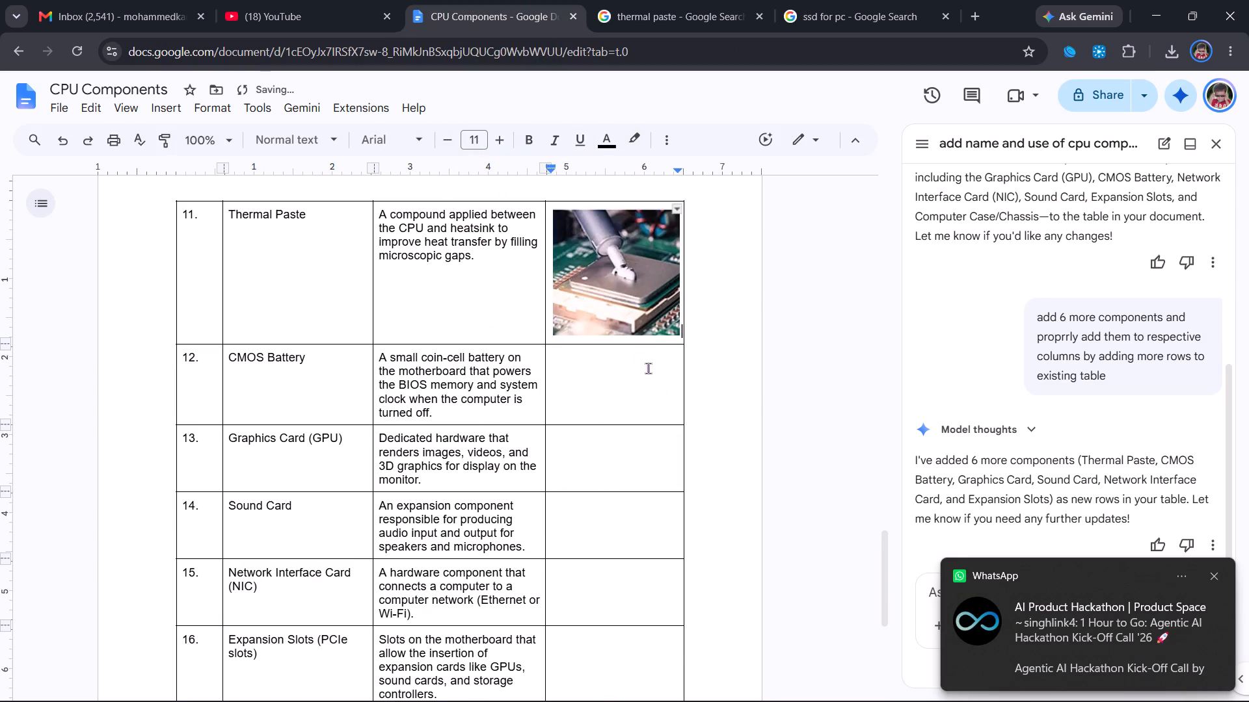
Search Google for "cmos battery" in the tab holding the SSD image search.
{"action": "left_click", "coordinate": [823, 0]}
{"action": "left_click", "coordinate": [679, 57]}
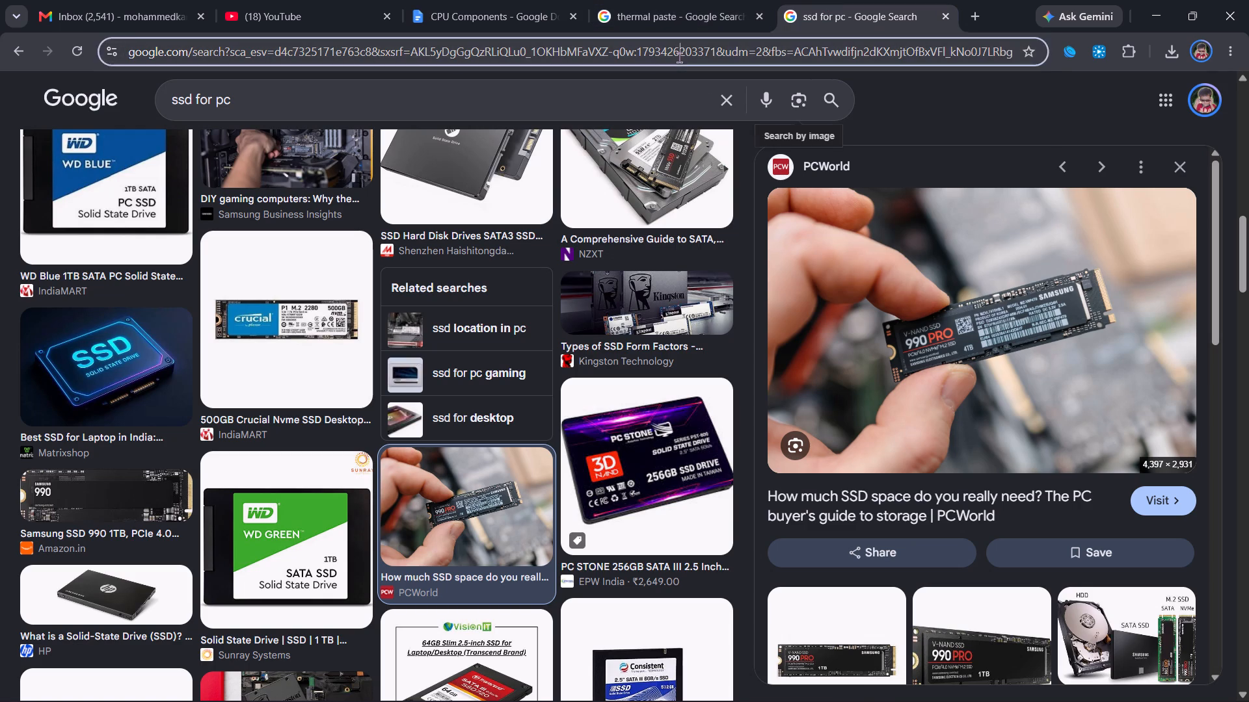
{"action": "type", "text": "cmos"}
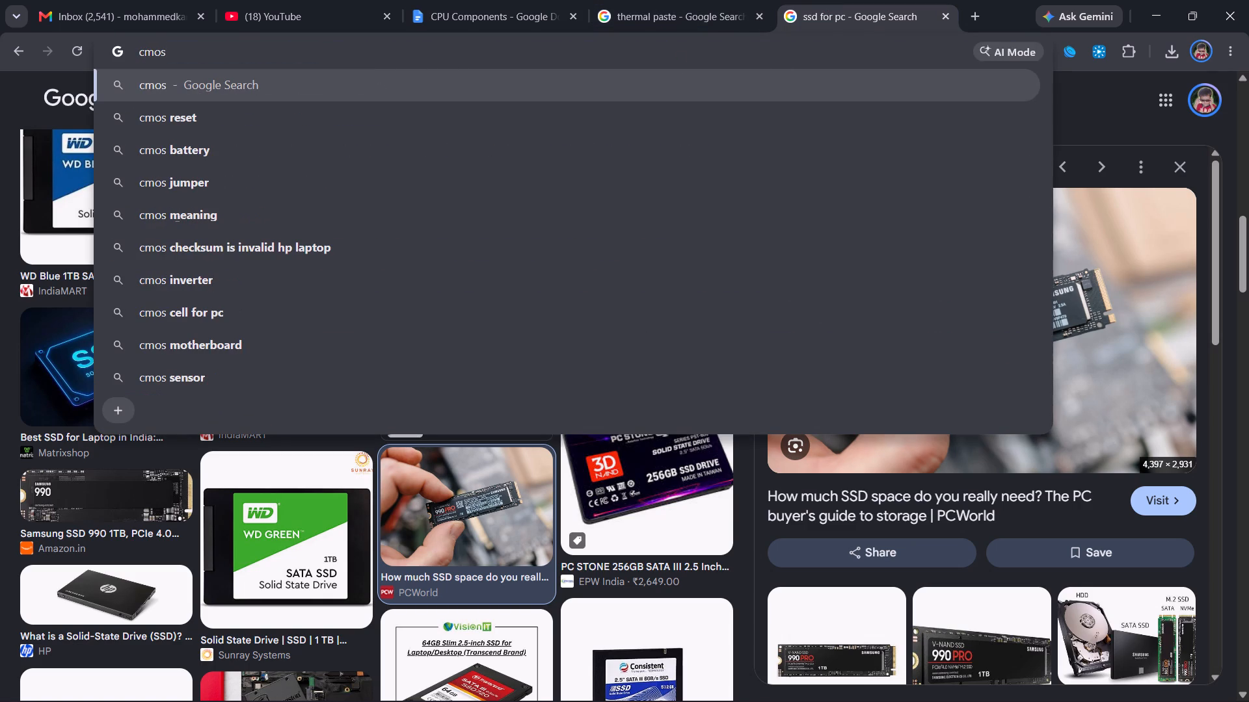
{"action": "key", "text": "Down"}
{"action": "key", "text": "Down"}
{"action": "key", "text": "Return"}
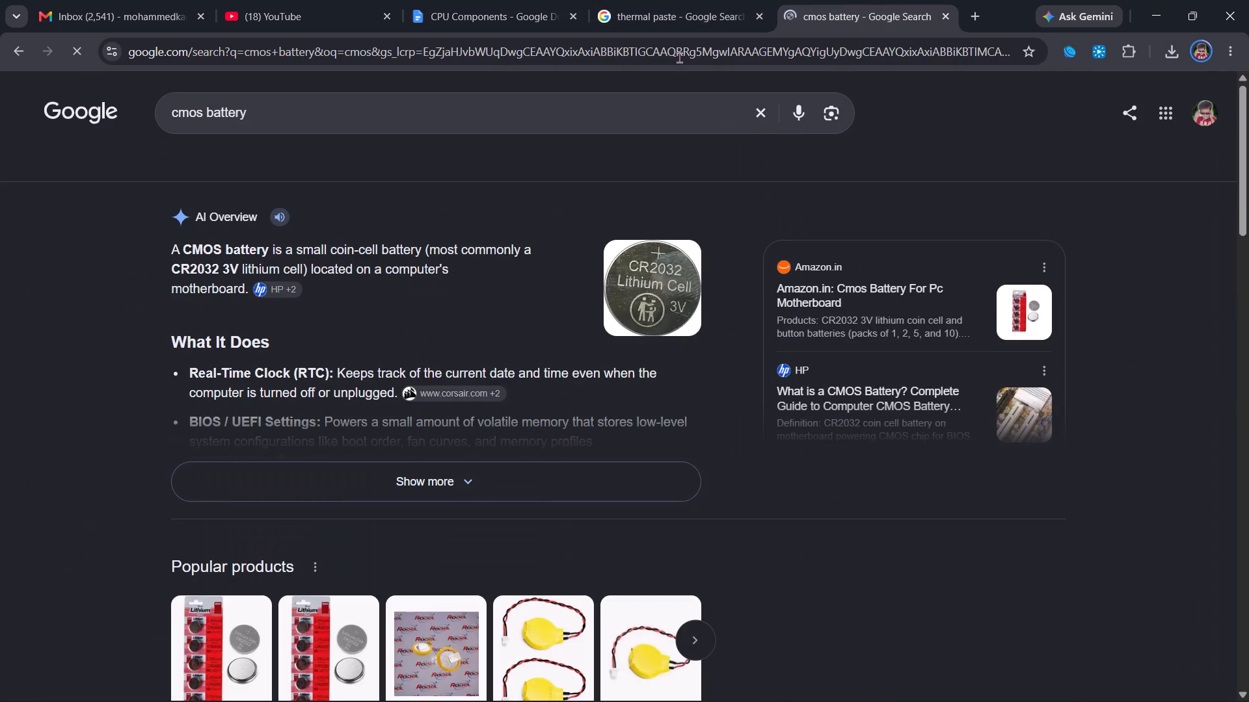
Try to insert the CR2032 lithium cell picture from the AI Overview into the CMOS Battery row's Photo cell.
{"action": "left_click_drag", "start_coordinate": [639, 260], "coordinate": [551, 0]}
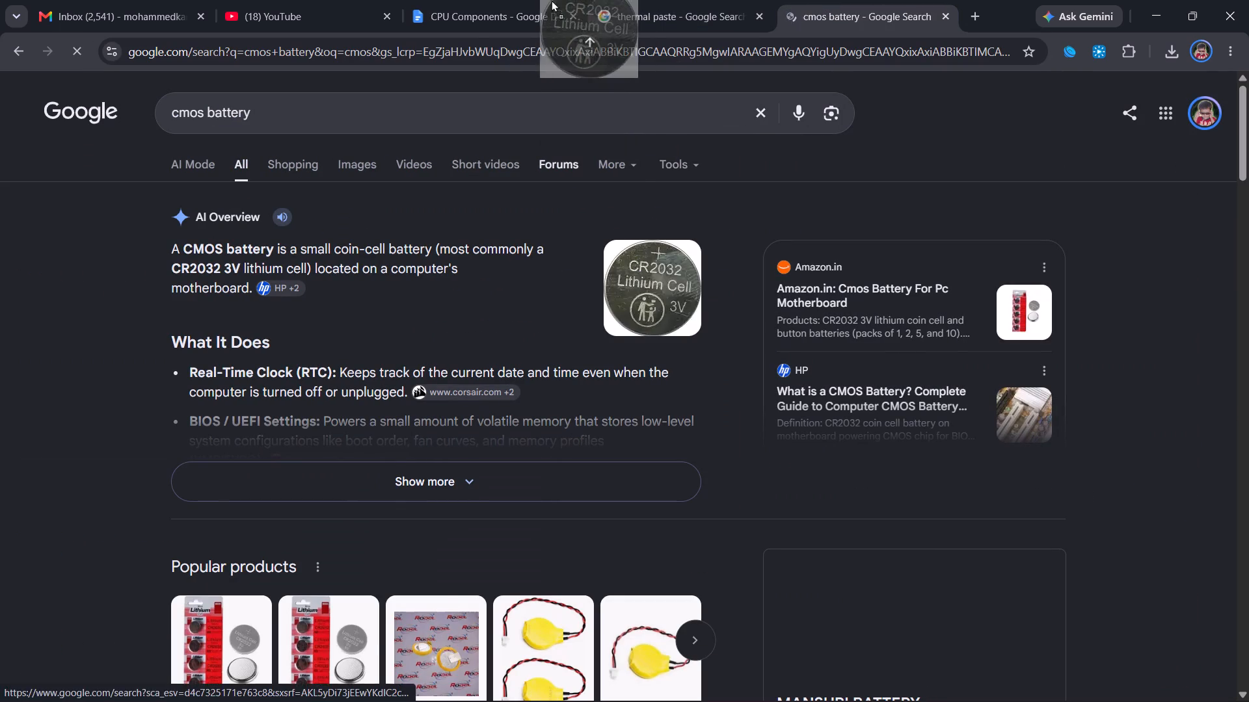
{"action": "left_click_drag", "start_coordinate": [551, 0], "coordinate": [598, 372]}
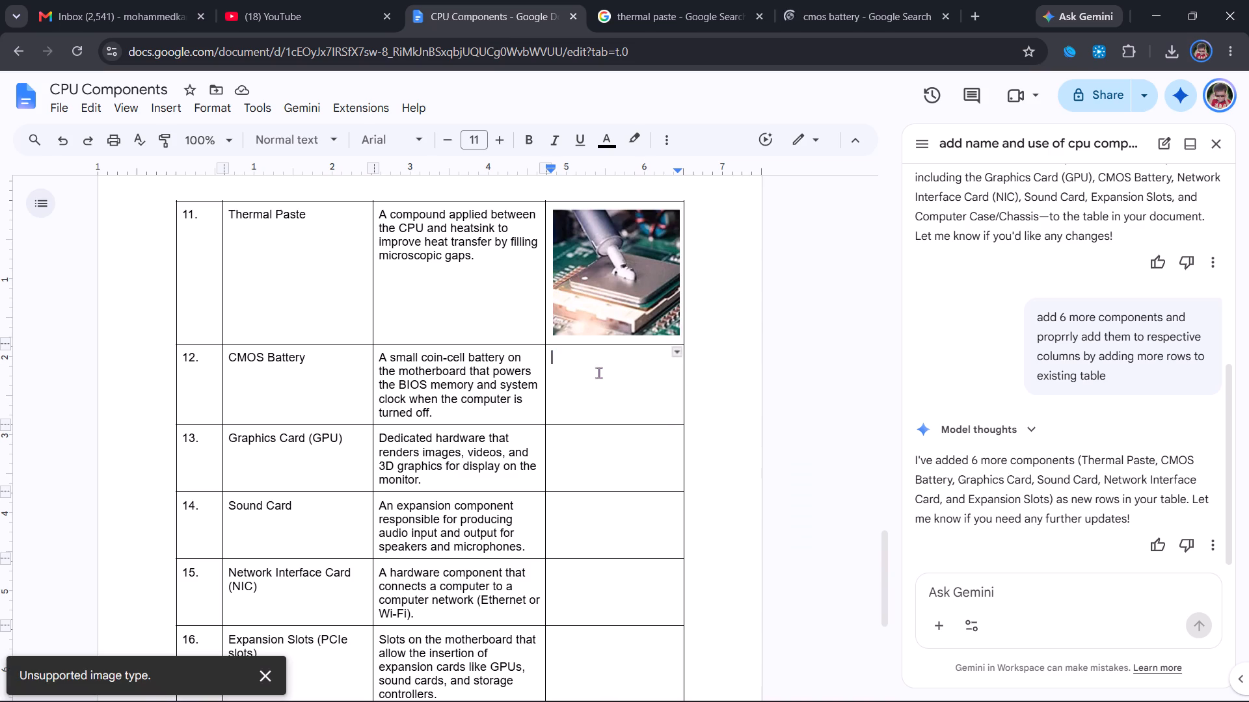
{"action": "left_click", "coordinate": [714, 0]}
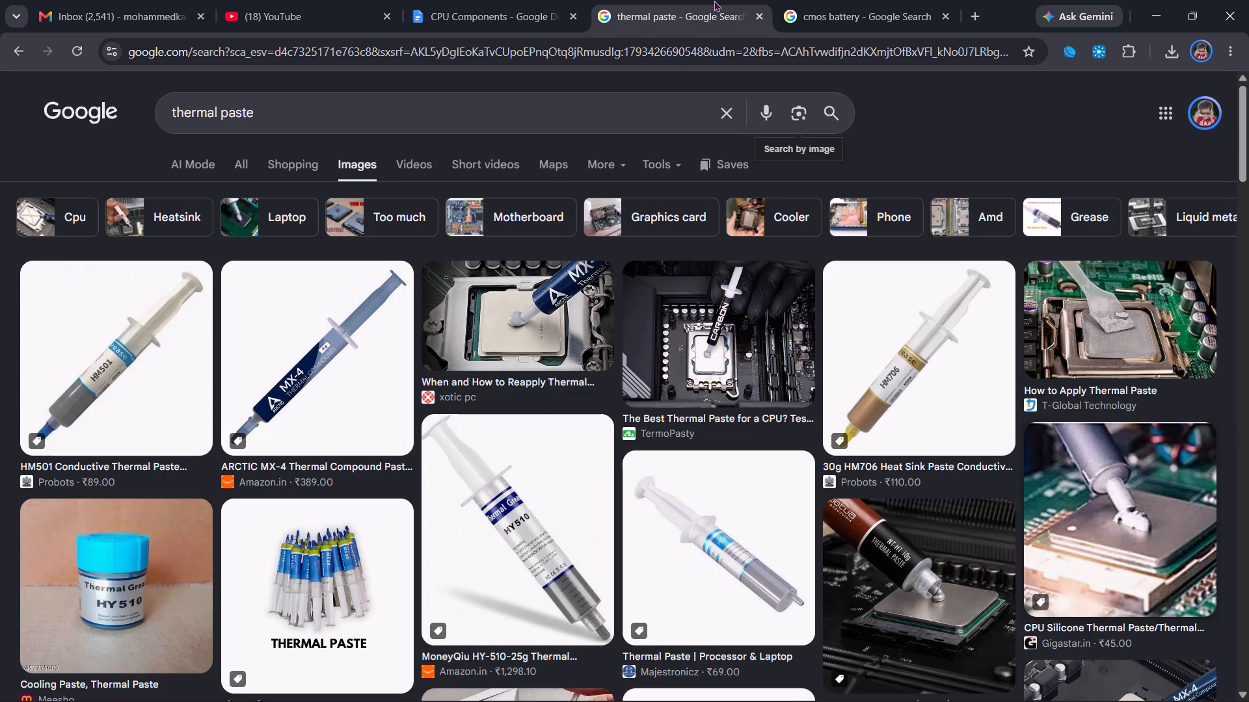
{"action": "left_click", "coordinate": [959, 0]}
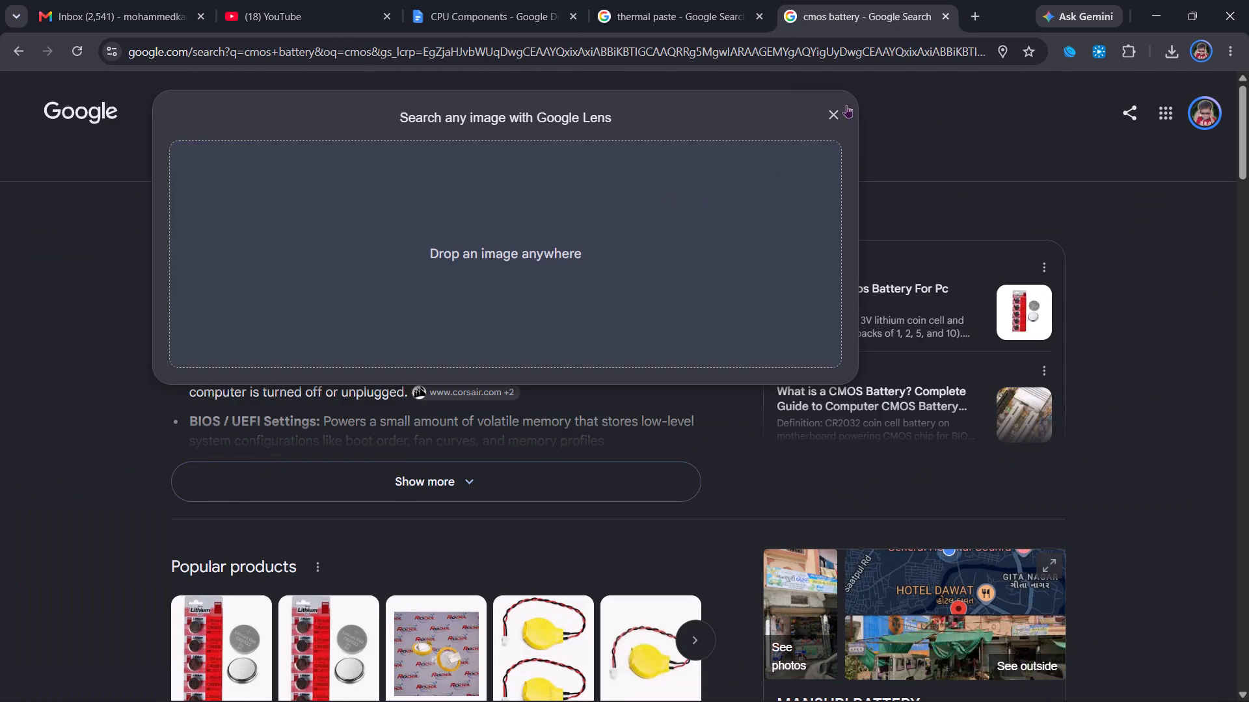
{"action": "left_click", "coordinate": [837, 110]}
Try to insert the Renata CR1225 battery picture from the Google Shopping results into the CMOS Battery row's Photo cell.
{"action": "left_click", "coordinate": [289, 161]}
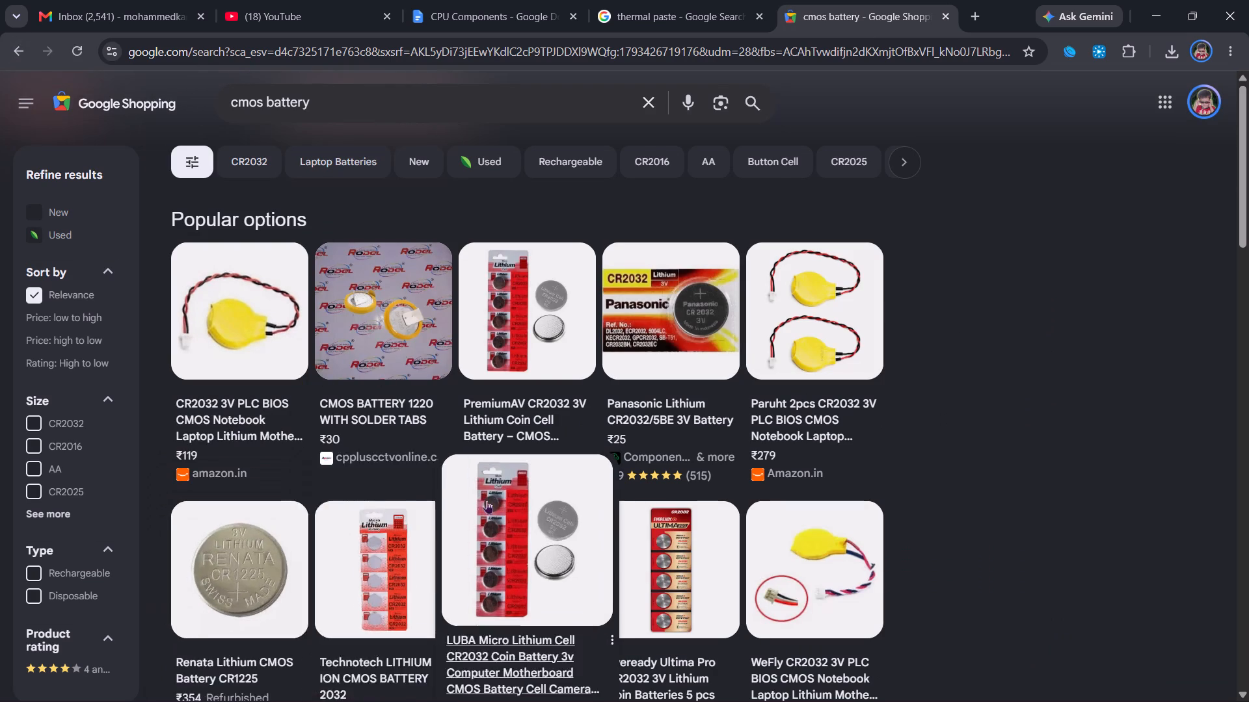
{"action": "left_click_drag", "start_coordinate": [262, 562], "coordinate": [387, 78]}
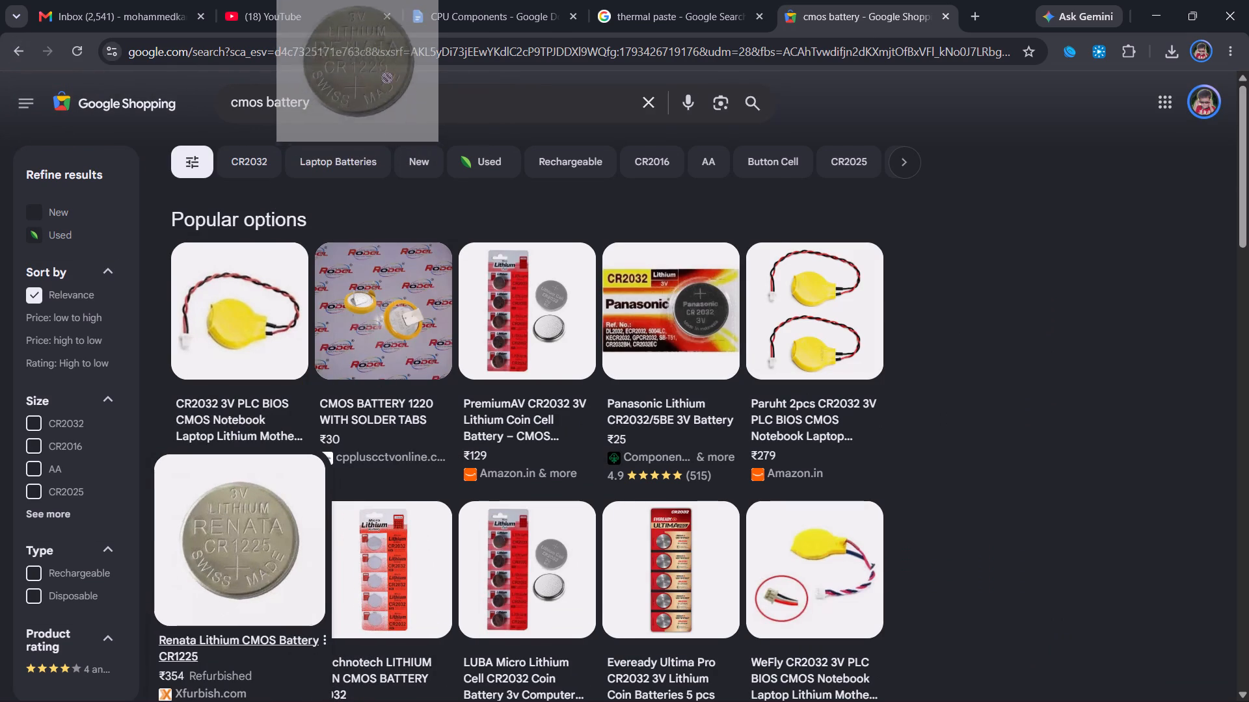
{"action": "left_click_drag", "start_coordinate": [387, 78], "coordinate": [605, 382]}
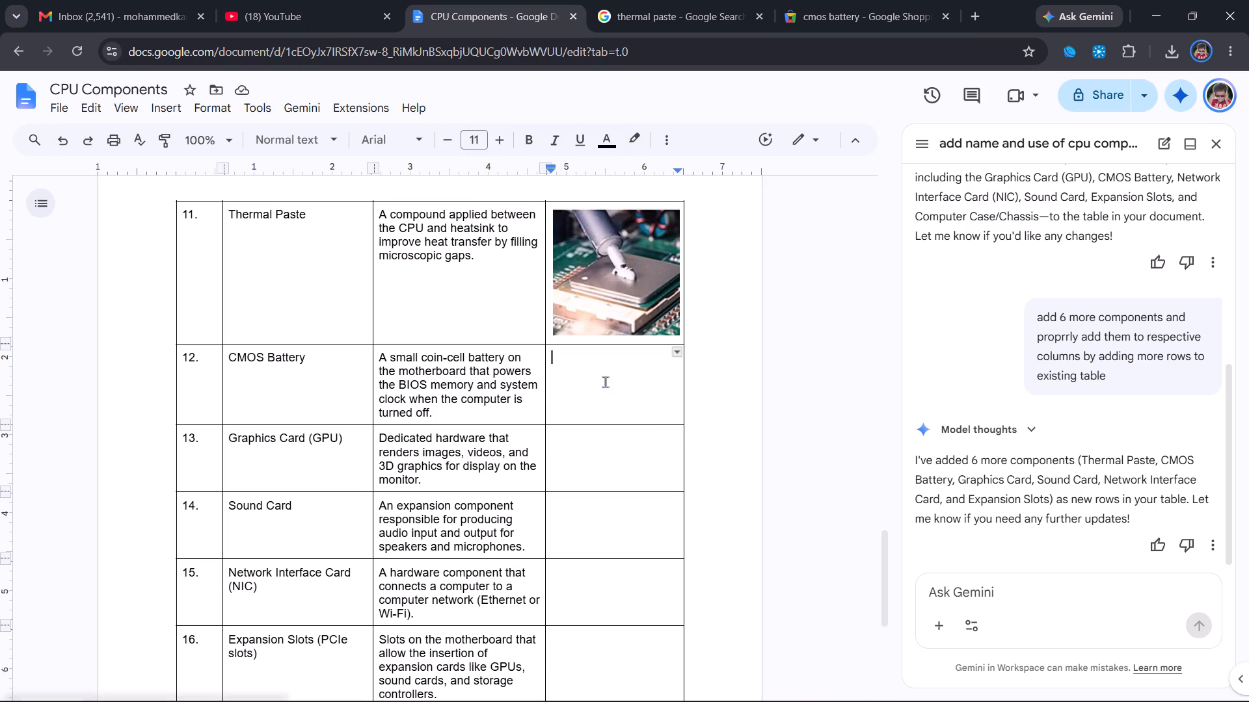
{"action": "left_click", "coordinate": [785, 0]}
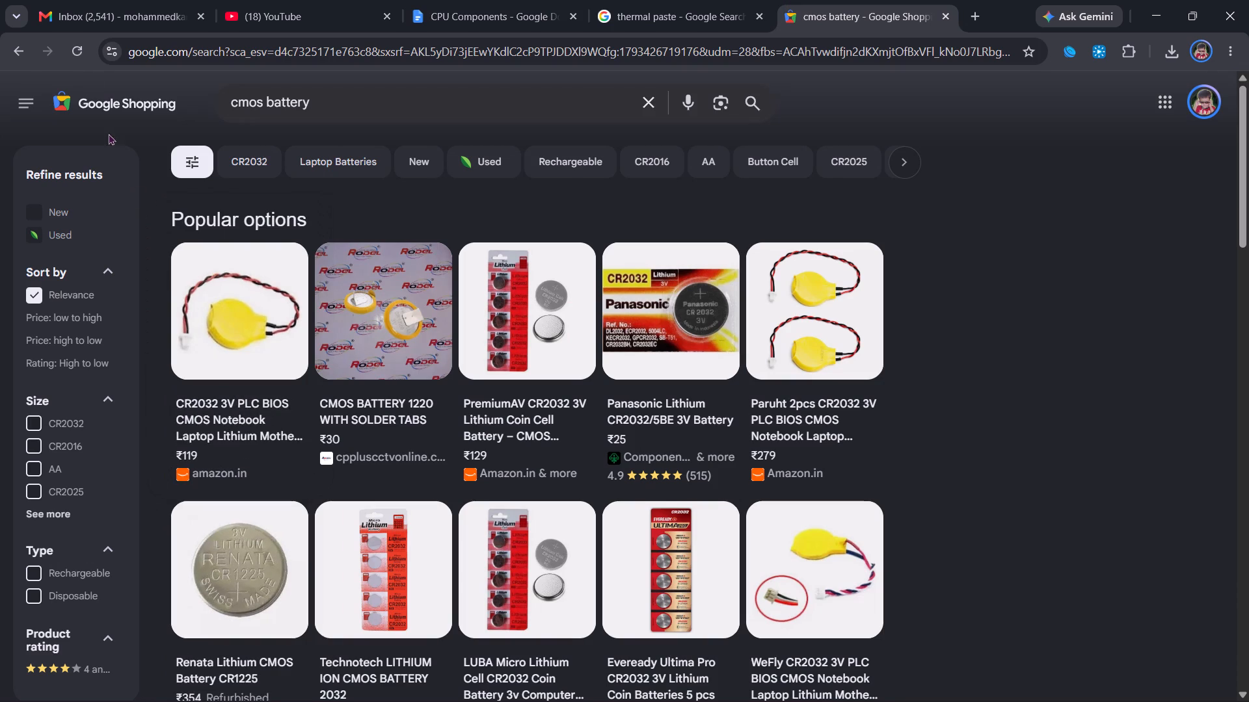
Insert the 1PC Desktop PC Pavilion CMOS battery picture from the Google image results into the CMOS Battery row's Photo cell.
{"action": "left_click", "coordinate": [2, 44]}
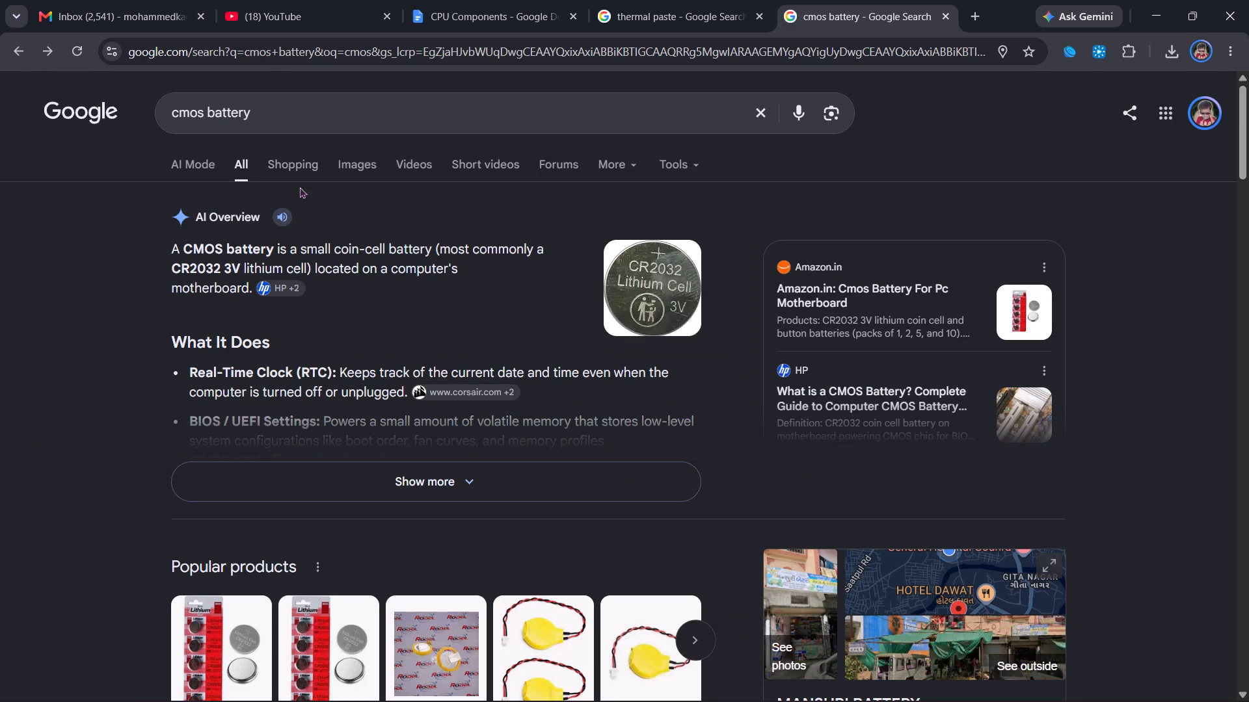
{"action": "left_click", "coordinate": [352, 174]}
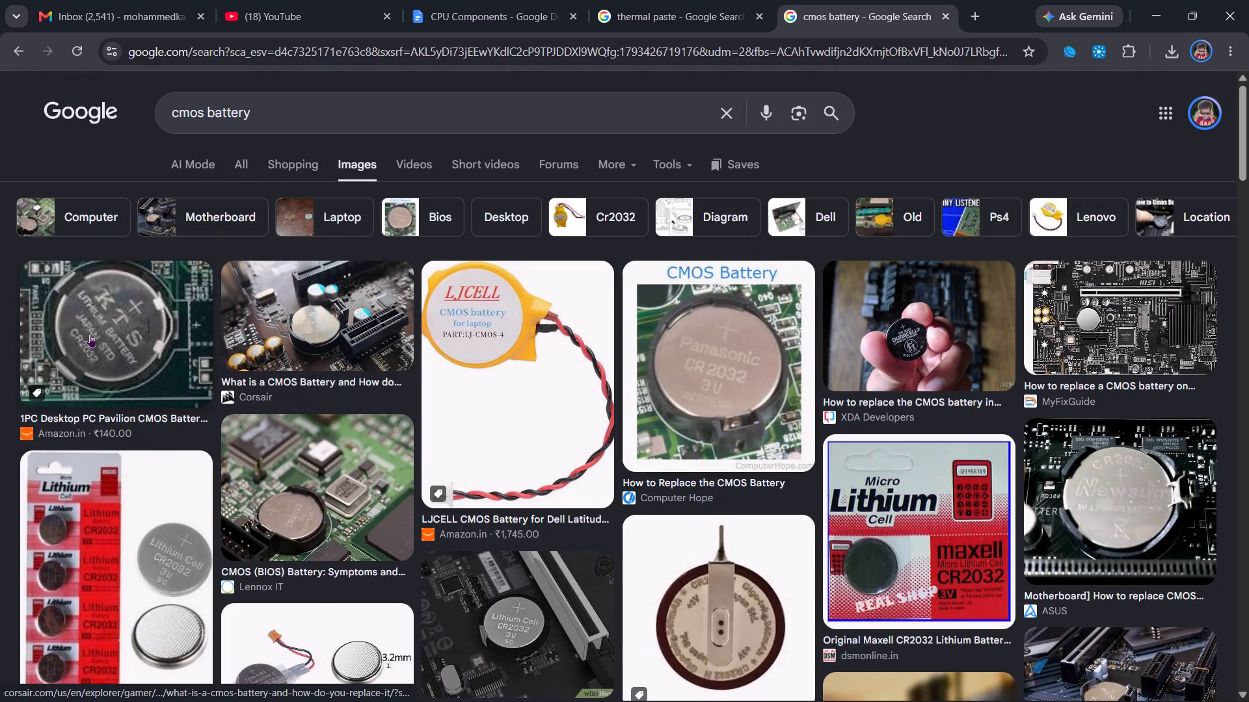
{"action": "left_click_drag", "start_coordinate": [90, 334], "coordinate": [494, 0]}
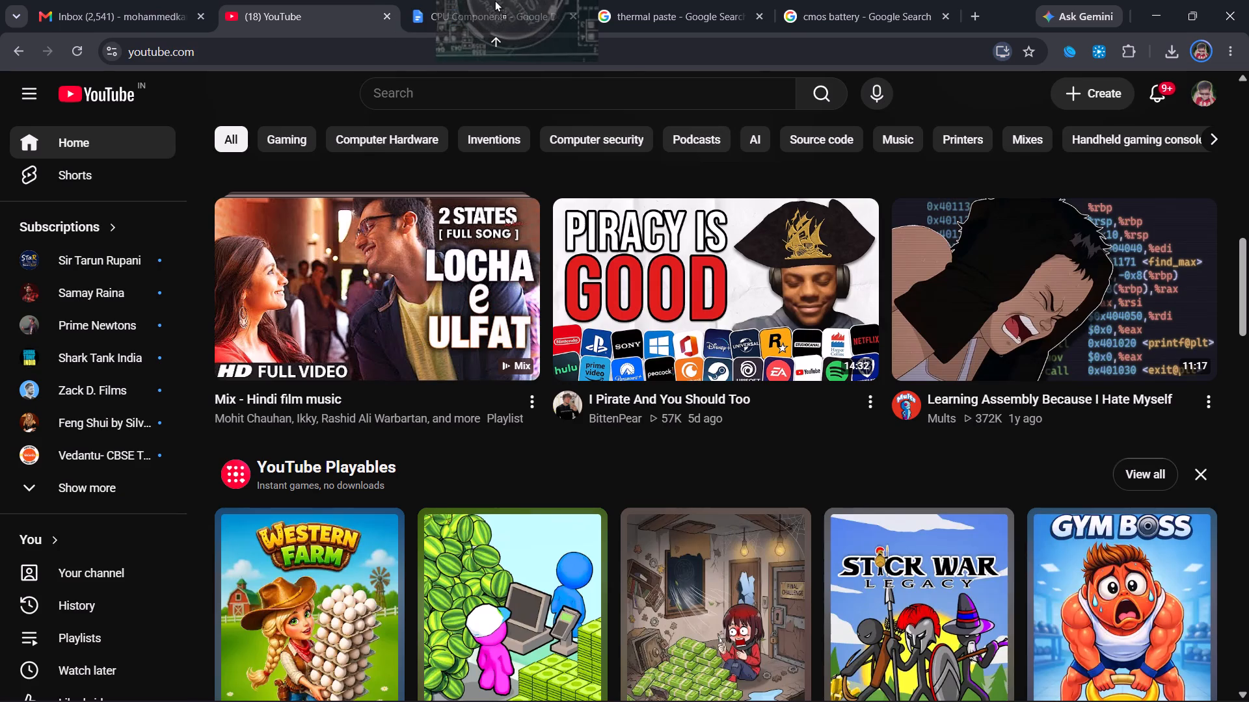
{"action": "left_click_drag", "start_coordinate": [494, 0], "coordinate": [596, 389]}
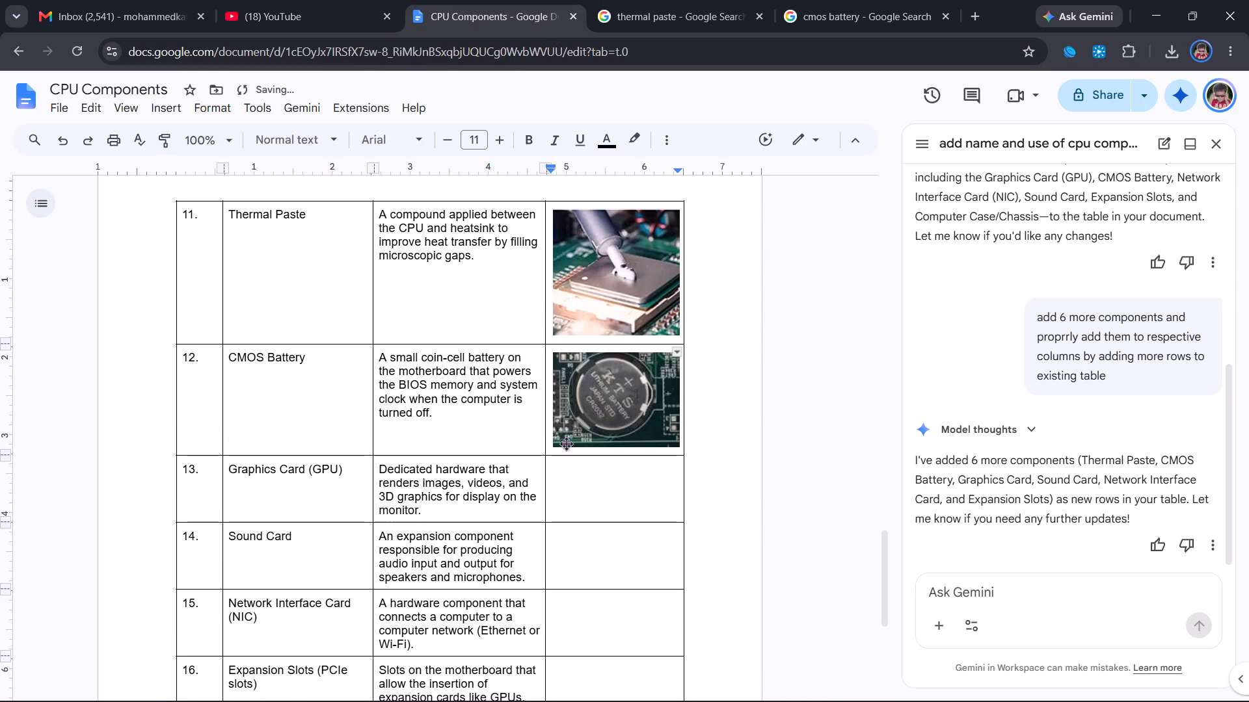
Search Google for "graphics card" in the tab holding the CMOS battery image search.
{"action": "left_click", "coordinate": [811, 0]}
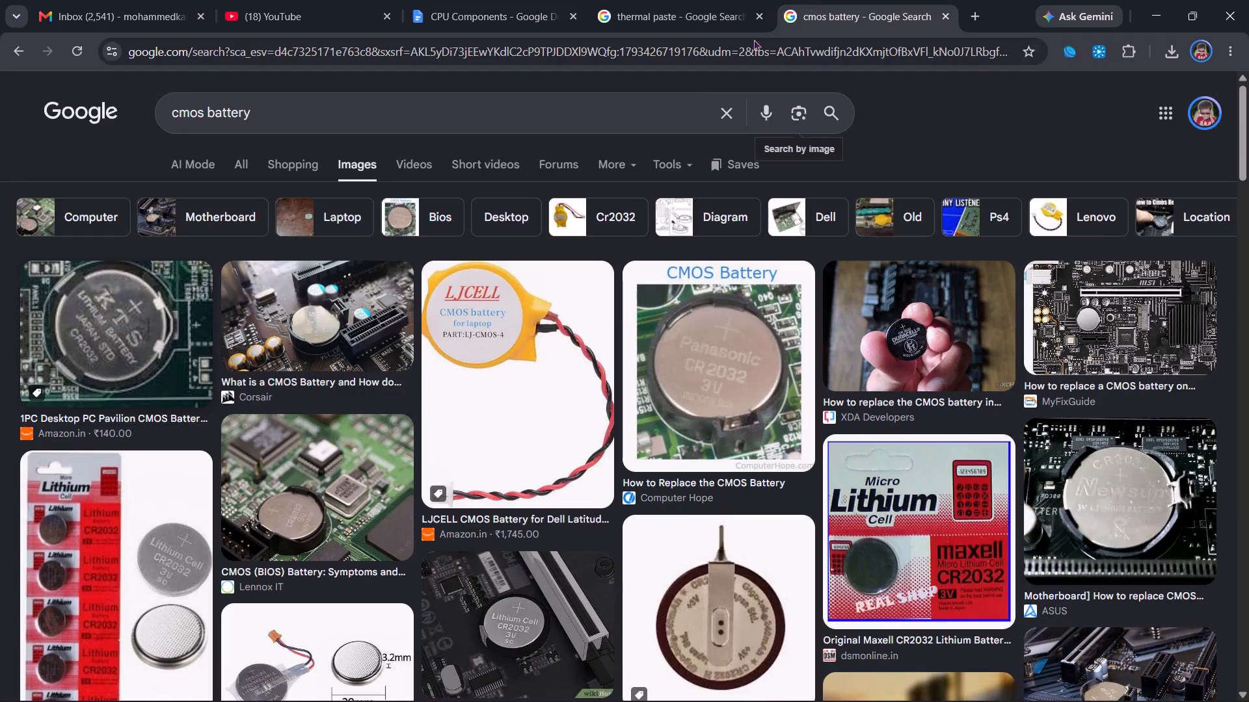
{"action": "left_click", "coordinate": [693, 55]}
{"action": "type", "text": "gra"}
{"action": "type", "text": "phi"}
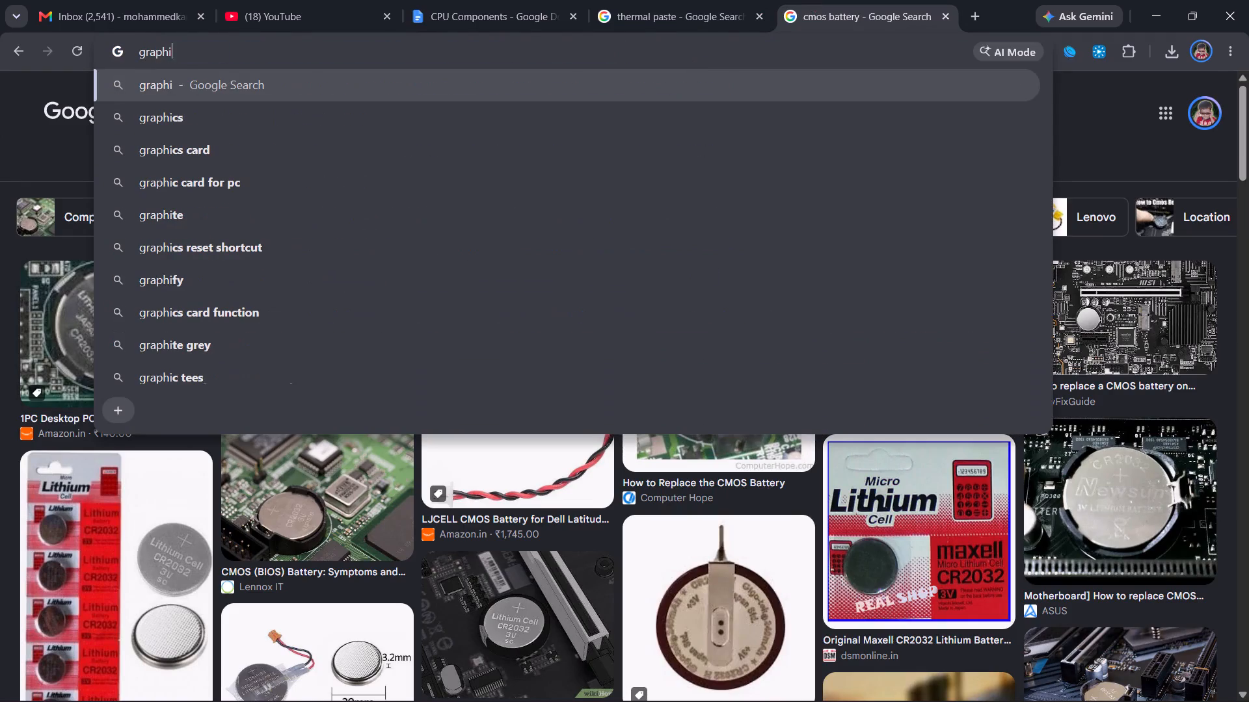
{"action": "key", "text": "Left"}
{"action": "key", "text": "Down"}
{"action": "key", "text": "Down"}
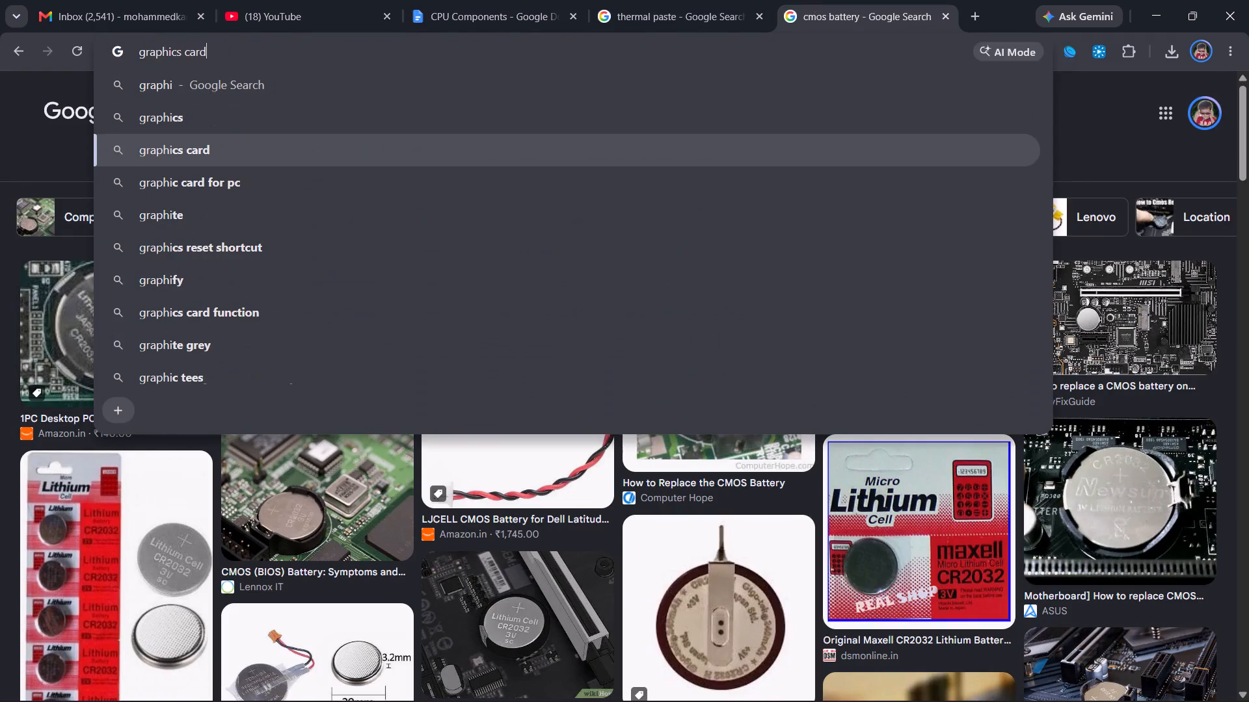
{"action": "key", "text": "Return"}
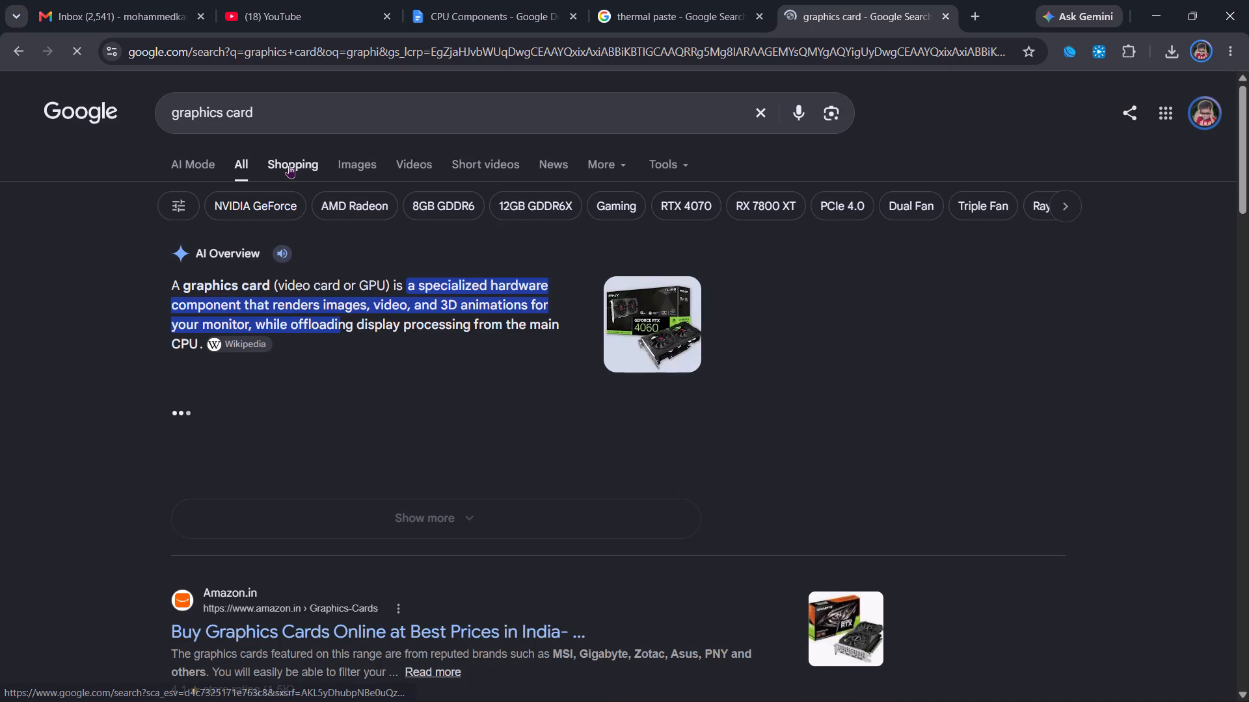
Insert the Wikipedia graphics card picture from the image results into the Photo cell of the Graphics Card (GPU) row.
{"action": "left_click", "coordinate": [289, 165]}
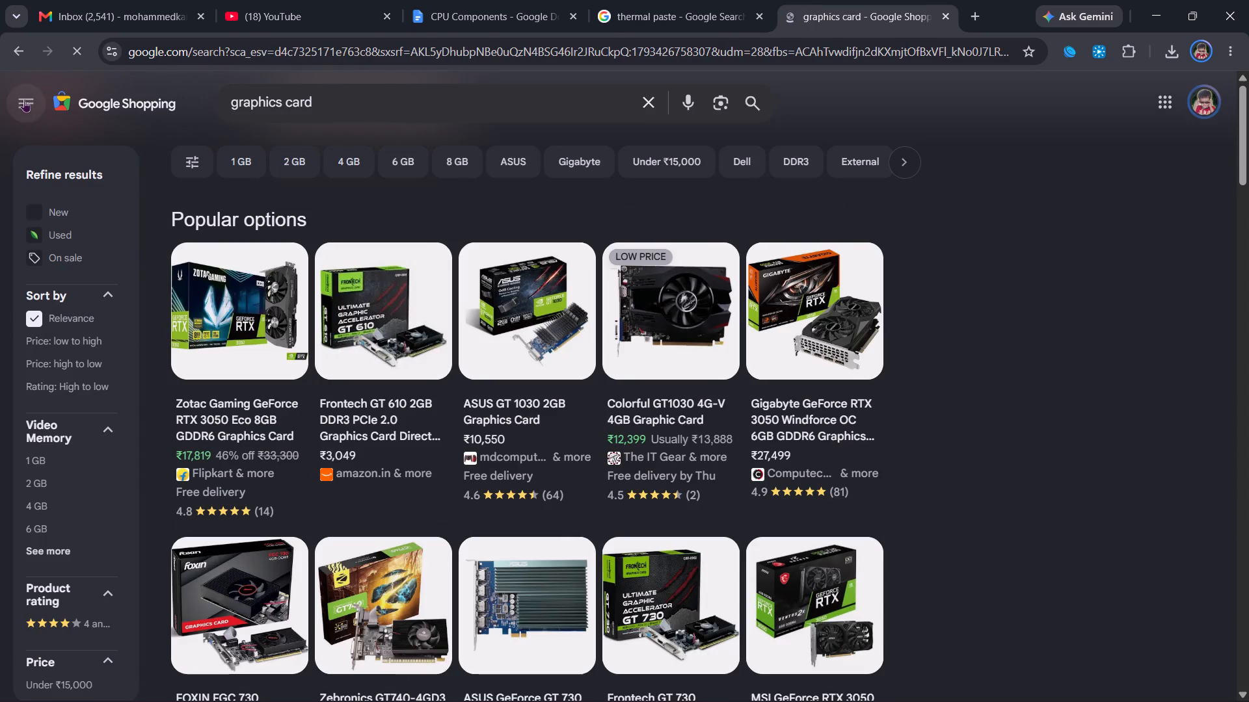
{"action": "left_click", "coordinate": [8, 58]}
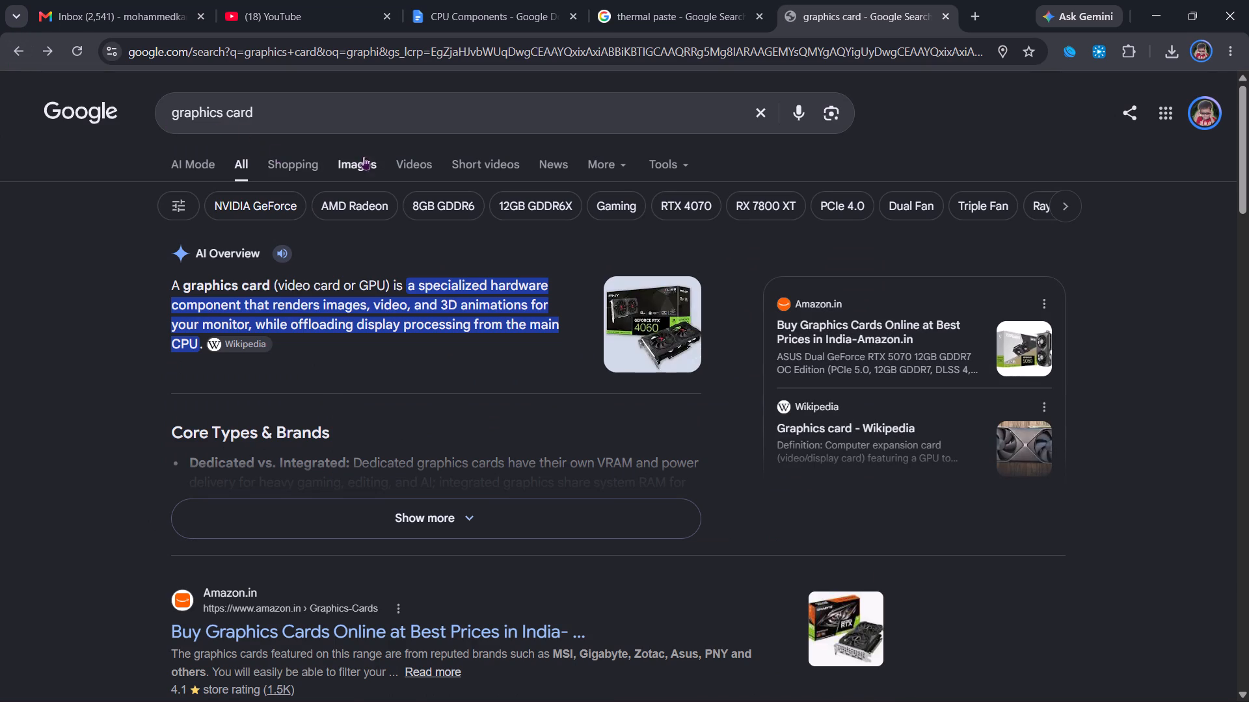
{"action": "left_click", "coordinate": [370, 159]}
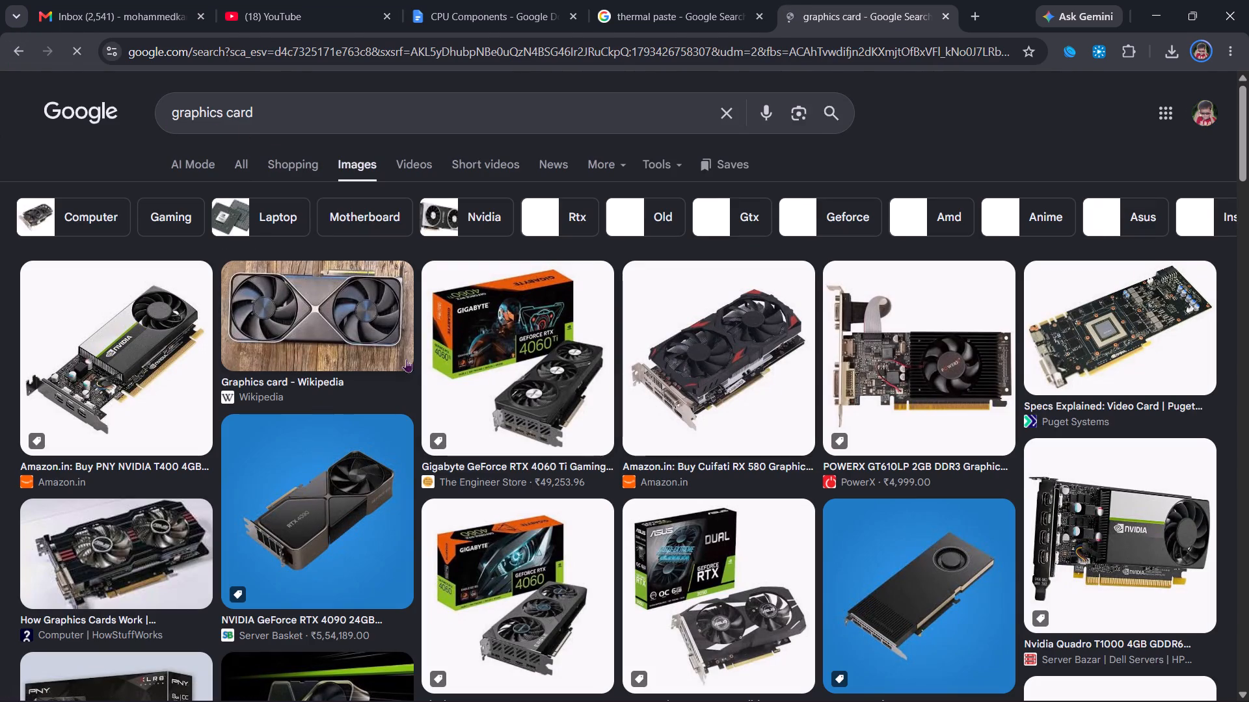
{"action": "left_click_drag", "start_coordinate": [351, 335], "coordinate": [563, 0]}
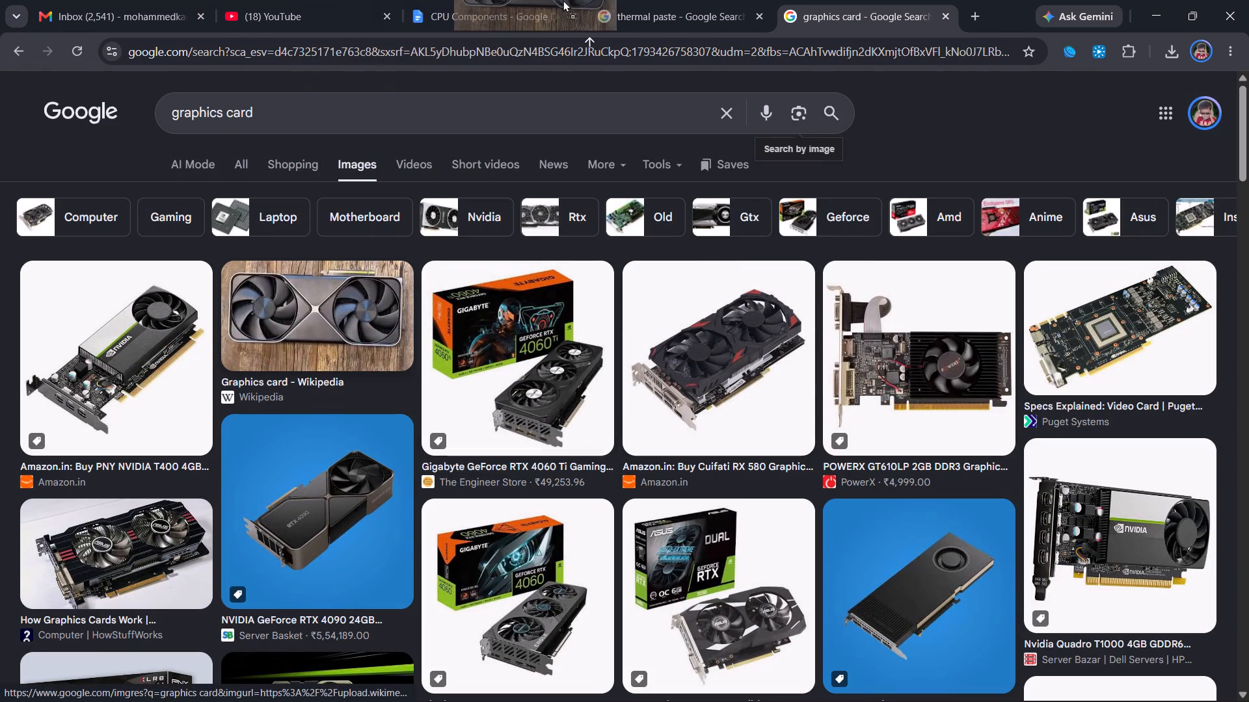
{"action": "left_click_drag", "start_coordinate": [563, 0], "coordinate": [638, 489]}
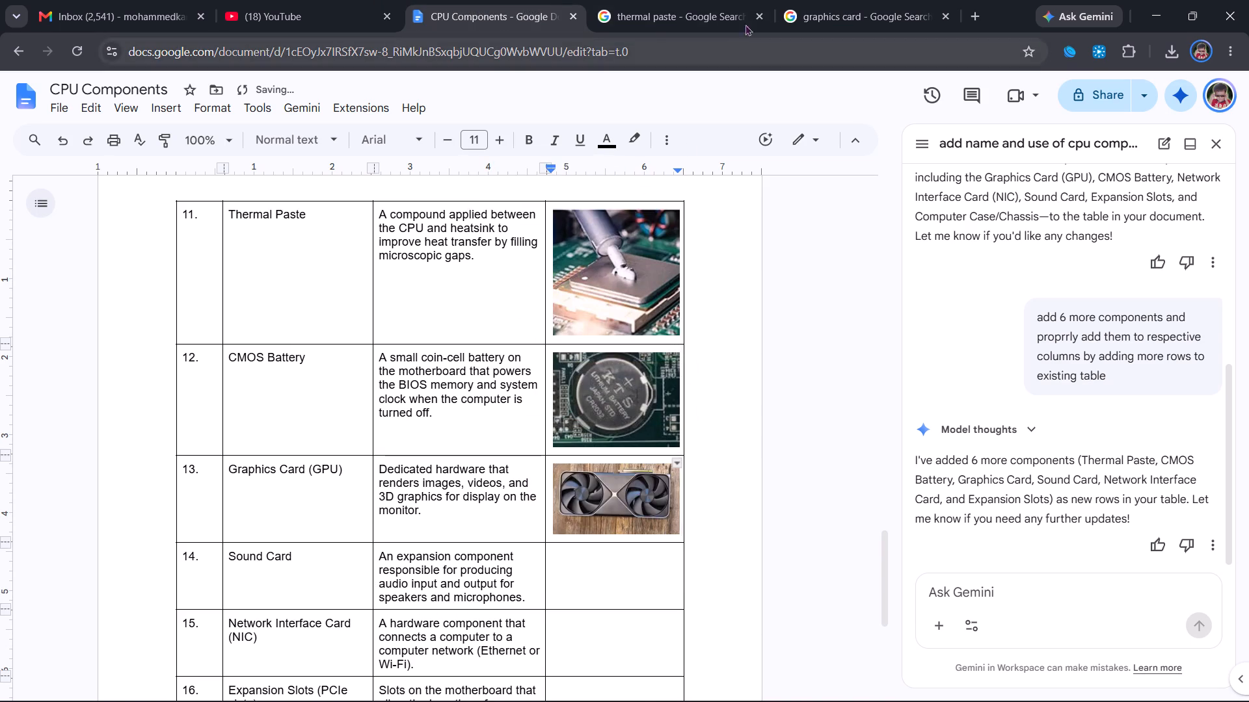
Search Google for "sound card" in the tab holding the graphics card image search.
{"action": "left_click", "coordinate": [859, 0]}
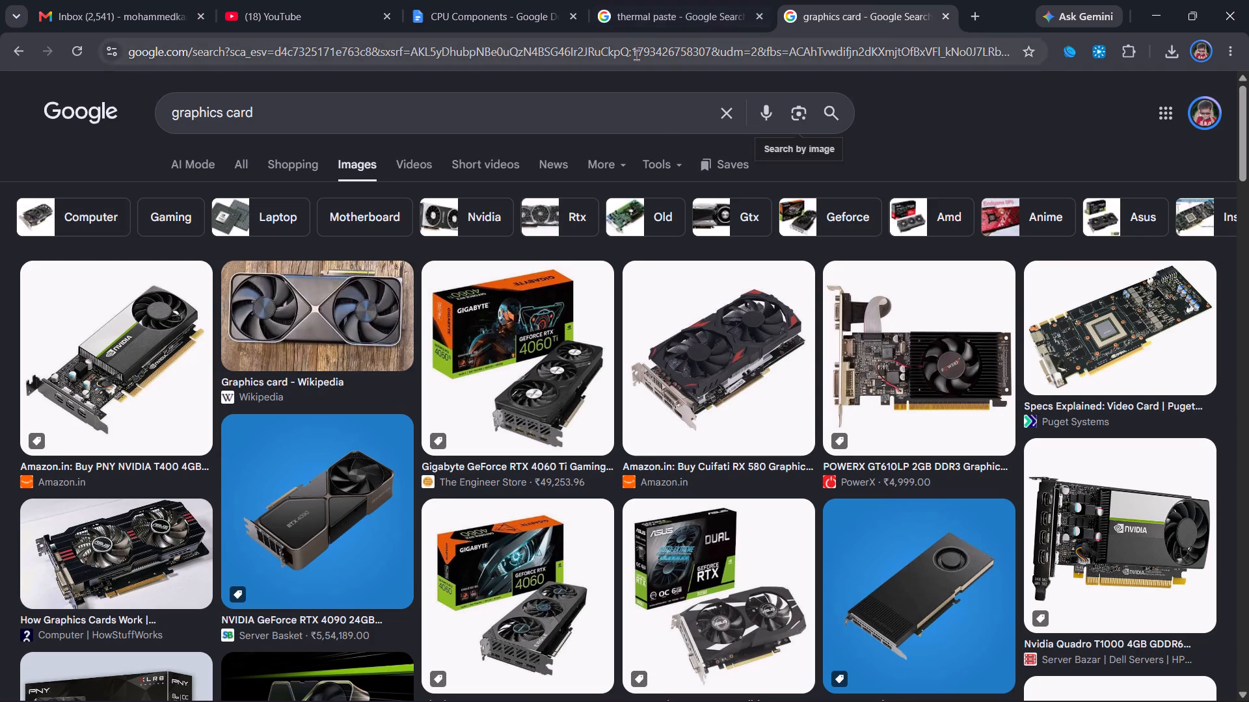
{"action": "left_click", "coordinate": [636, 55]}
{"action": "type", "text": "sound"}
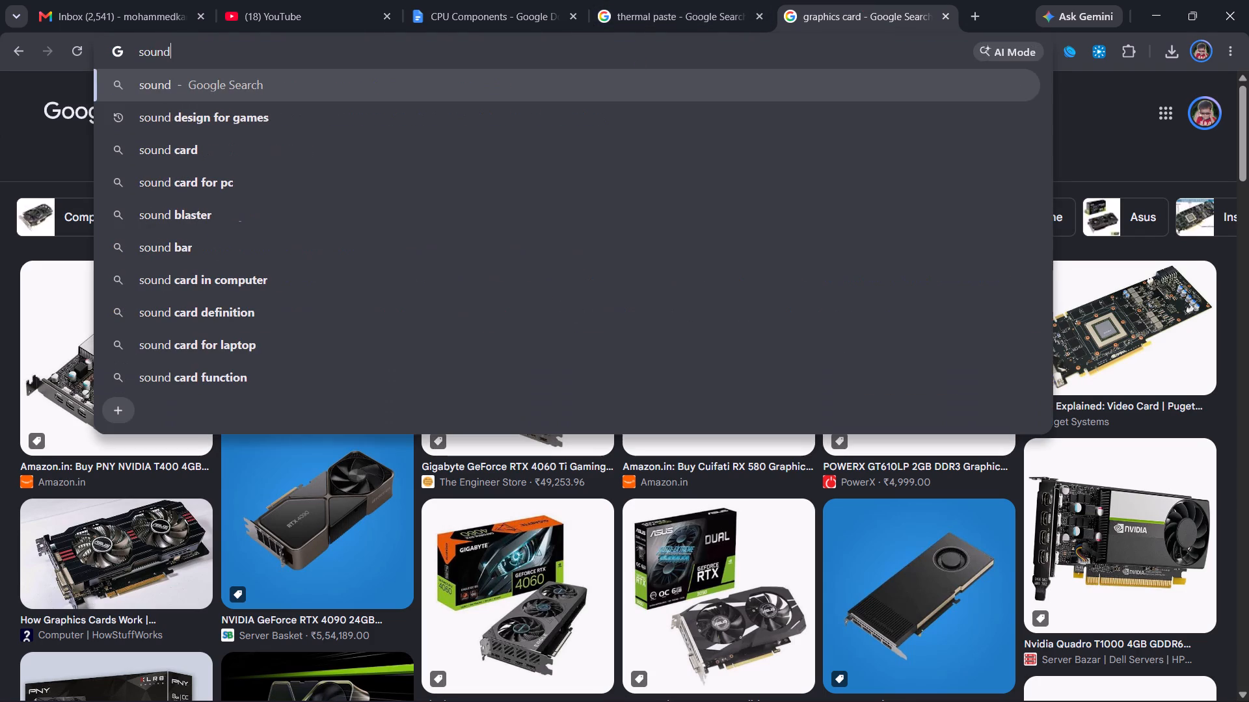
{"action": "key", "text": "space"}
{"action": "key", "text": "Down"}
{"action": "key", "text": "Down"}
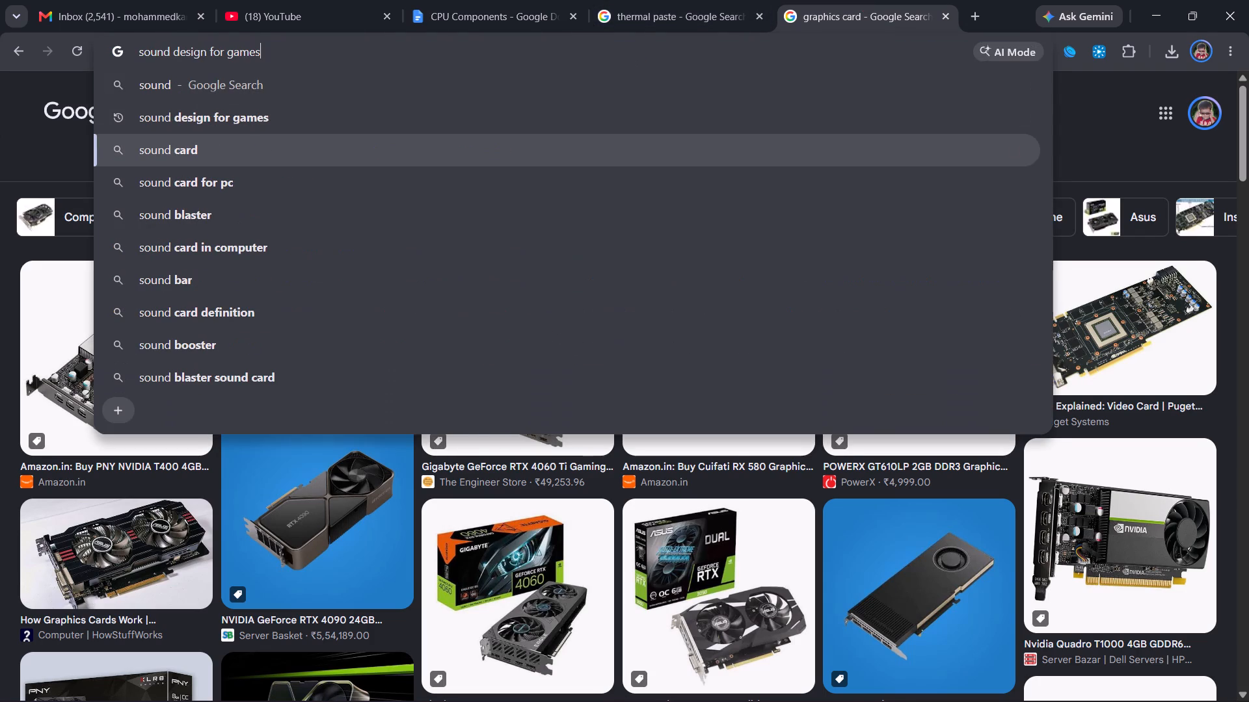
{"action": "key", "text": "Return"}
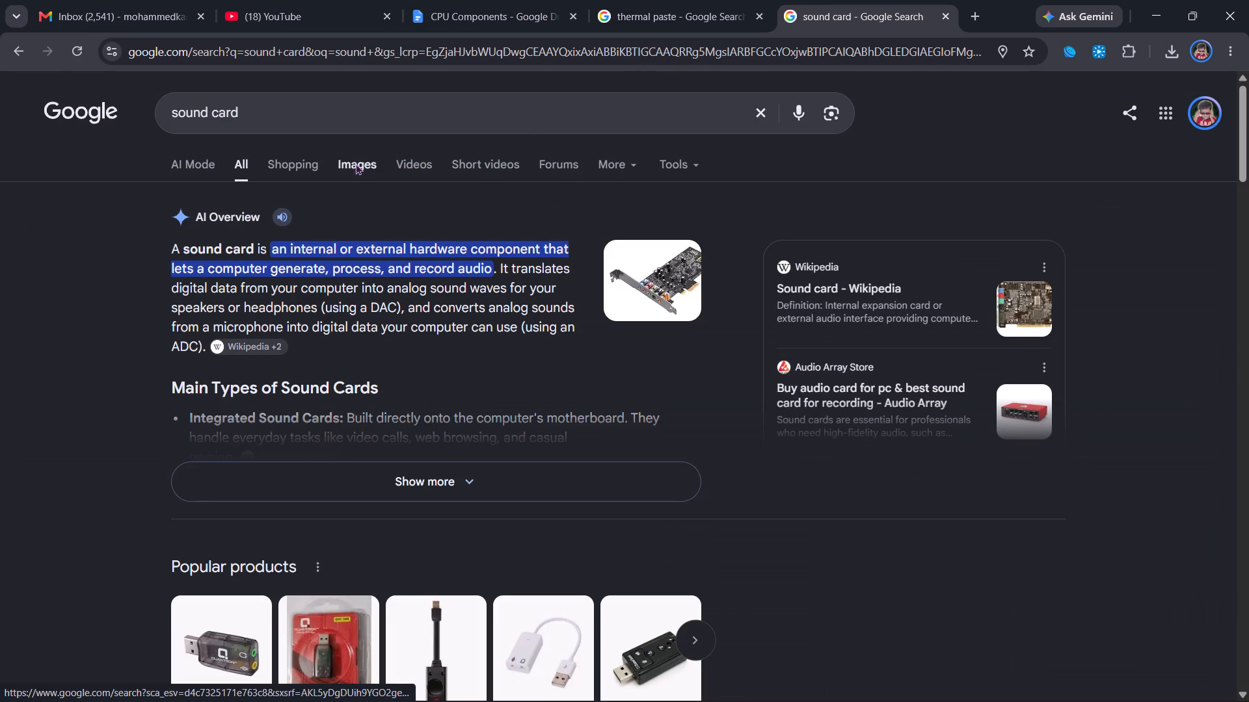
Insert the Etzin PCIe Sound Card picture from the image results into the Photo cell of the Sound Card row.
{"action": "left_click", "coordinate": [356, 163]}
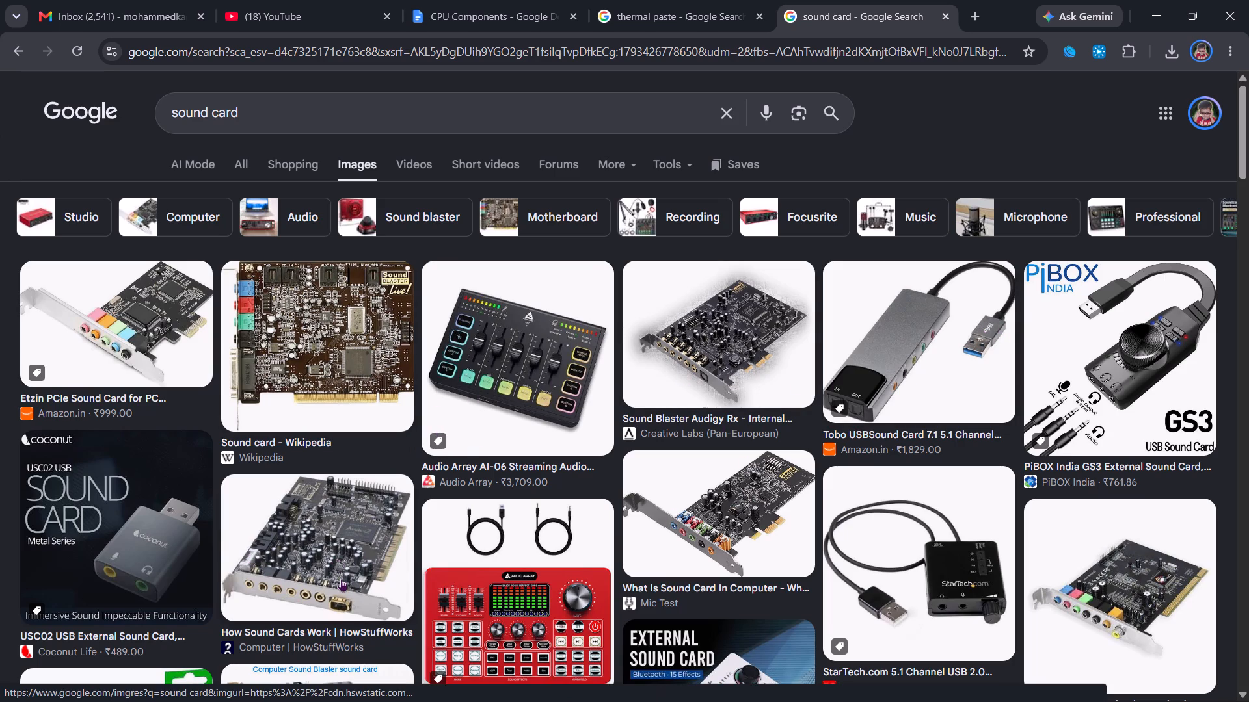
{"action": "scroll", "coordinate": [174, 507], "scroll_direction": "down", "scroll_amount": 2}
{"action": "scroll", "coordinate": [174, 507], "scroll_direction": "up", "scroll_amount": 1}
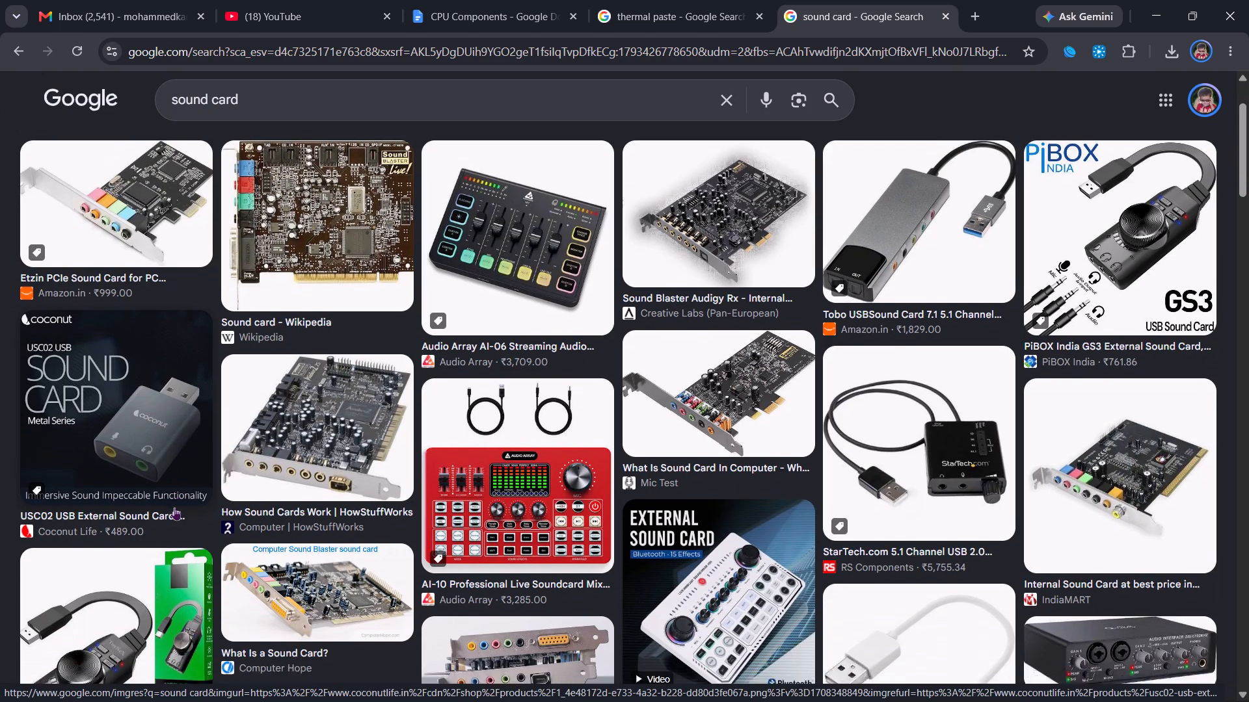
{"action": "scroll", "coordinate": [174, 507], "scroll_direction": "up", "scroll_amount": 2}
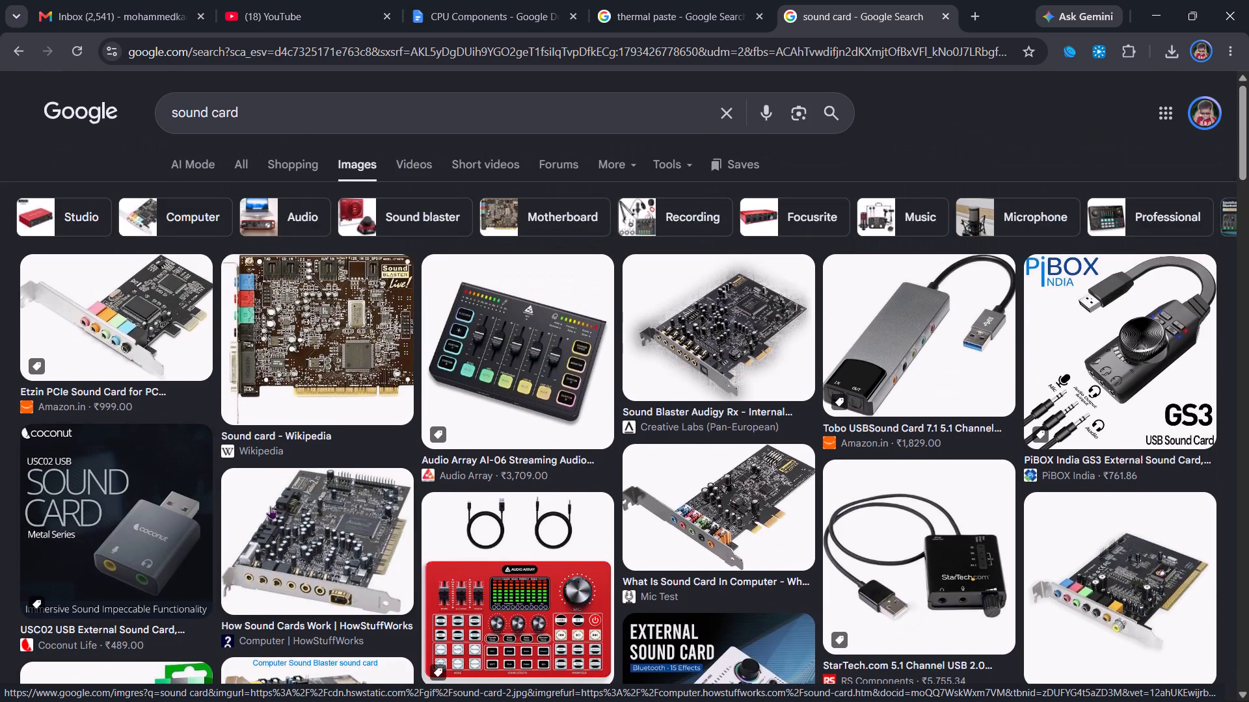
{"action": "left_click_drag", "start_coordinate": [118, 337], "coordinate": [507, 40]}
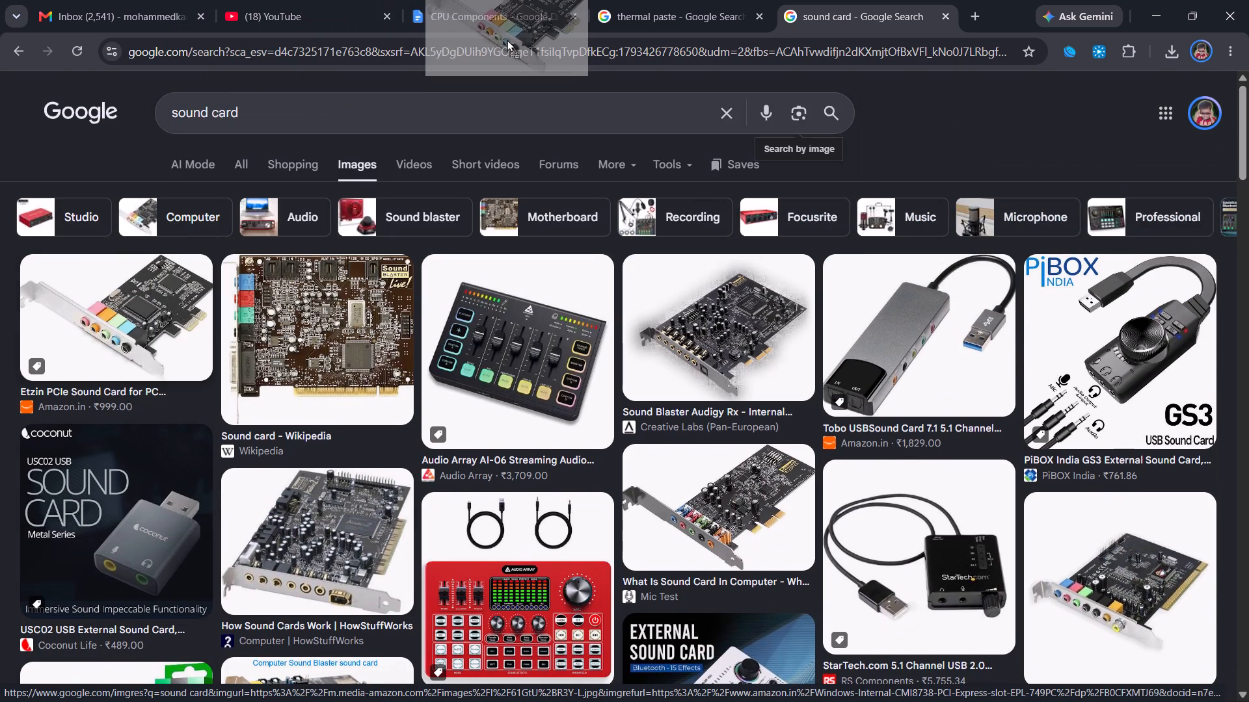
{"action": "left_click_drag", "start_coordinate": [507, 40], "coordinate": [606, 320]}
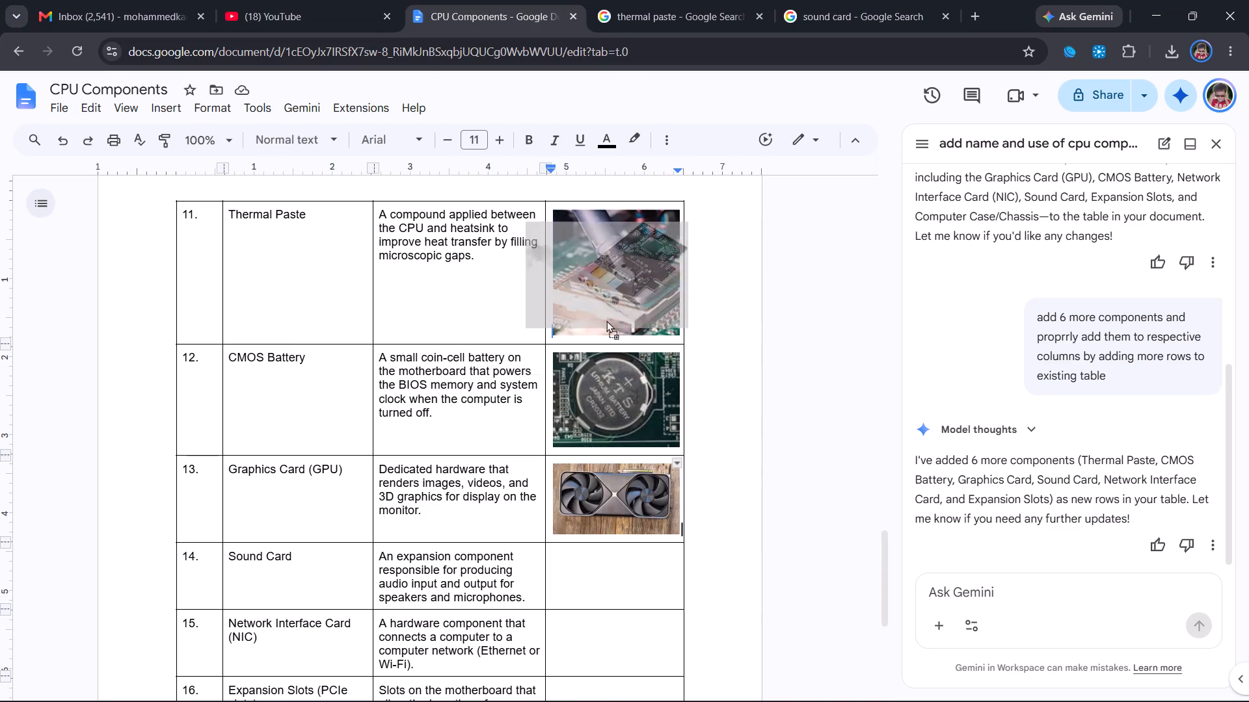
{"action": "left_click_drag", "start_coordinate": [606, 320], "coordinate": [615, 604]}
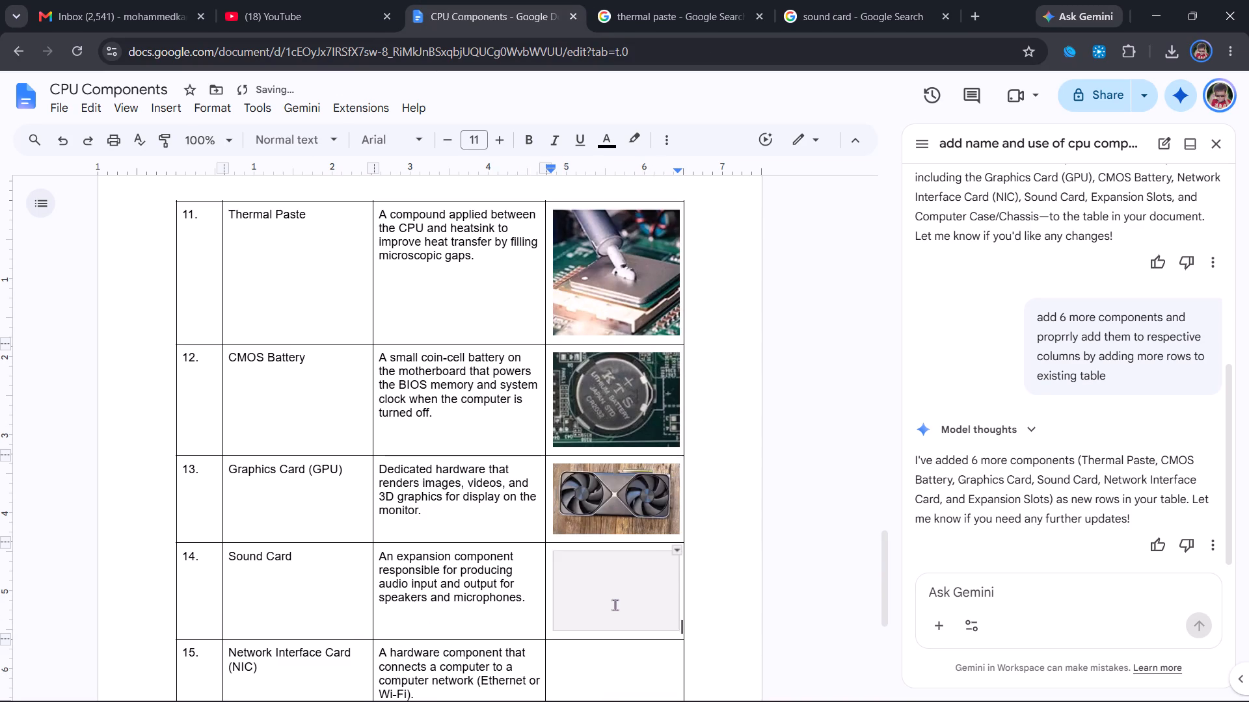
Search Google for "network interface card" in the tab holding the sound card image search.
{"action": "scroll", "coordinate": [566, 564], "scroll_direction": "down", "scroll_amount": 3}
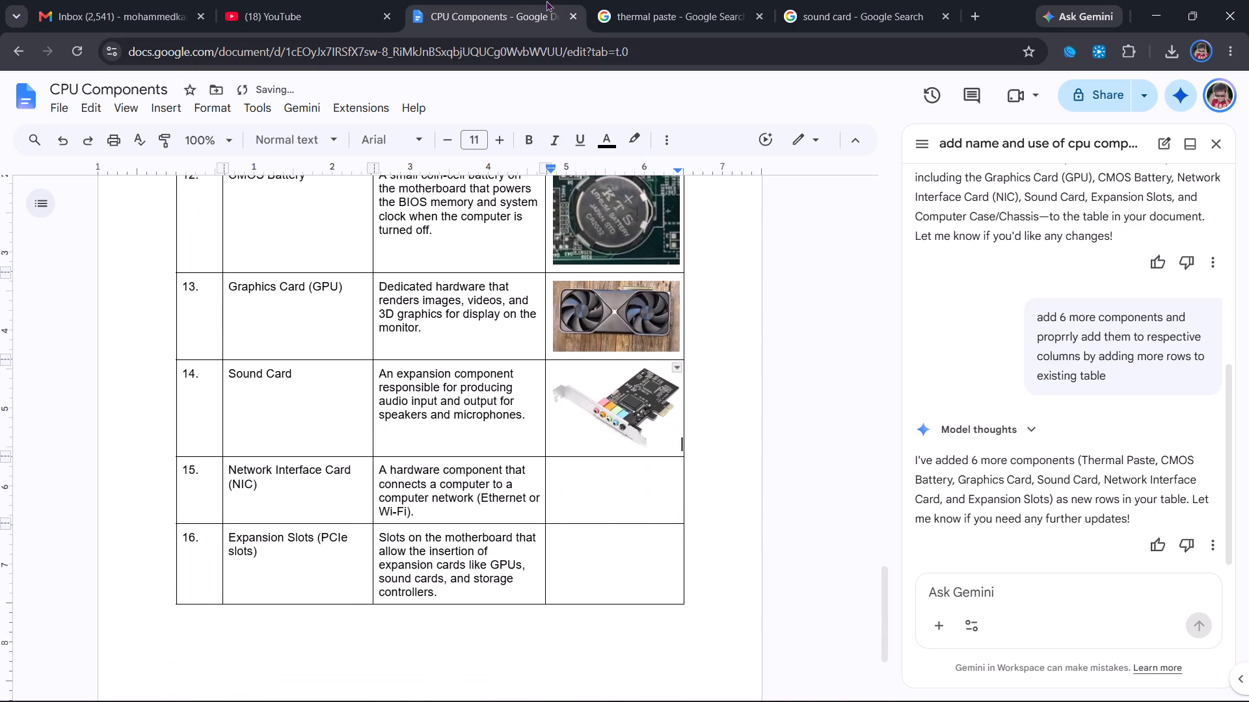
{"action": "left_click", "coordinate": [794, 0]}
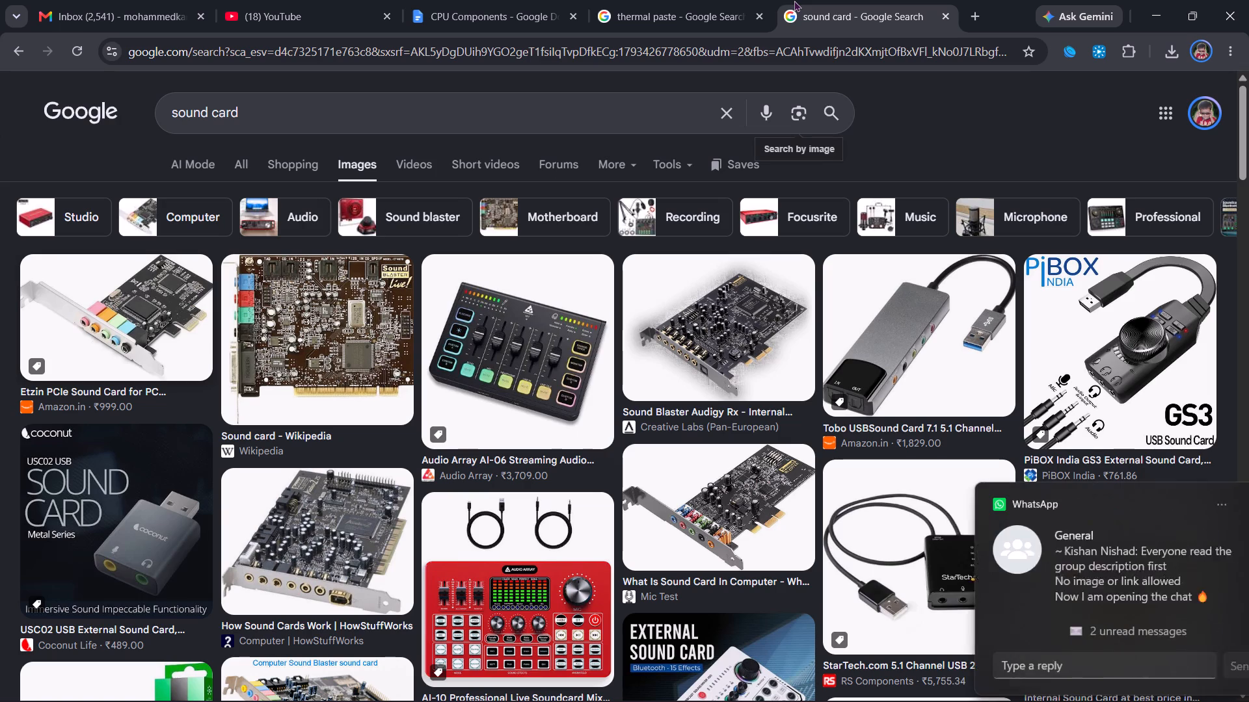
{"action": "left_click", "coordinate": [636, 44]}
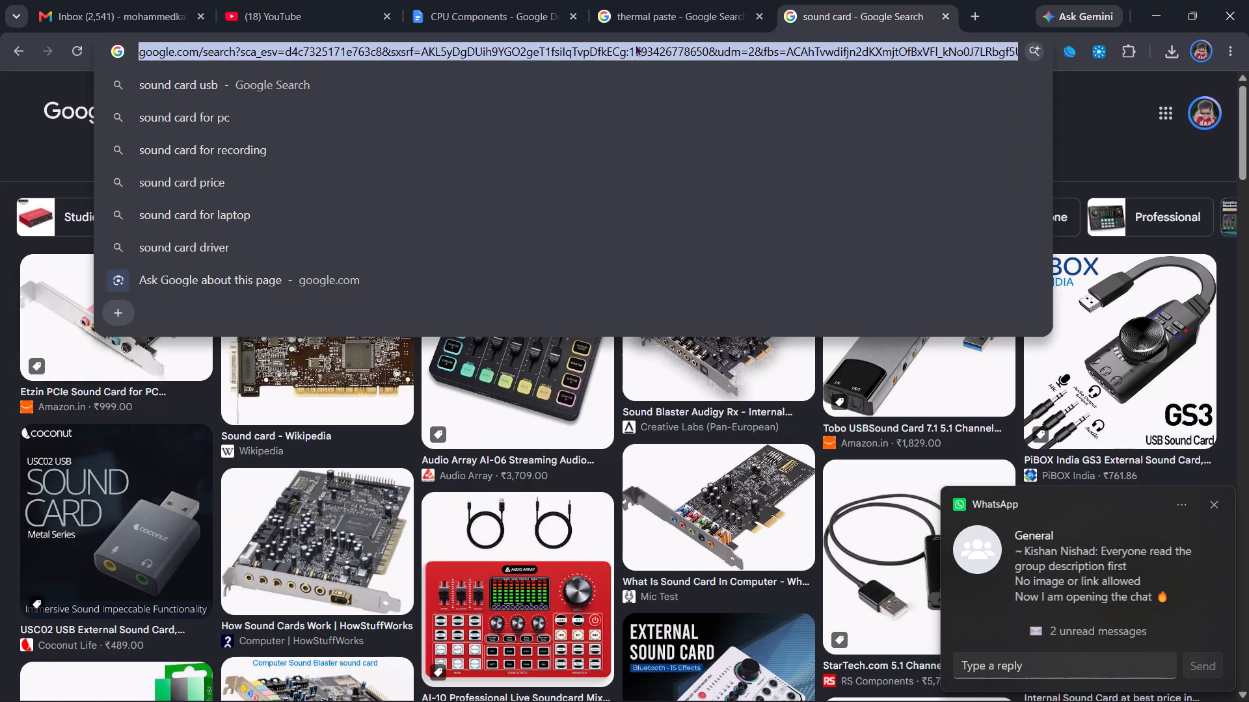
{"action": "type", "text": "netw"}
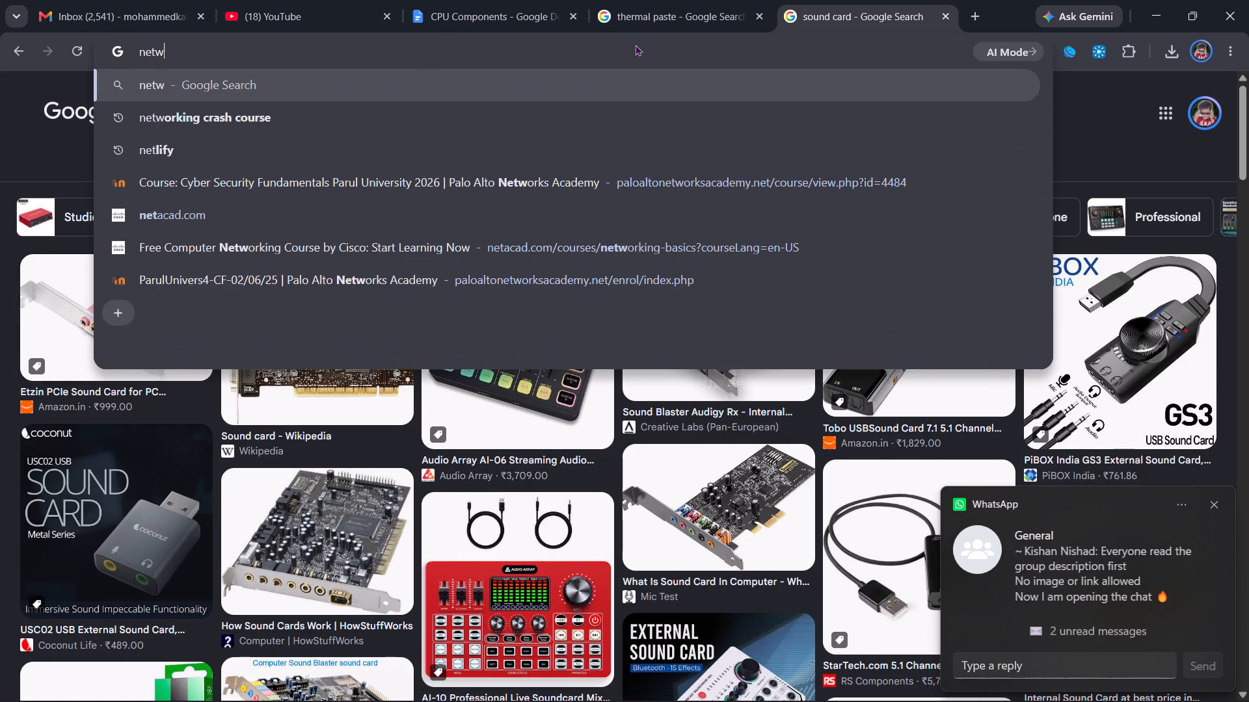
{"action": "key", "text": "Down"}
{"action": "key", "text": "Down"}
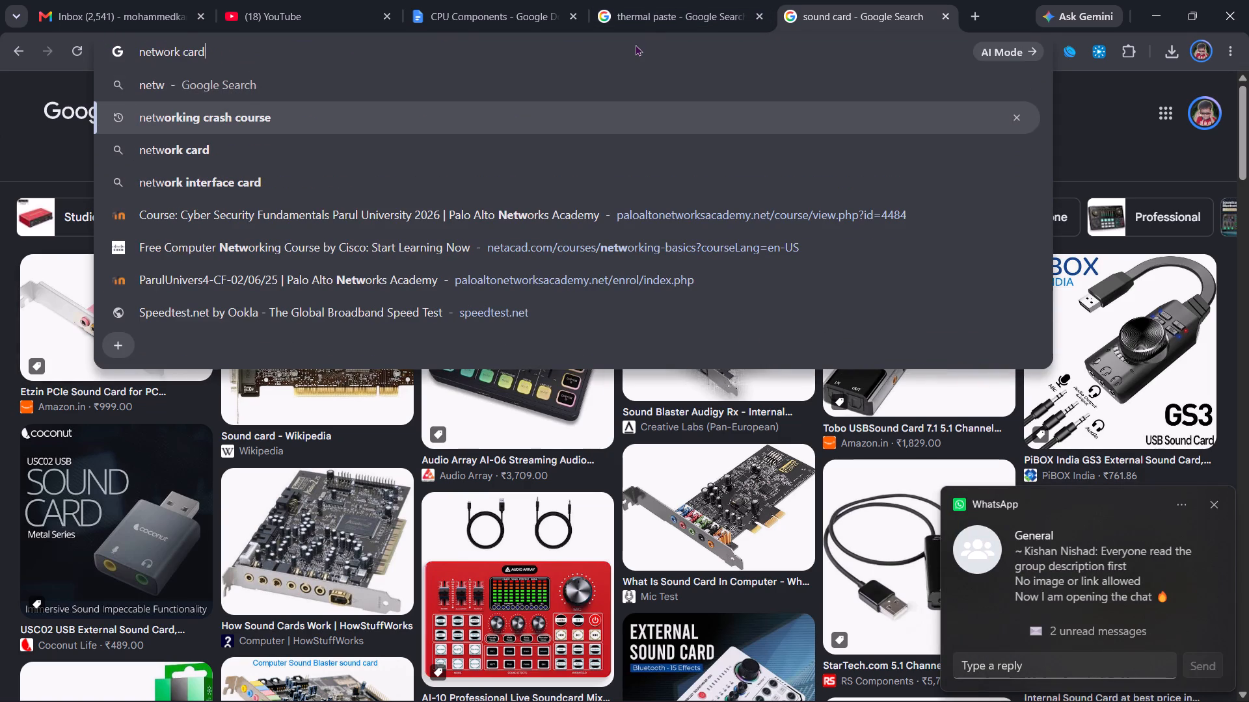
{"action": "key", "text": "Down"}
{"action": "key", "text": "Return"}
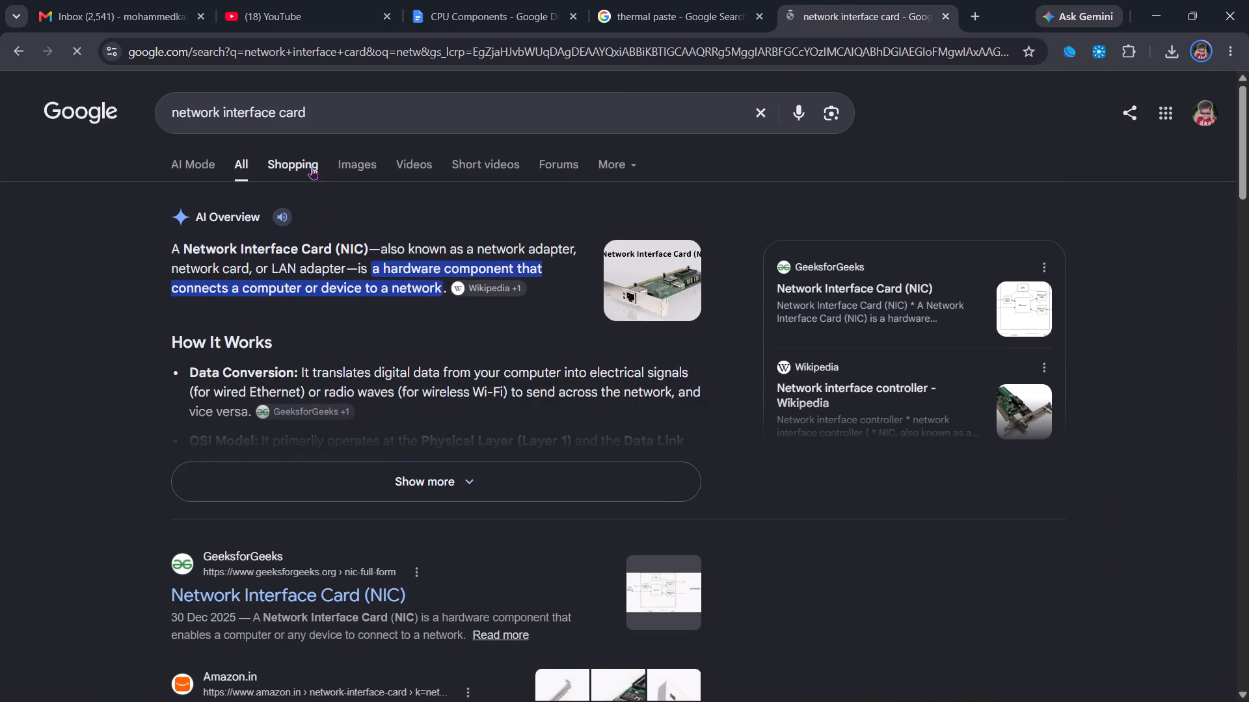
Insert the first Wikipedia network interface controller picture from the image results into the Photo cell of the Network Interface Card (NIC) row.
{"action": "left_click", "coordinate": [323, 168]}
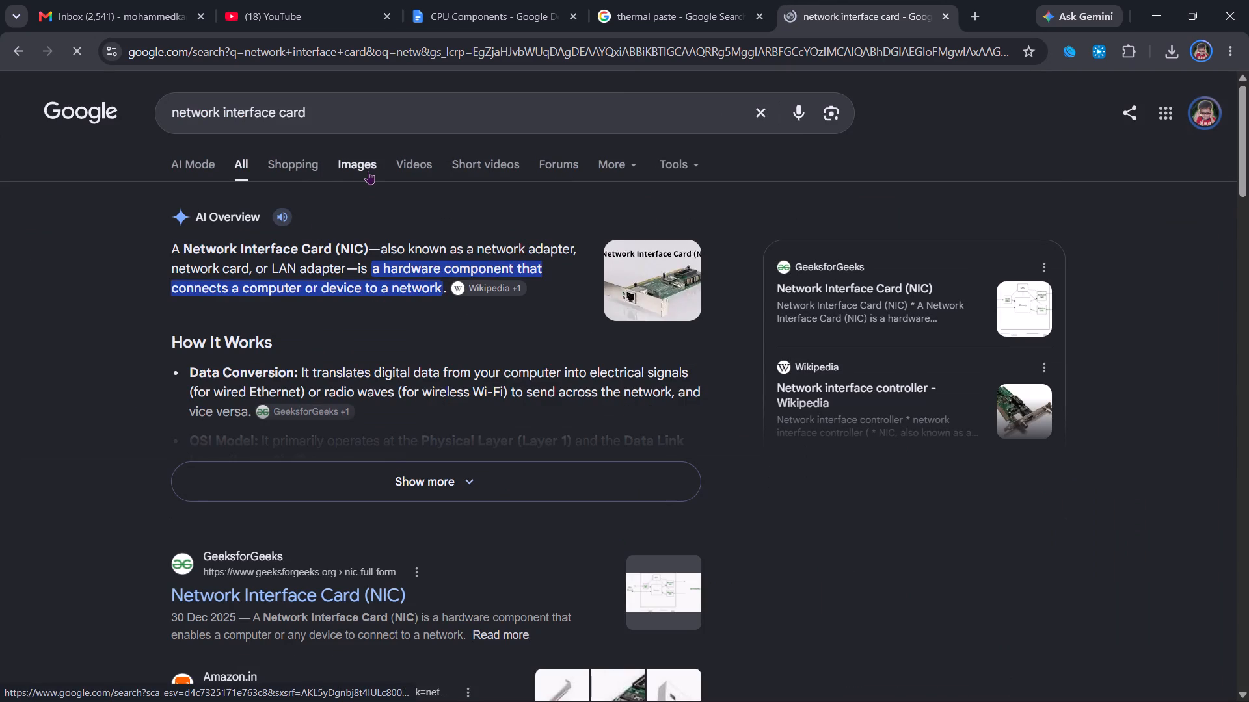
{"action": "left_click", "coordinate": [368, 171]}
{"action": "left_click", "coordinate": [368, 171]}
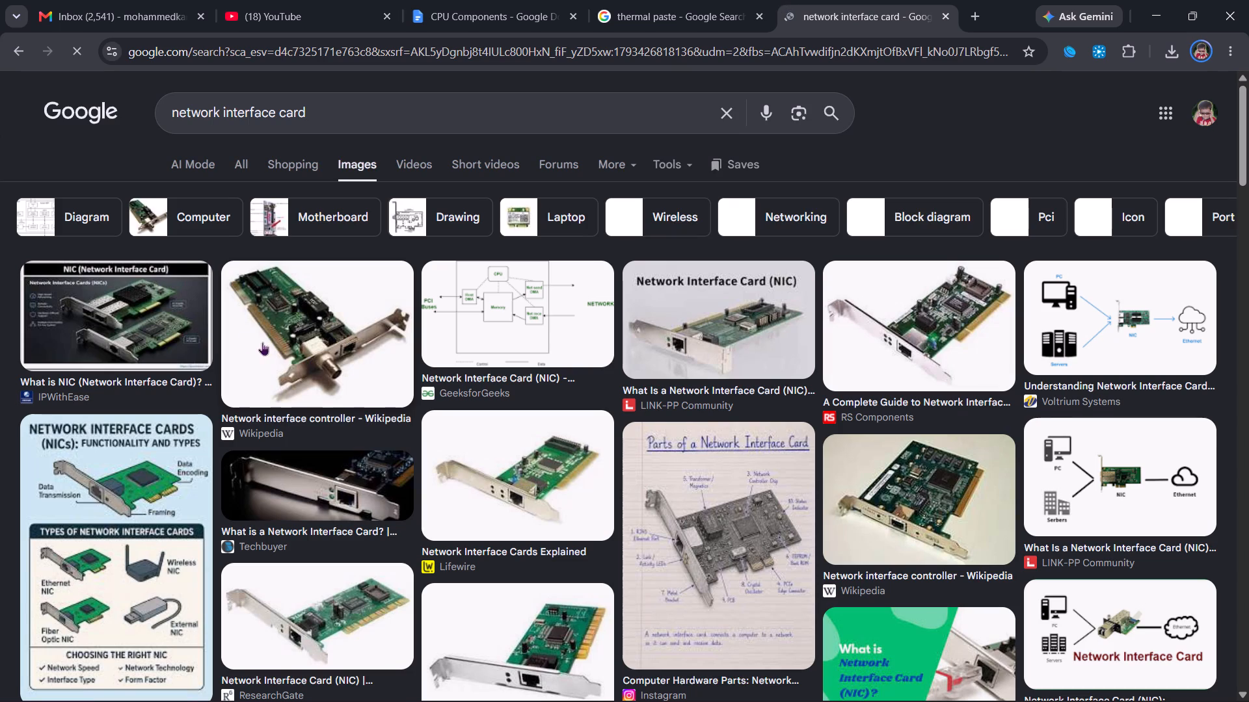
{"action": "scroll", "coordinate": [426, 413], "scroll_direction": "down", "scroll_amount": 5}
{"action": "scroll", "coordinate": [426, 413], "scroll_direction": "up", "scroll_amount": 1}
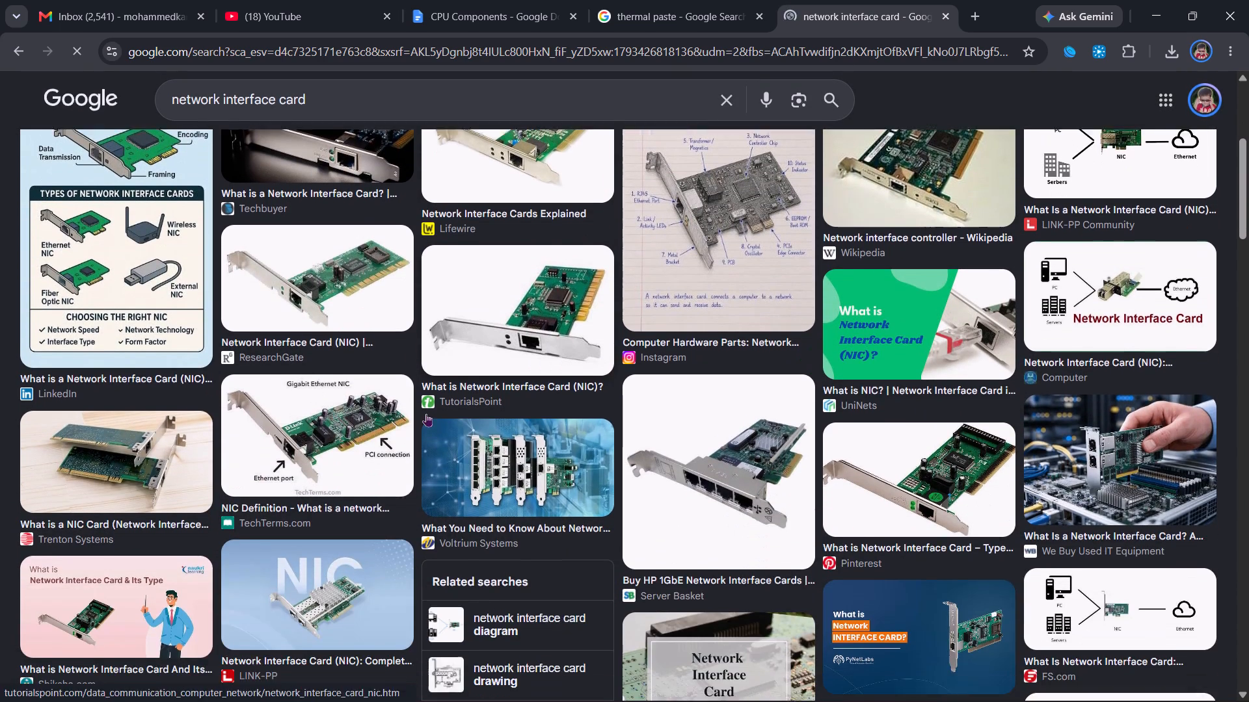
{"action": "scroll", "coordinate": [426, 413], "scroll_direction": "up", "scroll_amount": 1}
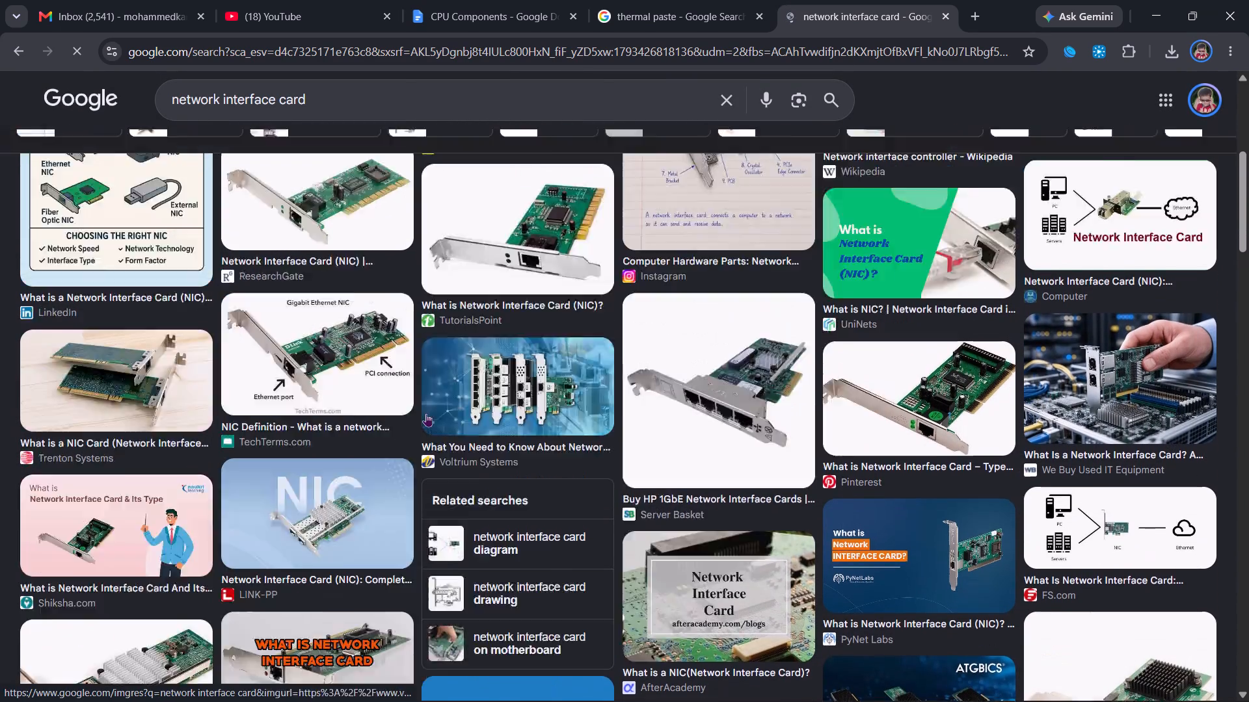
{"action": "scroll", "coordinate": [426, 413], "scroll_direction": "up", "scroll_amount": 1}
{"action": "left_click_drag", "start_coordinate": [317, 320], "coordinate": [353, 0]}
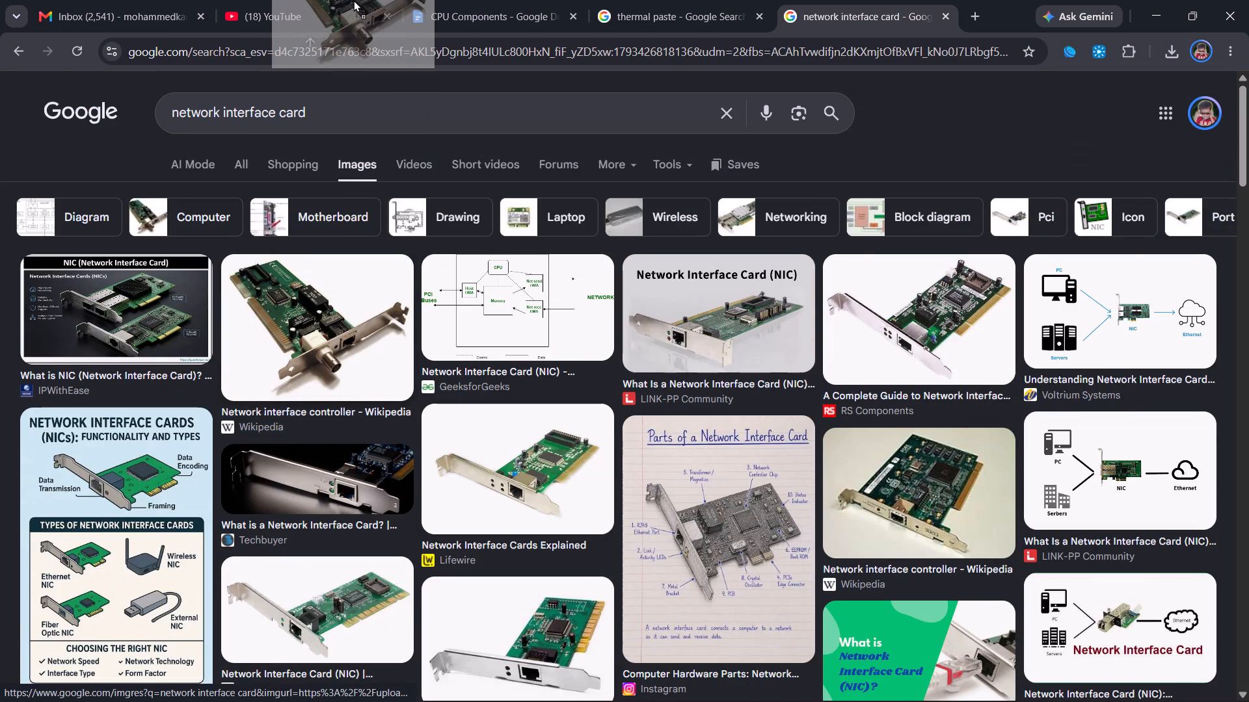
{"action": "left_click_drag", "start_coordinate": [353, 0], "coordinate": [613, 595]}
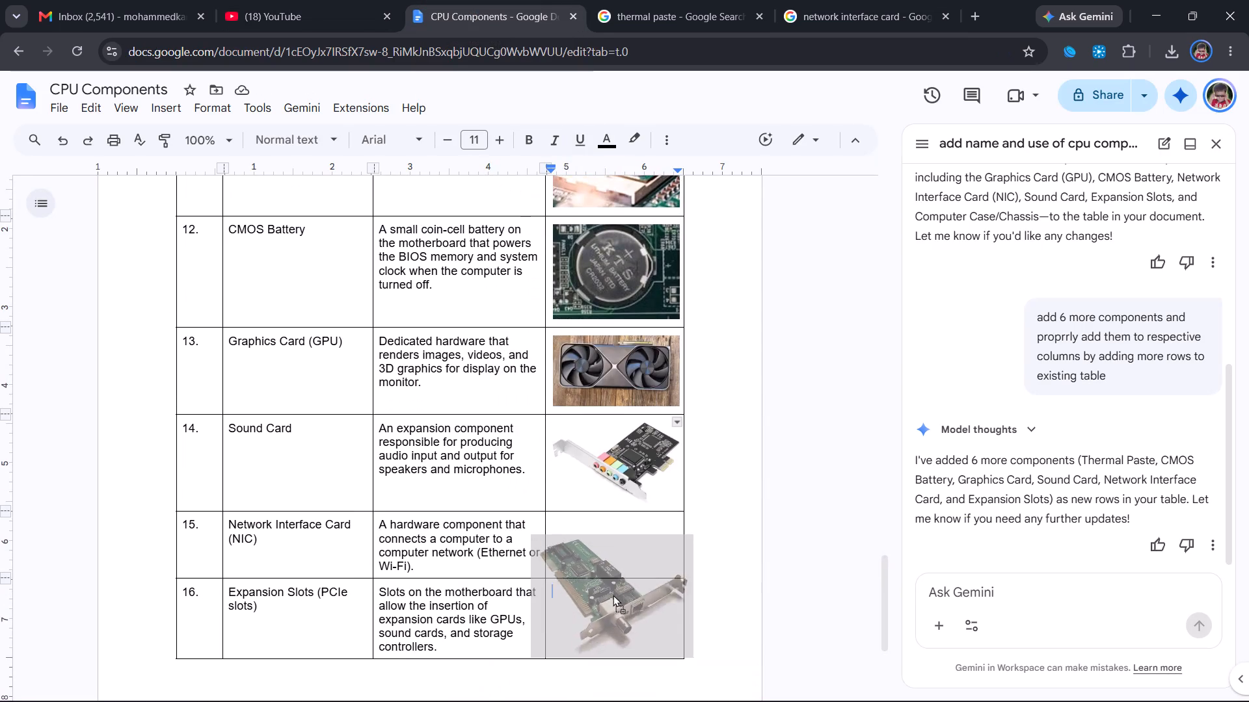
{"action": "left_click_drag", "start_coordinate": [613, 595], "coordinate": [632, 549]}
Search Google for "pcie slots in motherboard" in the tab holding the network interface card image search.
{"action": "scroll", "coordinate": [632, 549], "scroll_direction": "down", "scroll_amount": 2}
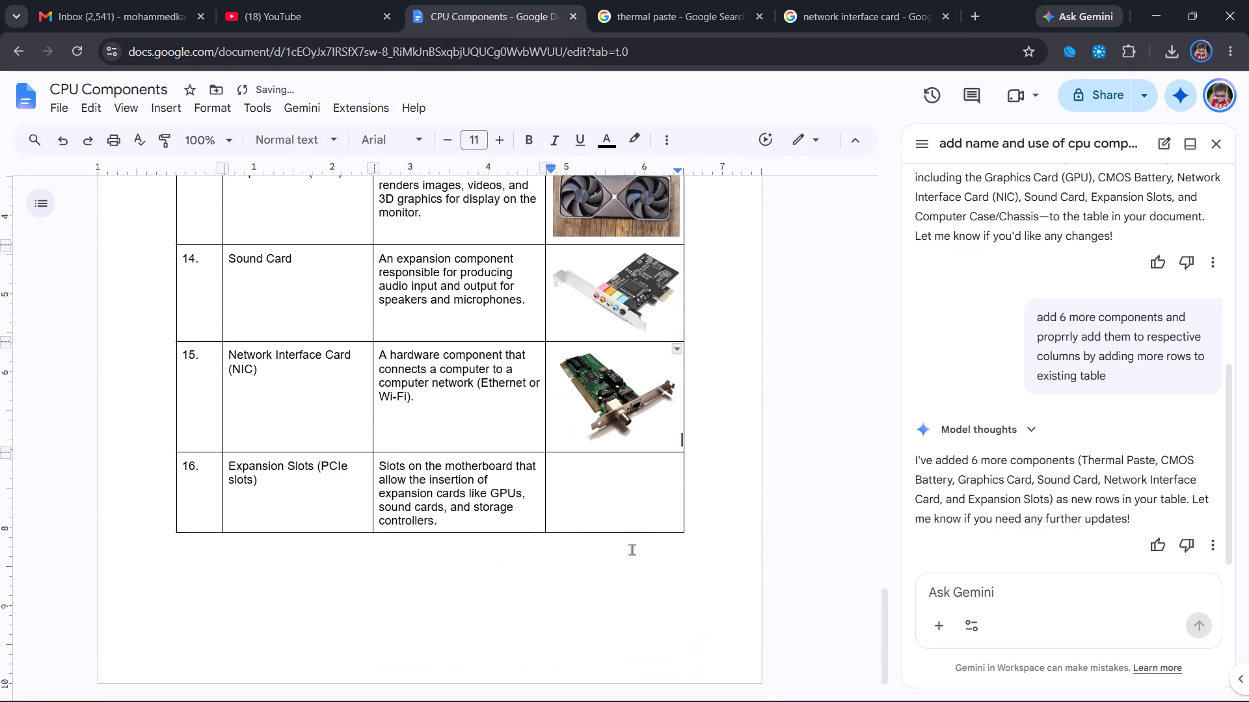
{"action": "left_click", "coordinate": [879, 0]}
{"action": "left_click", "coordinate": [545, 53]}
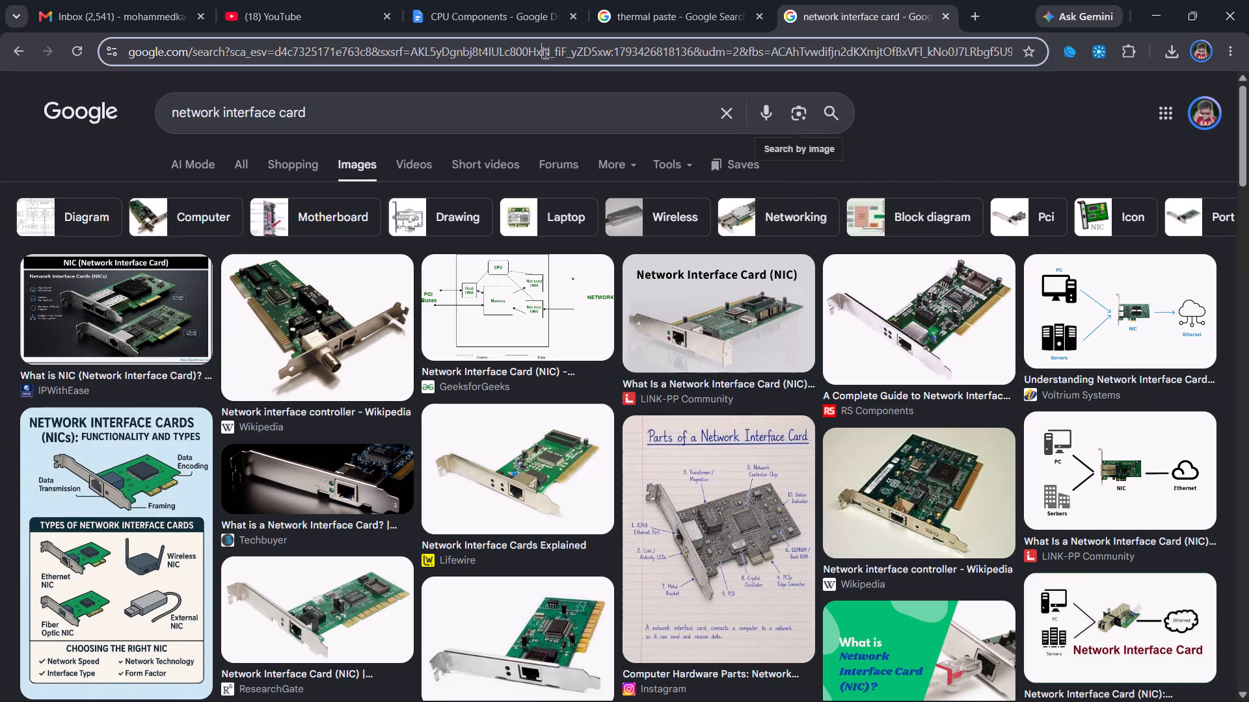
{"action": "type", "text": "pcies"}
{"action": "type", "text": "lo"}
{"action": "type", "text": "ts"}
{"action": "key", "text": "Down"}
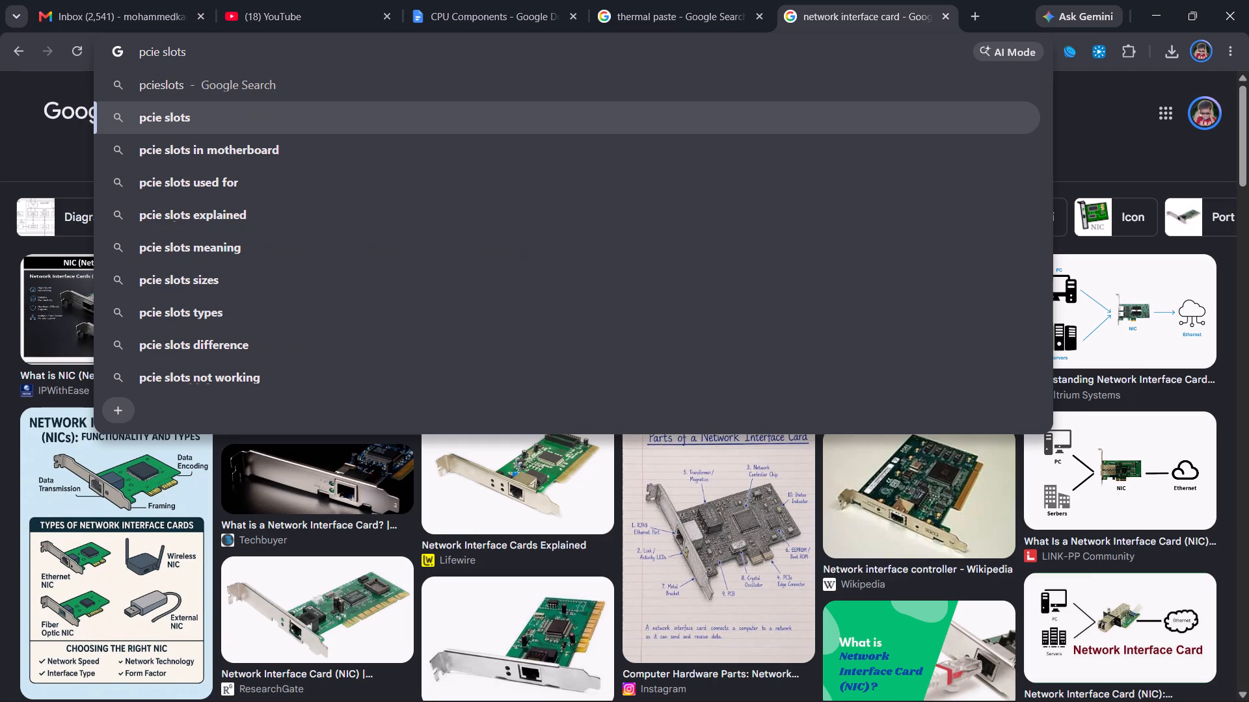
{"action": "key", "text": "Down"}
{"action": "key", "text": "Return"}
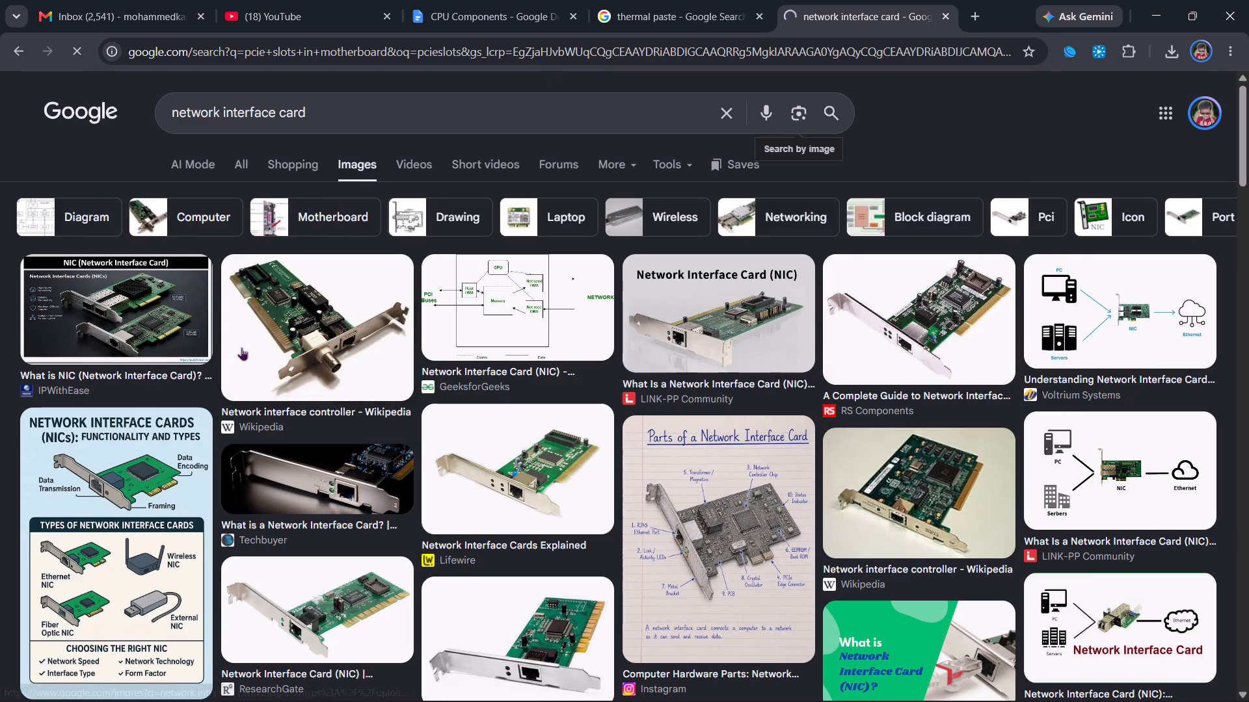
Insert the Crystal Group PCIe slots picture from the image results into the Photo cell of the Expansion Slots (PCIe slots) row.
{"action": "left_click", "coordinate": [299, 177]}
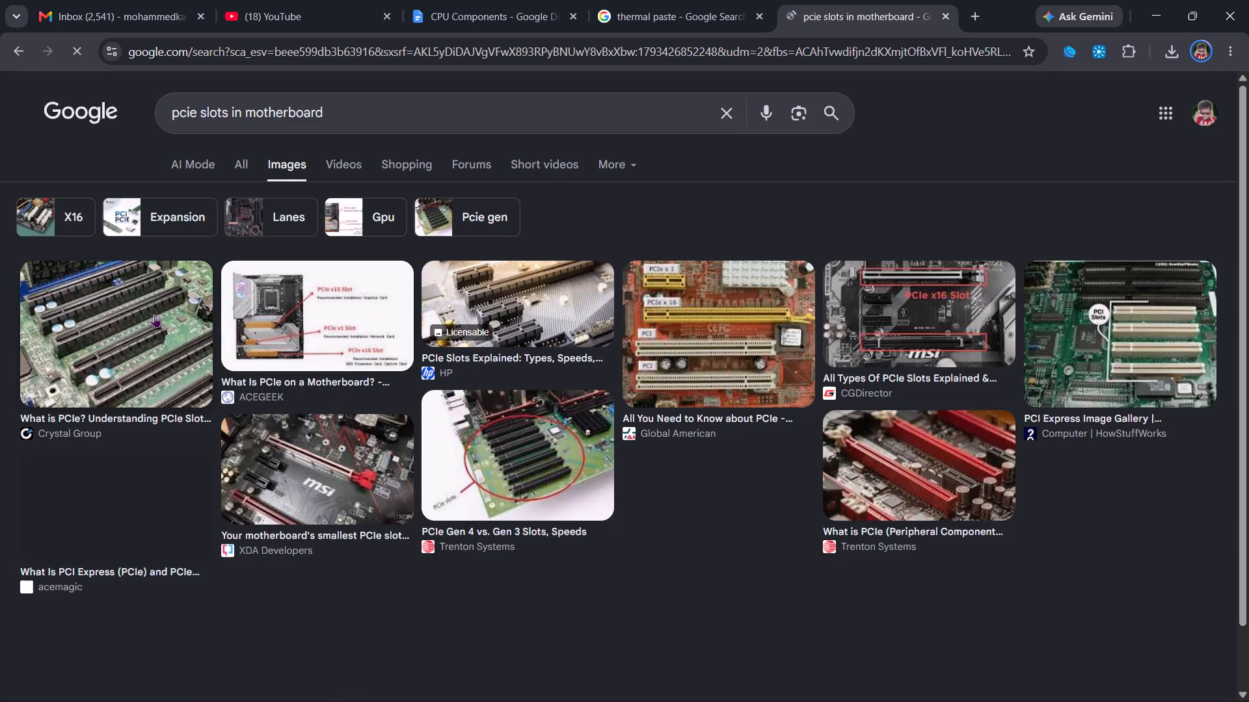
{"action": "left_click_drag", "start_coordinate": [120, 366], "coordinate": [314, 0]}
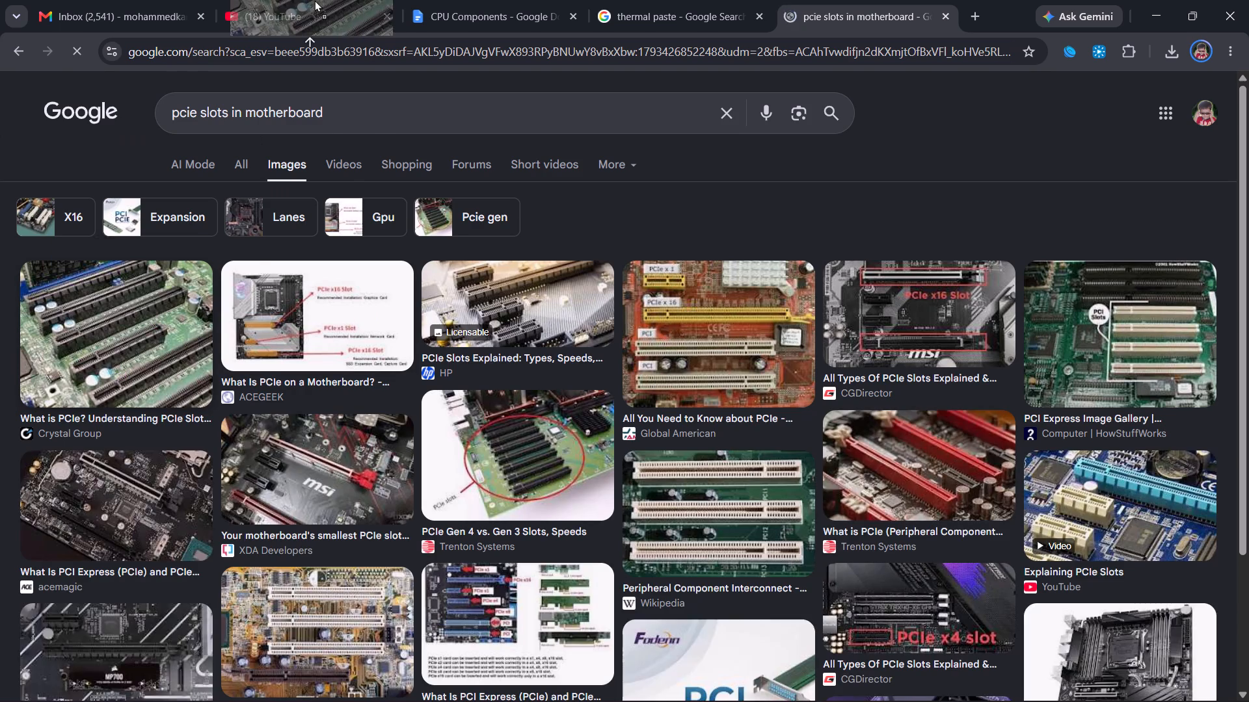
{"action": "left_click_drag", "start_coordinate": [314, 0], "coordinate": [618, 569]}
{"action": "left_click", "coordinate": [618, 569]}
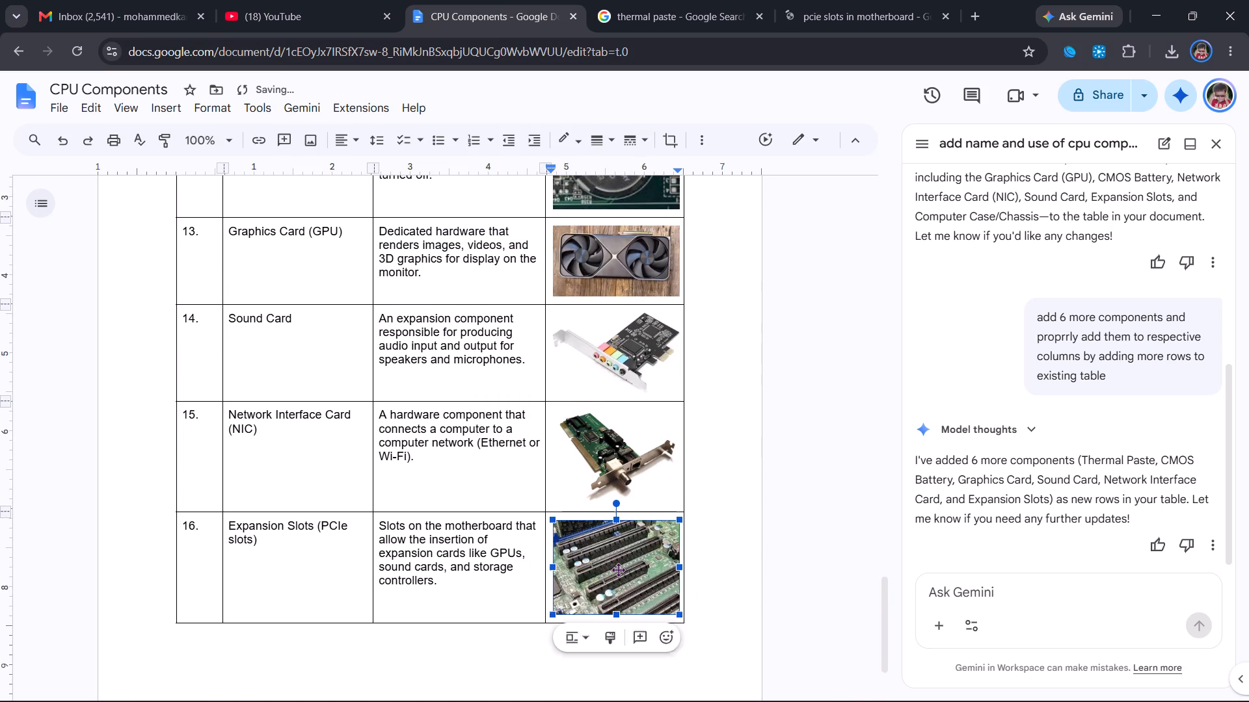
{"action": "left_click", "coordinate": [766, 565]}
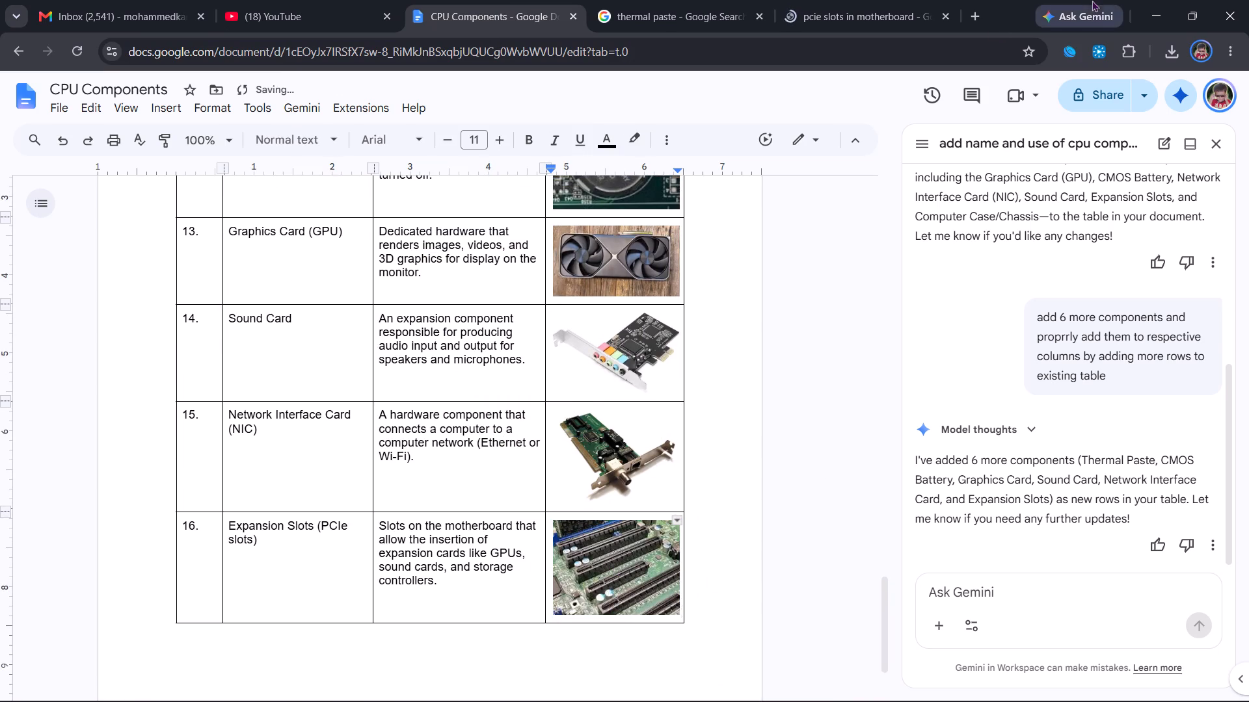
Download the CPU Components document as a PDF.
{"action": "left_click", "coordinate": [53, 114]}
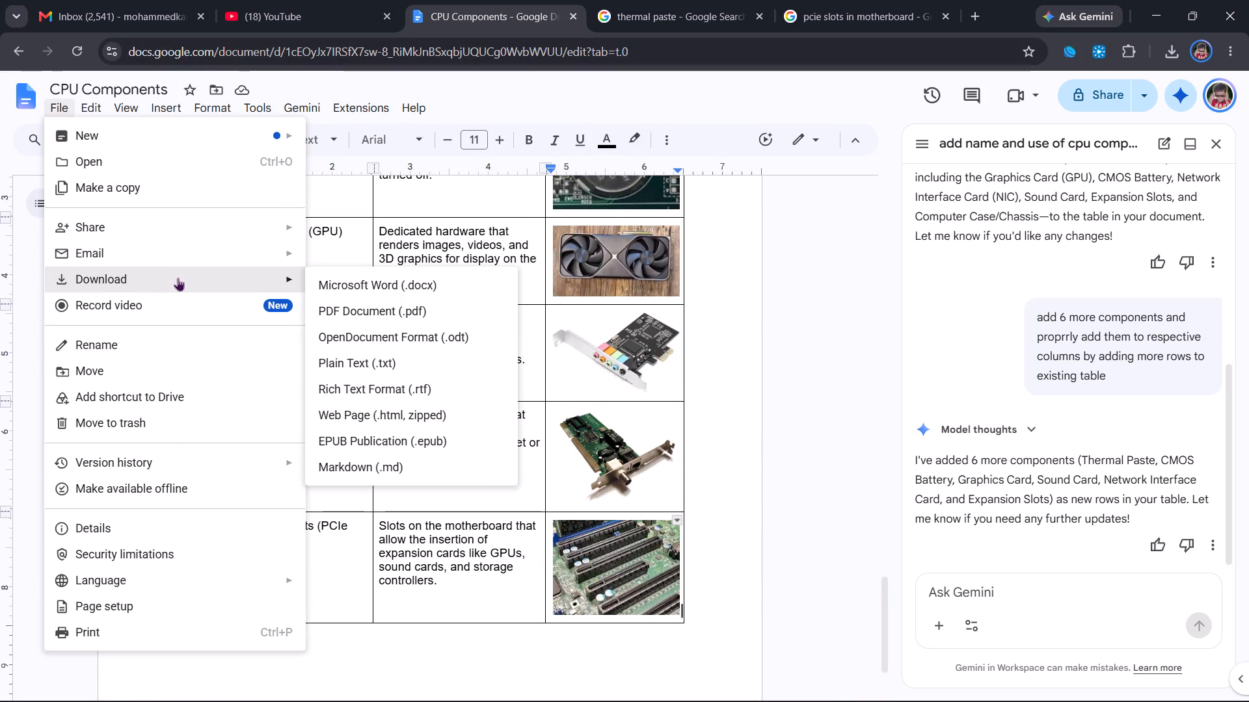
{"action": "left_click", "coordinate": [366, 311]}
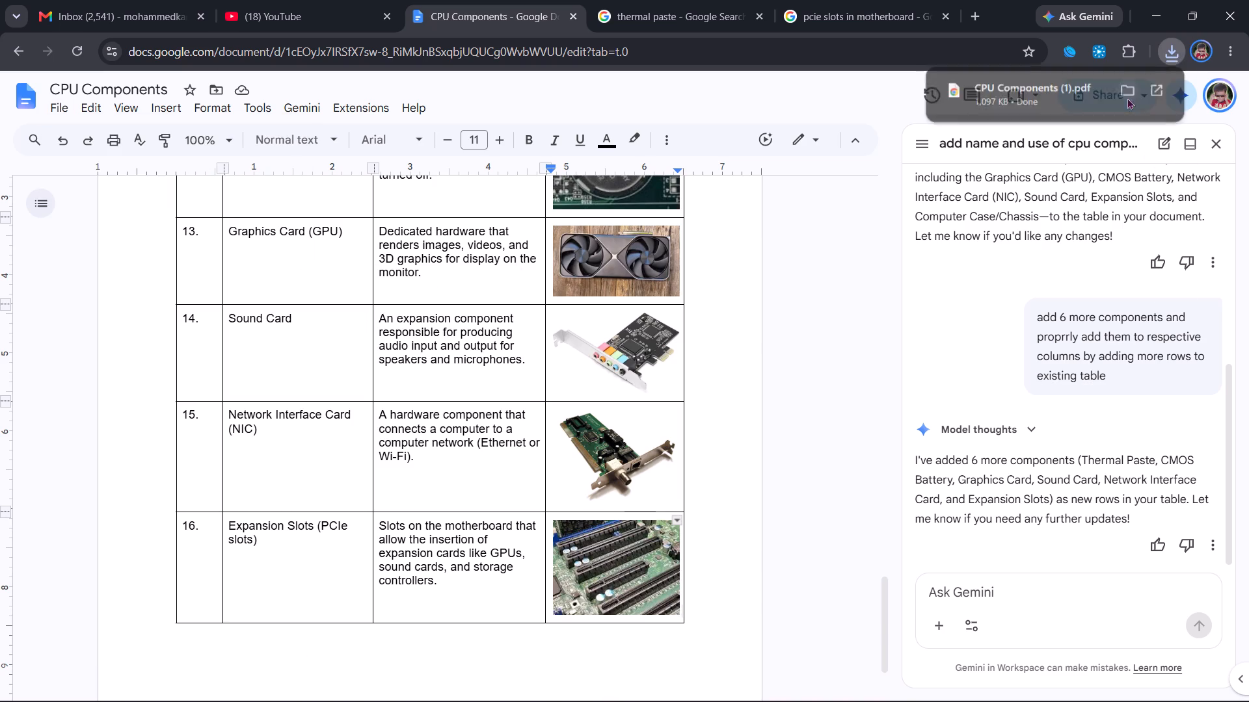
Pick up the downloaded CPU Components PDF from the browser's download notification.
{"action": "left_click", "coordinate": [1080, 81]}
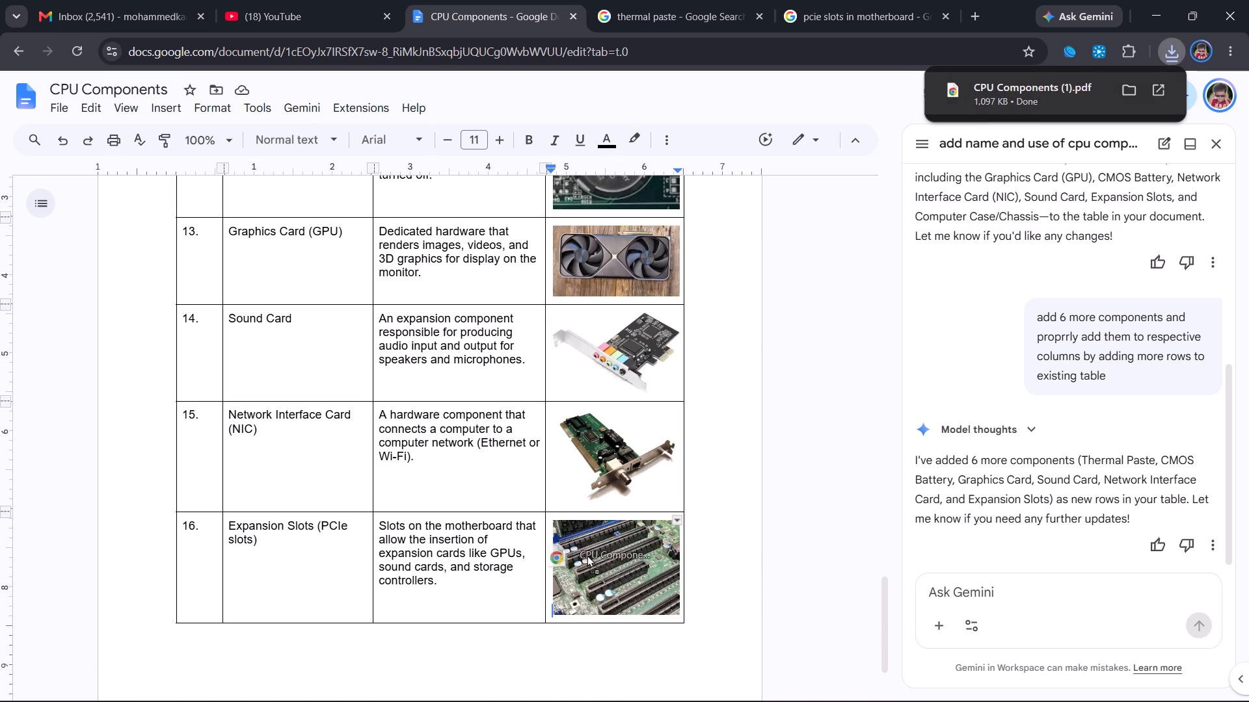
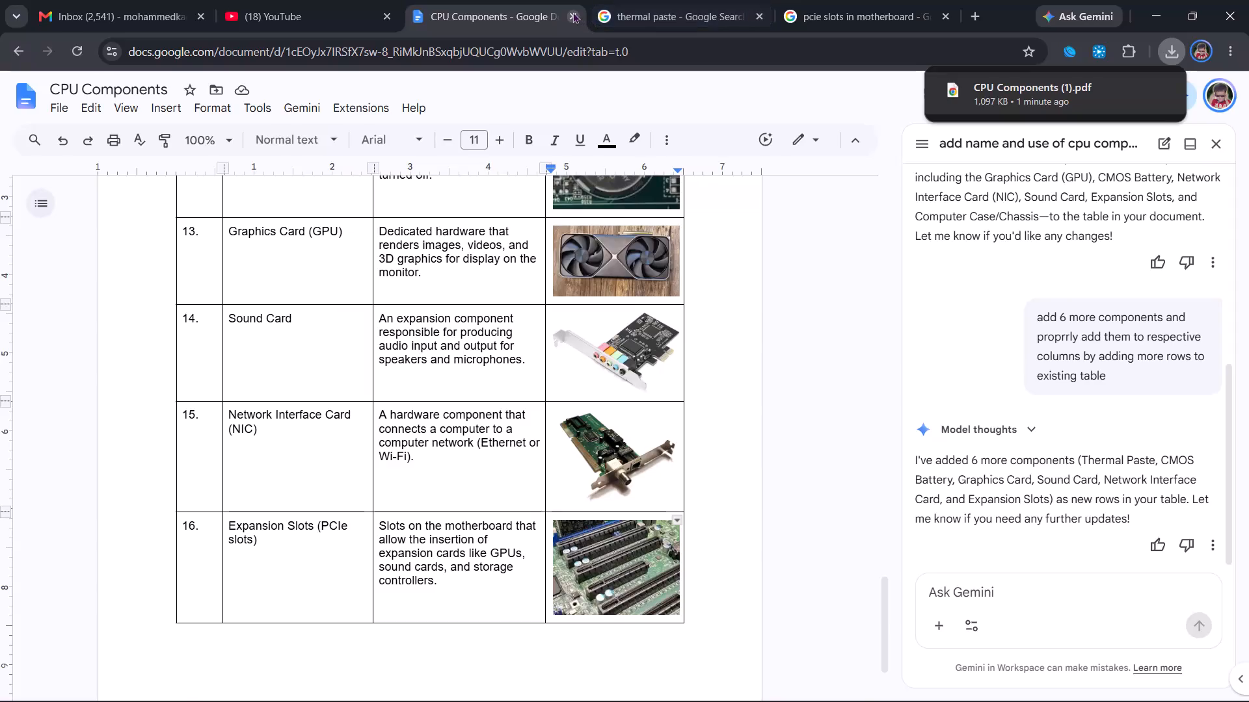
Close the CPU Components document tab and the thermal paste and PCIe slots image search tabs.
{"action": "left_click", "coordinate": [573, 12]}
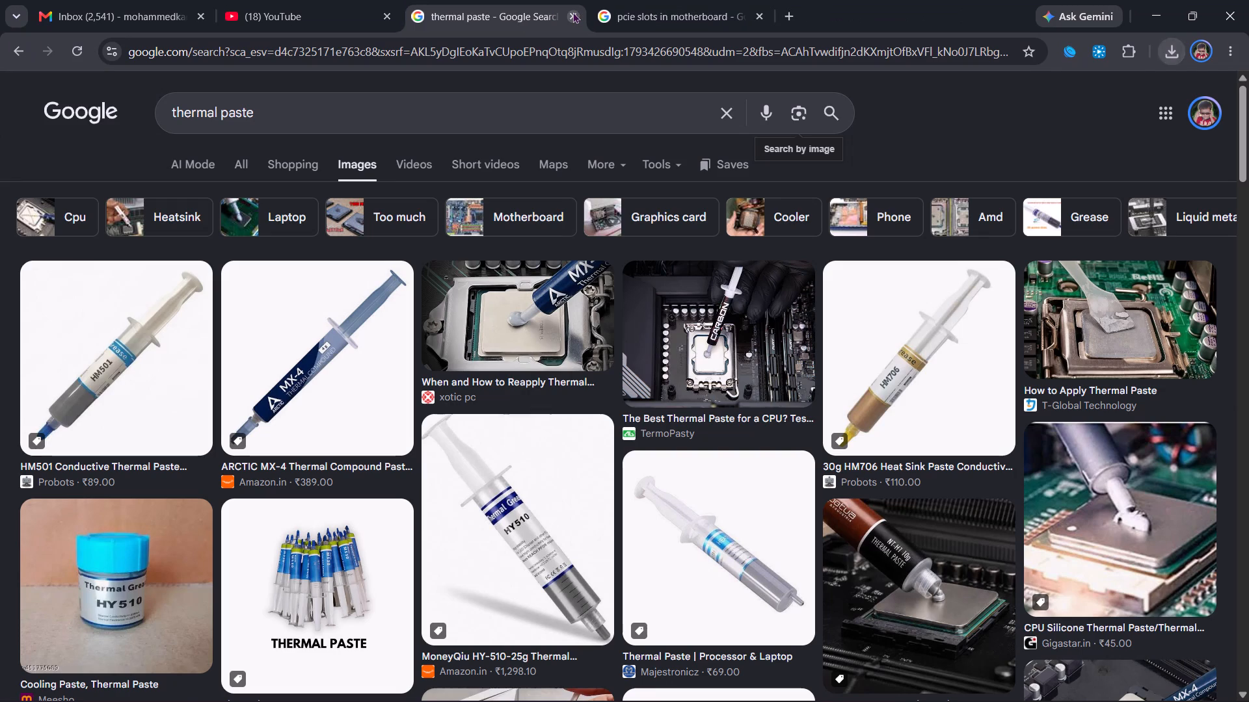
{"action": "left_click", "coordinate": [569, 11]}
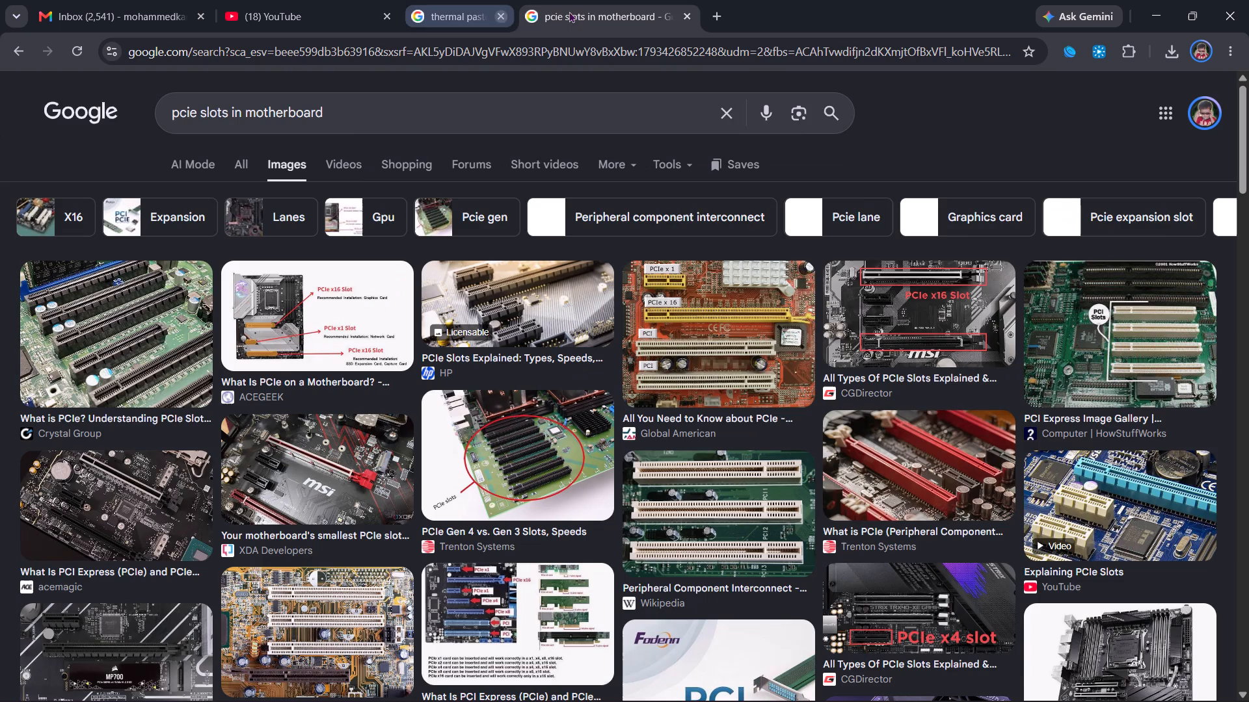
{"action": "left_click", "coordinate": [569, 11]}
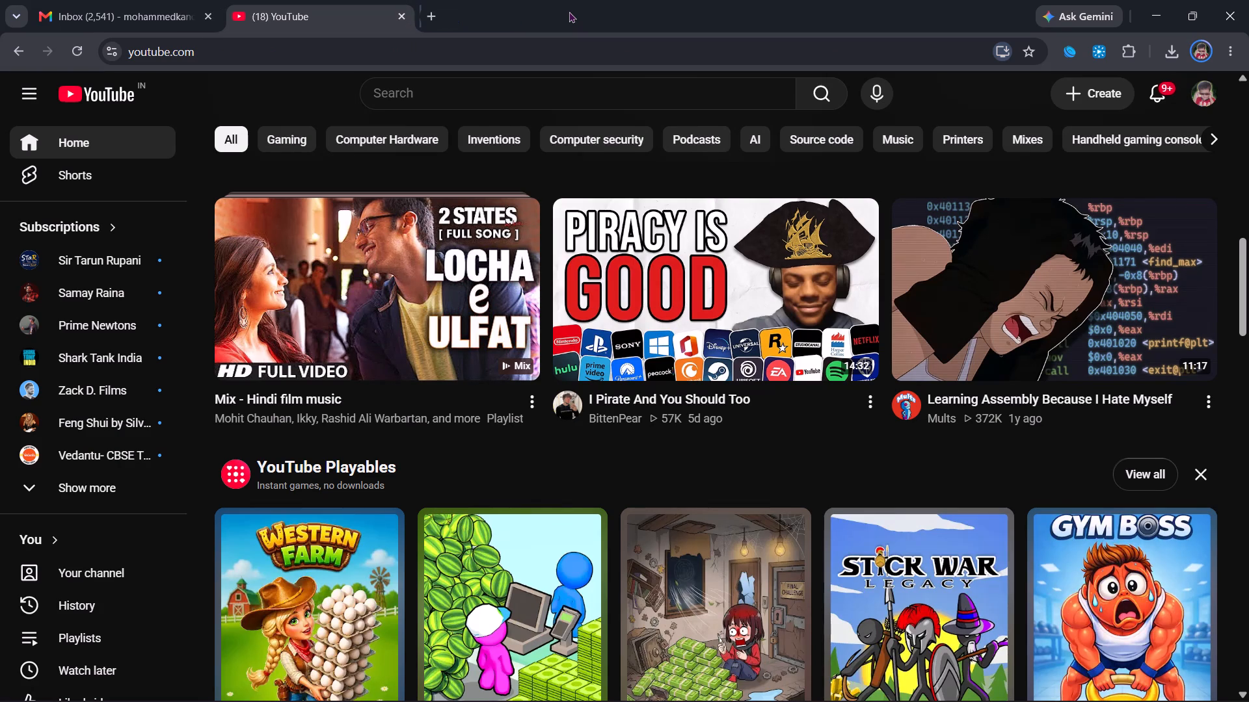
Browse the recommended videos on the YouTube home page.
{"action": "scroll", "coordinate": [634, 547], "scroll_direction": "down", "scroll_amount": 6}
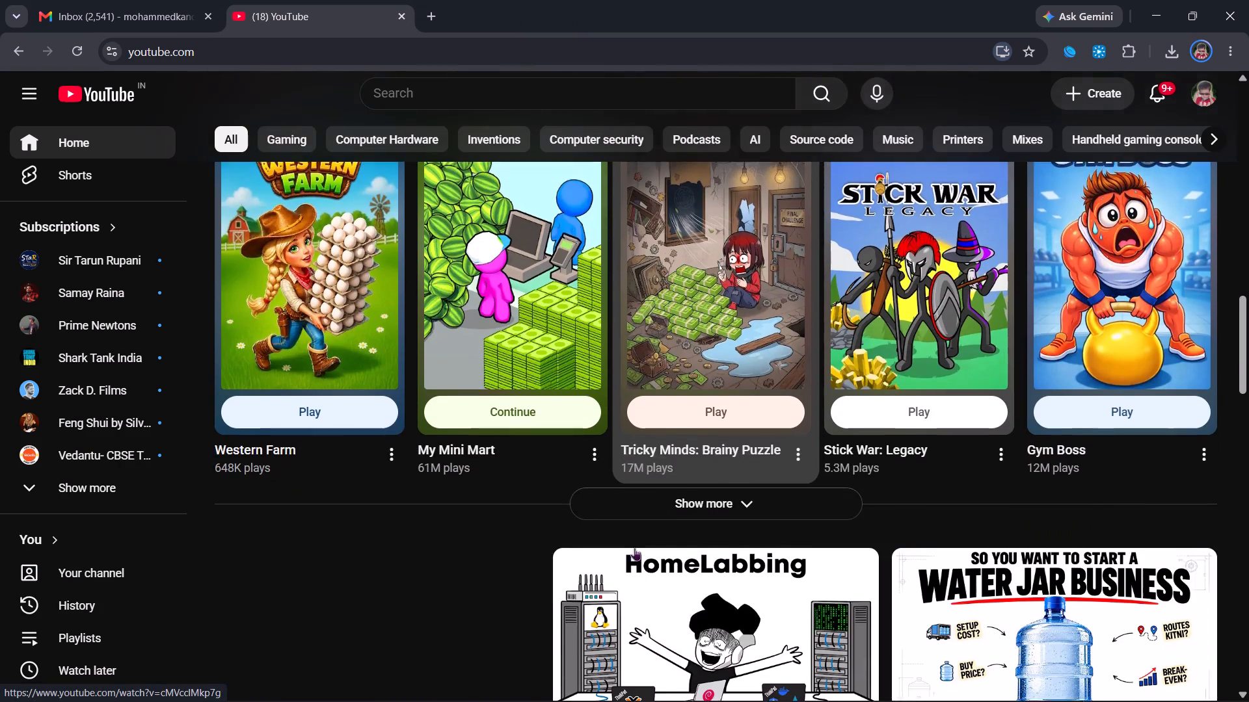
{"action": "scroll", "coordinate": [634, 547], "scroll_direction": "down", "scroll_amount": 3}
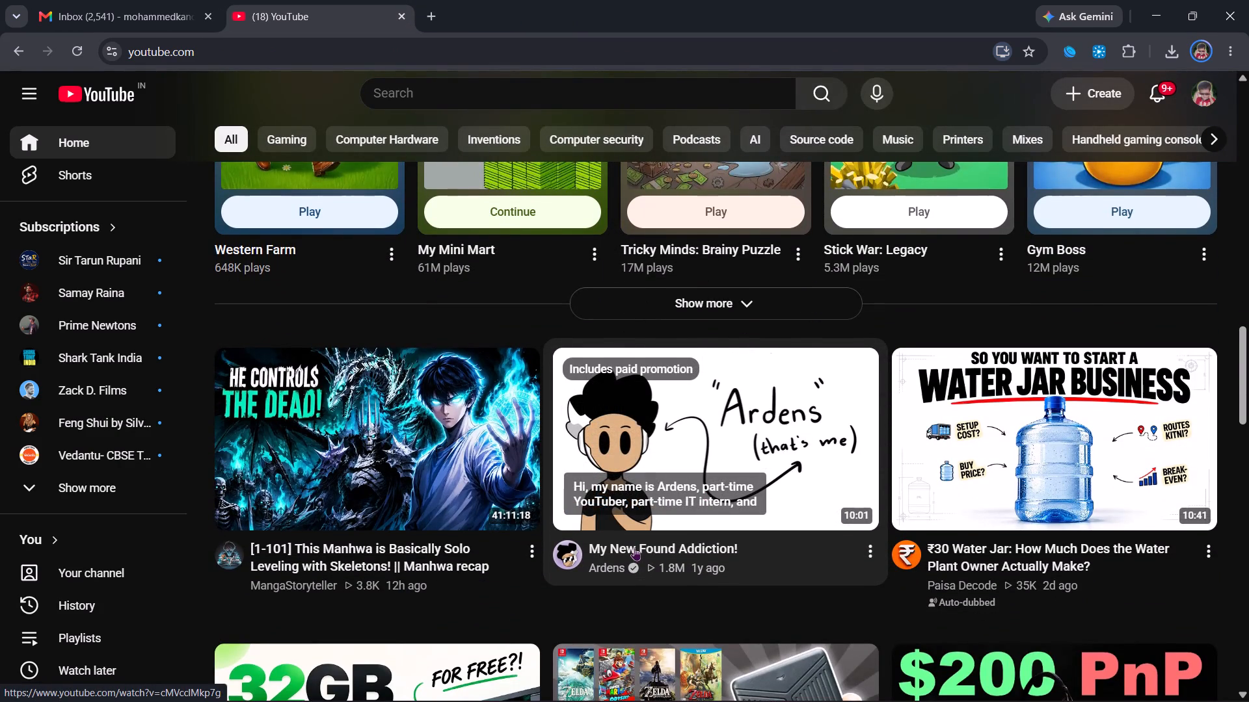
{"action": "scroll", "coordinate": [634, 547], "scroll_direction": "down", "scroll_amount": 1}
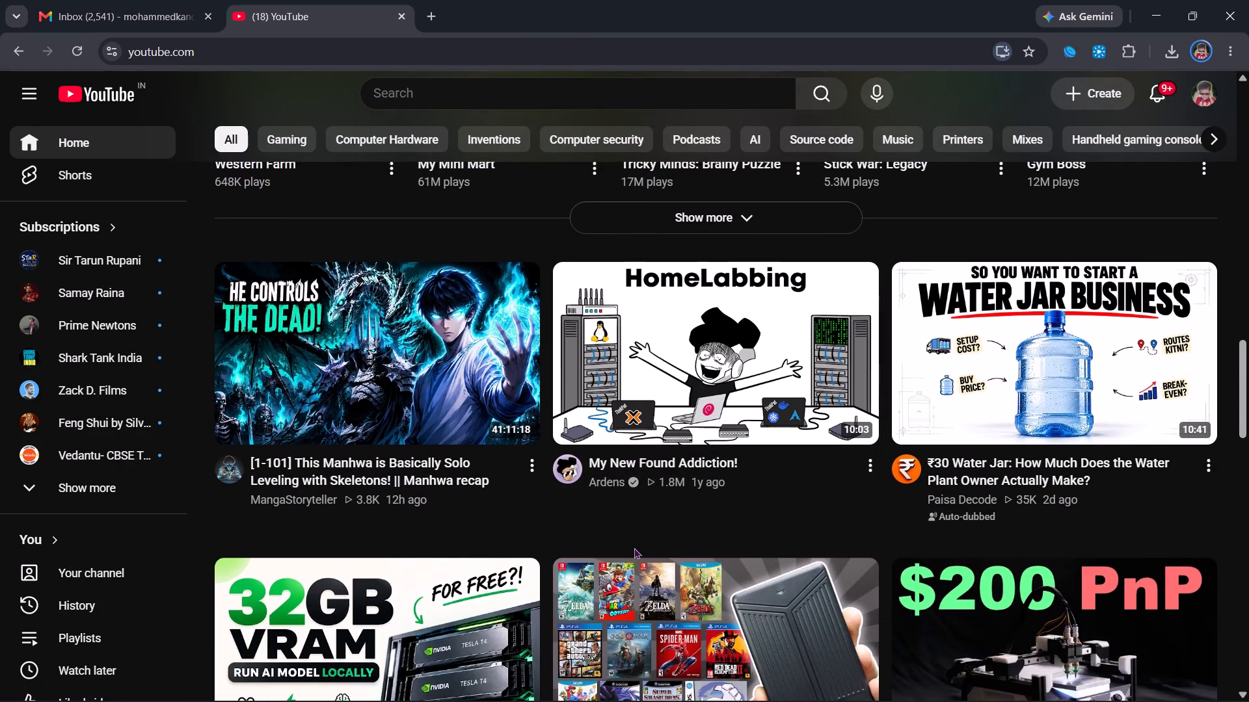
{"action": "scroll", "coordinate": [634, 547], "scroll_direction": "down", "scroll_amount": 2}
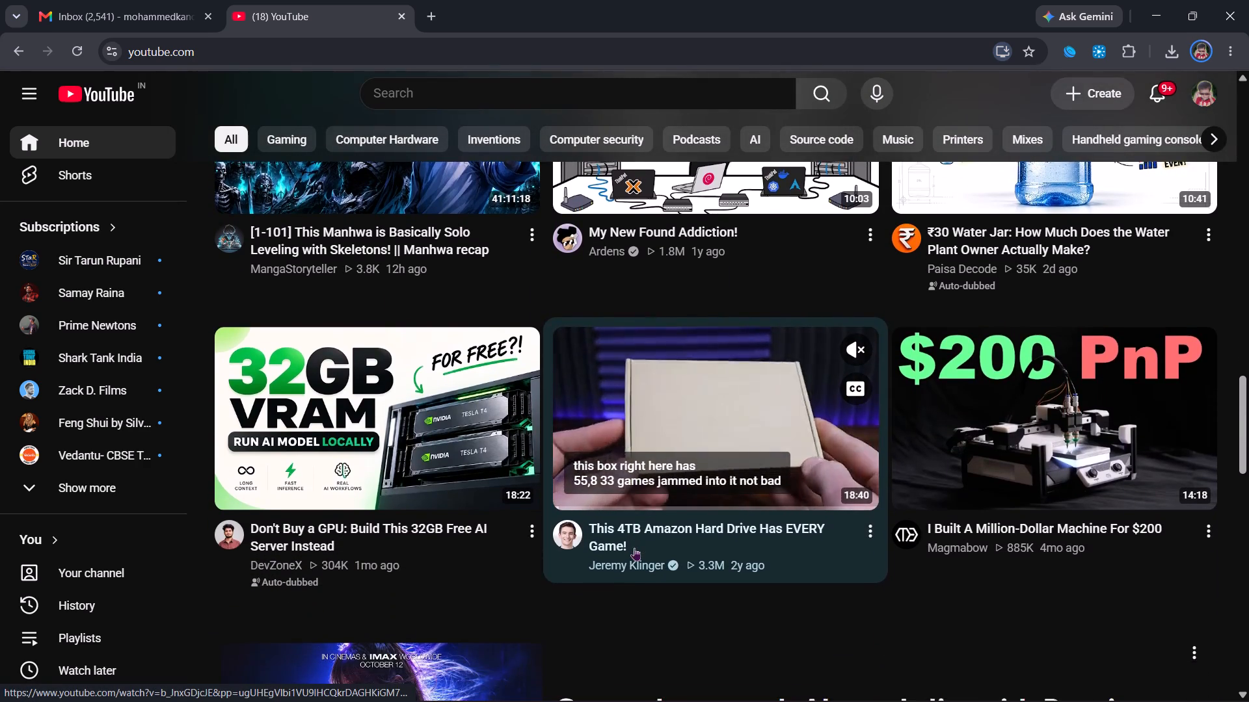
{"action": "scroll", "coordinate": [634, 547], "scroll_direction": "up", "scroll_amount": 1}
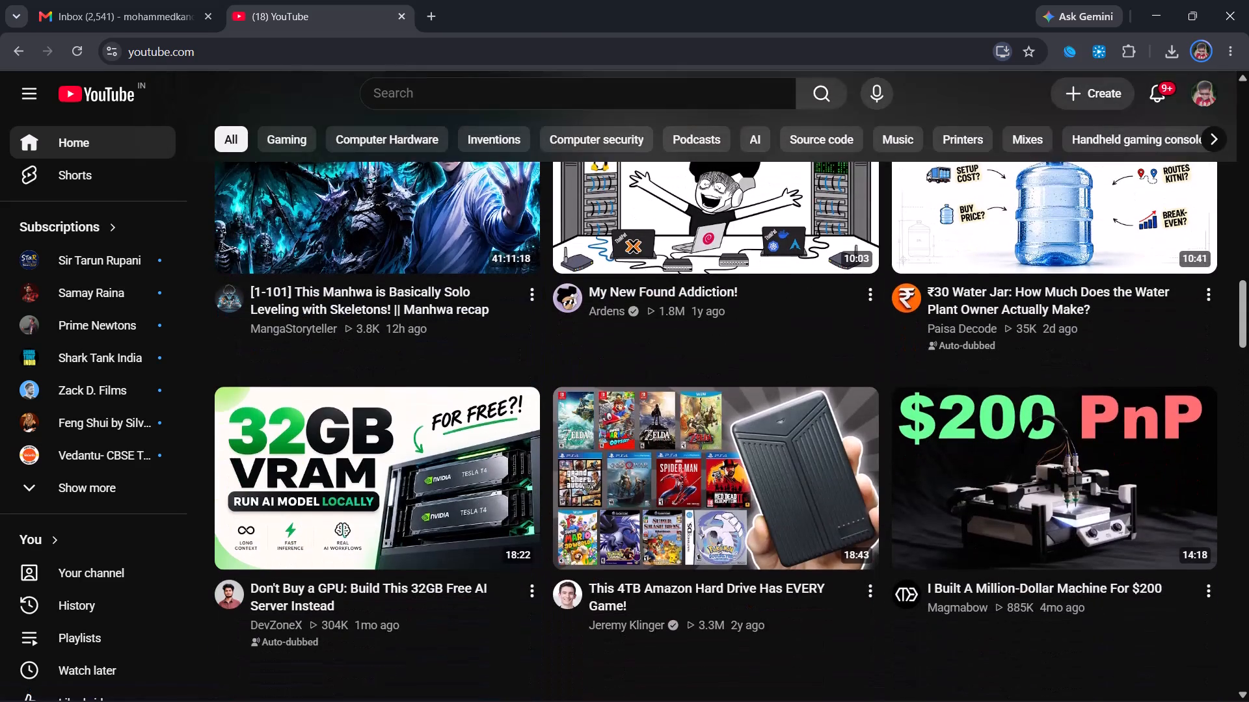
Look further through the recommended videos on the YouTube home page.
{"action": "scroll", "coordinate": [634, 547], "scroll_direction": "up", "scroll_amount": 1}
{"action": "scroll", "coordinate": [634, 547], "scroll_direction": "down", "scroll_amount": 2}
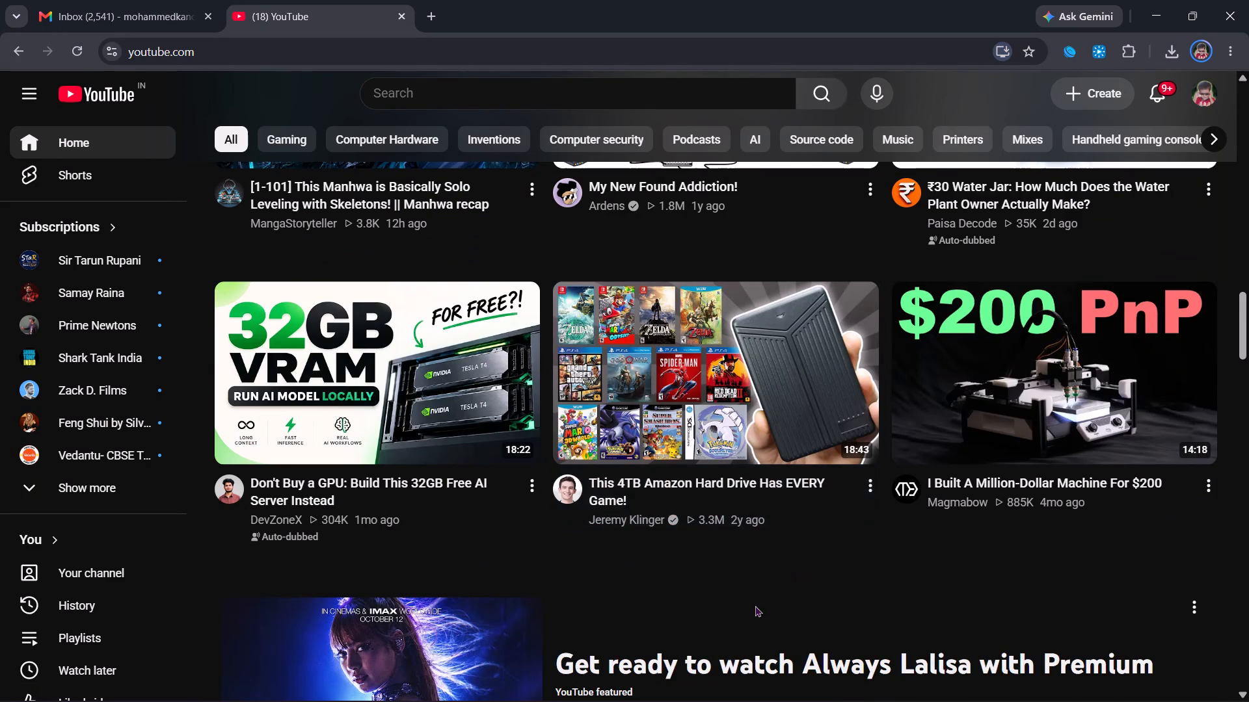
{"action": "scroll", "coordinate": [755, 605], "scroll_direction": "down", "scroll_amount": 5}
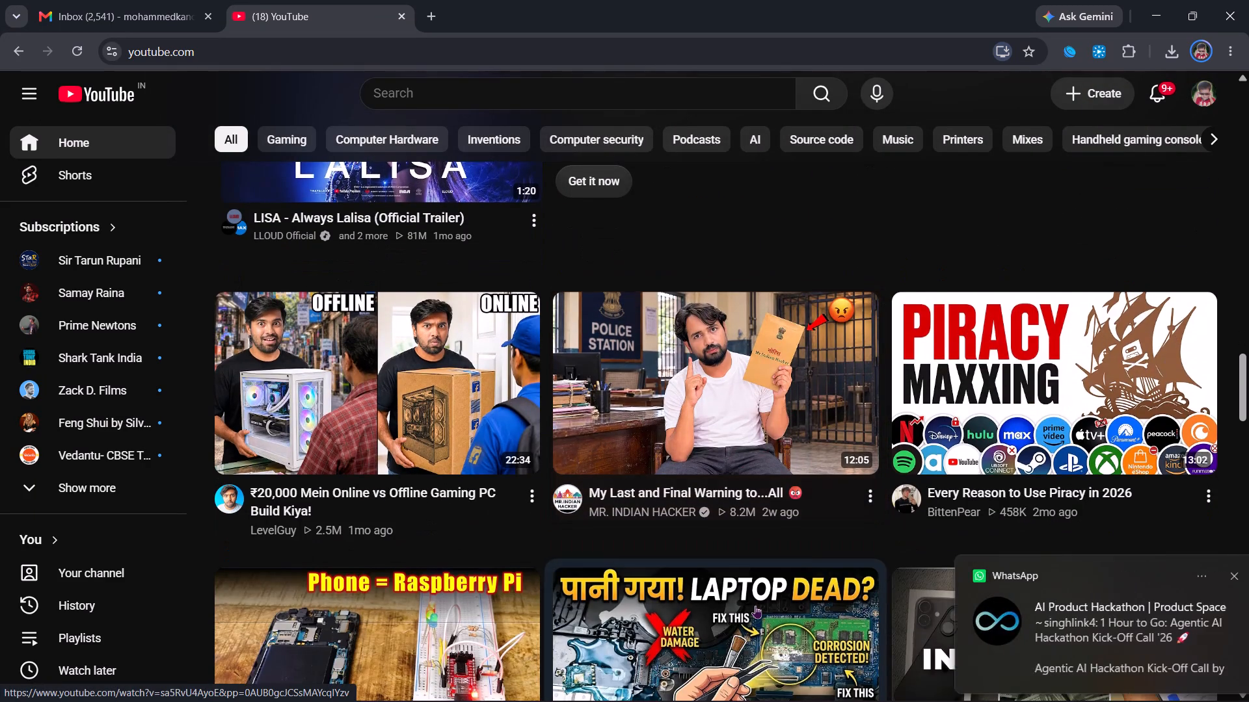
{"action": "scroll", "coordinate": [755, 605], "scroll_direction": "down", "scroll_amount": 3}
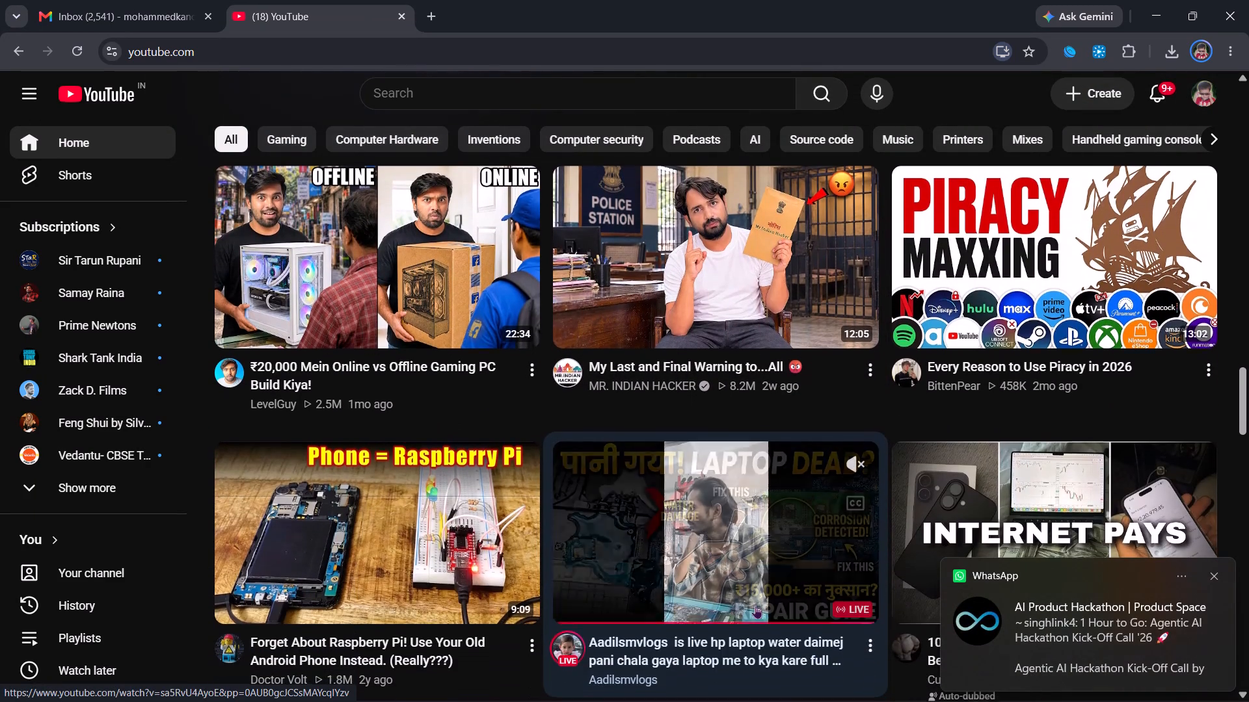
{"action": "scroll", "coordinate": [755, 605], "scroll_direction": "down", "scroll_amount": 2}
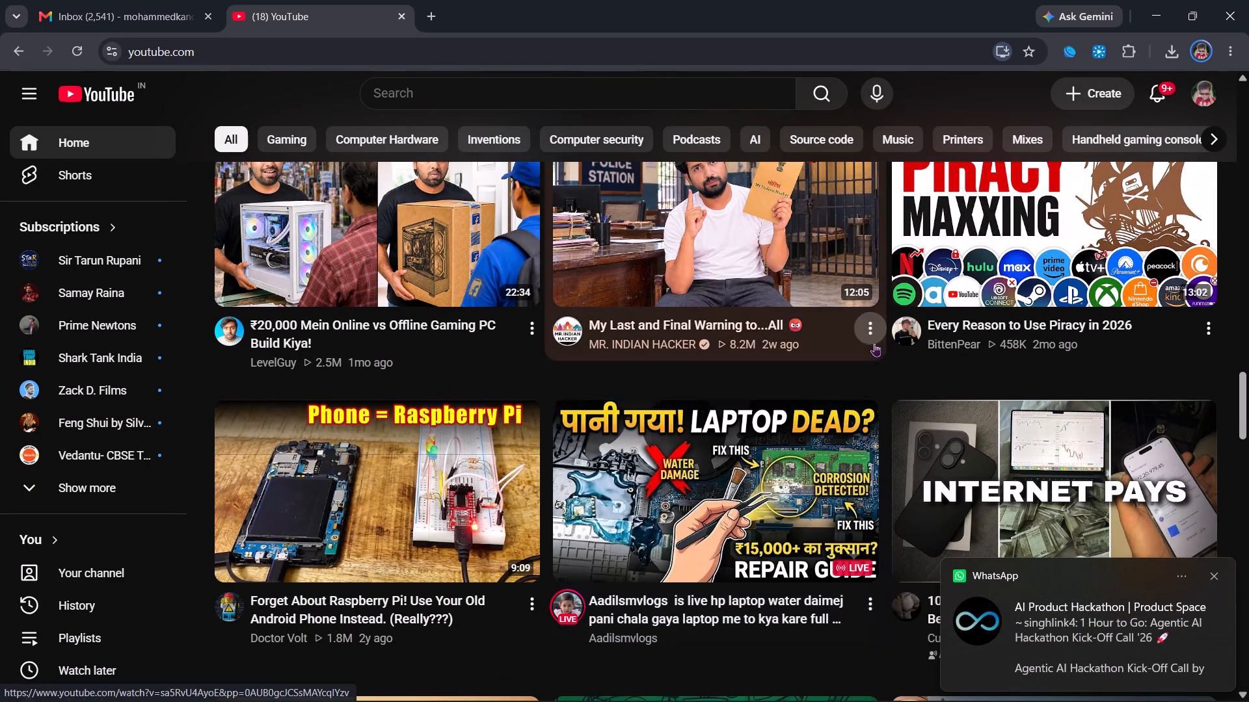
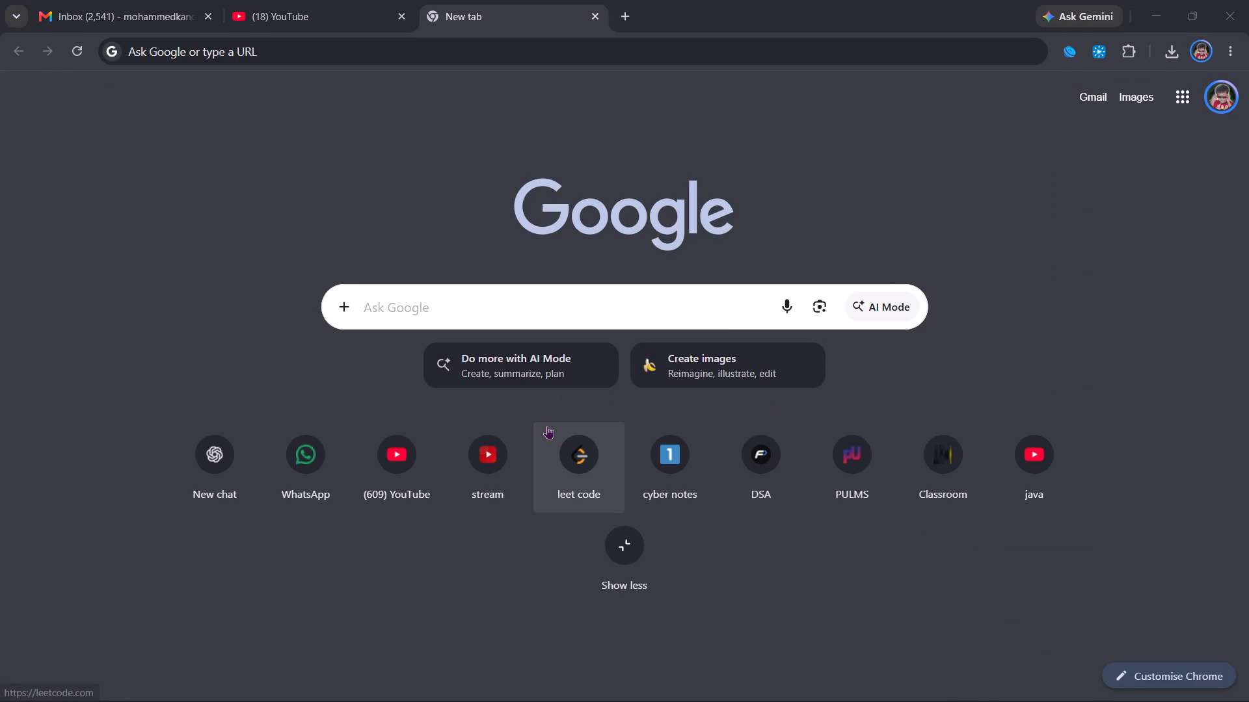
Open the Instagram website in the new browser tab.
{"action": "left_click", "coordinate": [549, 45]}
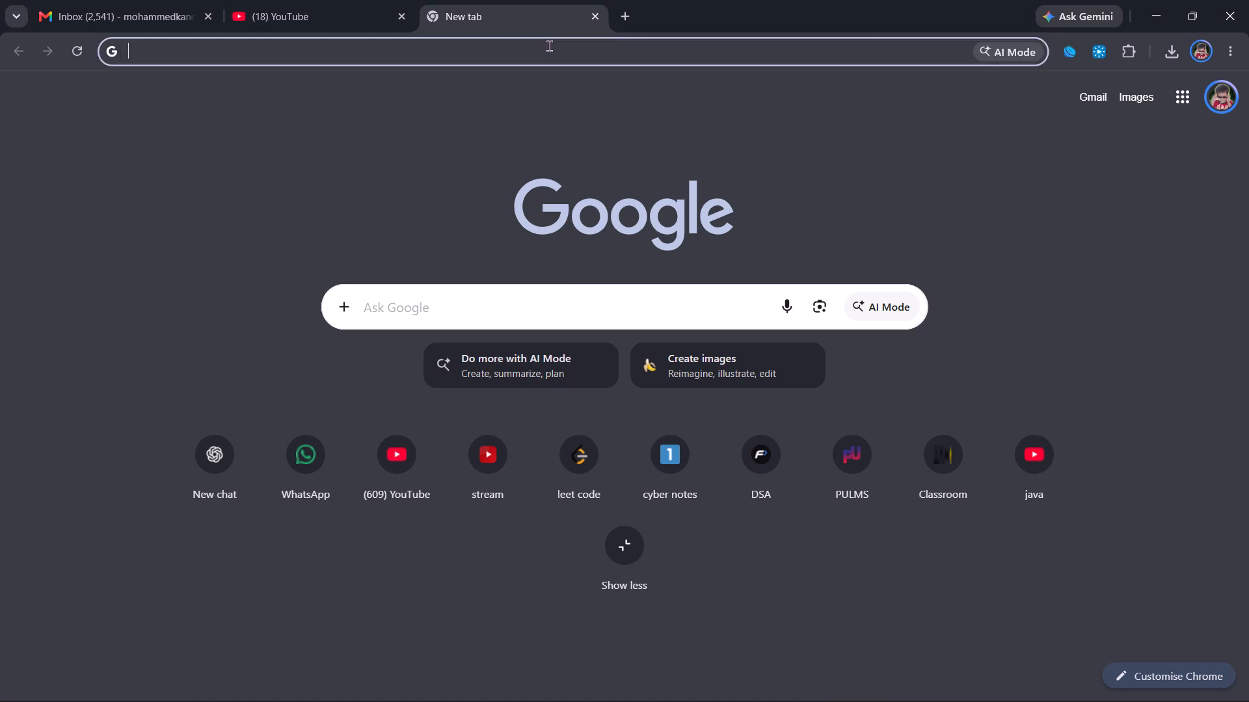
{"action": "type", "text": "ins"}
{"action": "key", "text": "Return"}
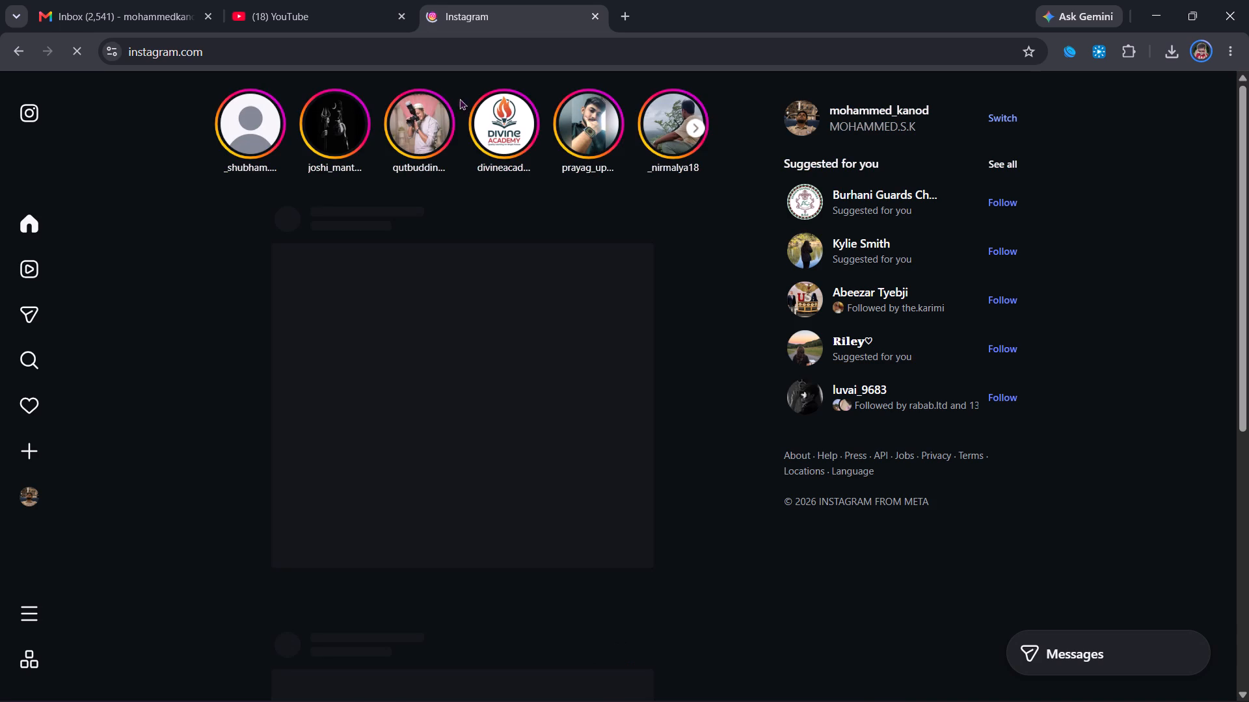
Glance through the Instagram home feed and open the direct messages inbox.
{"action": "scroll", "coordinate": [617, 365], "scroll_direction": "down", "scroll_amount": 1}
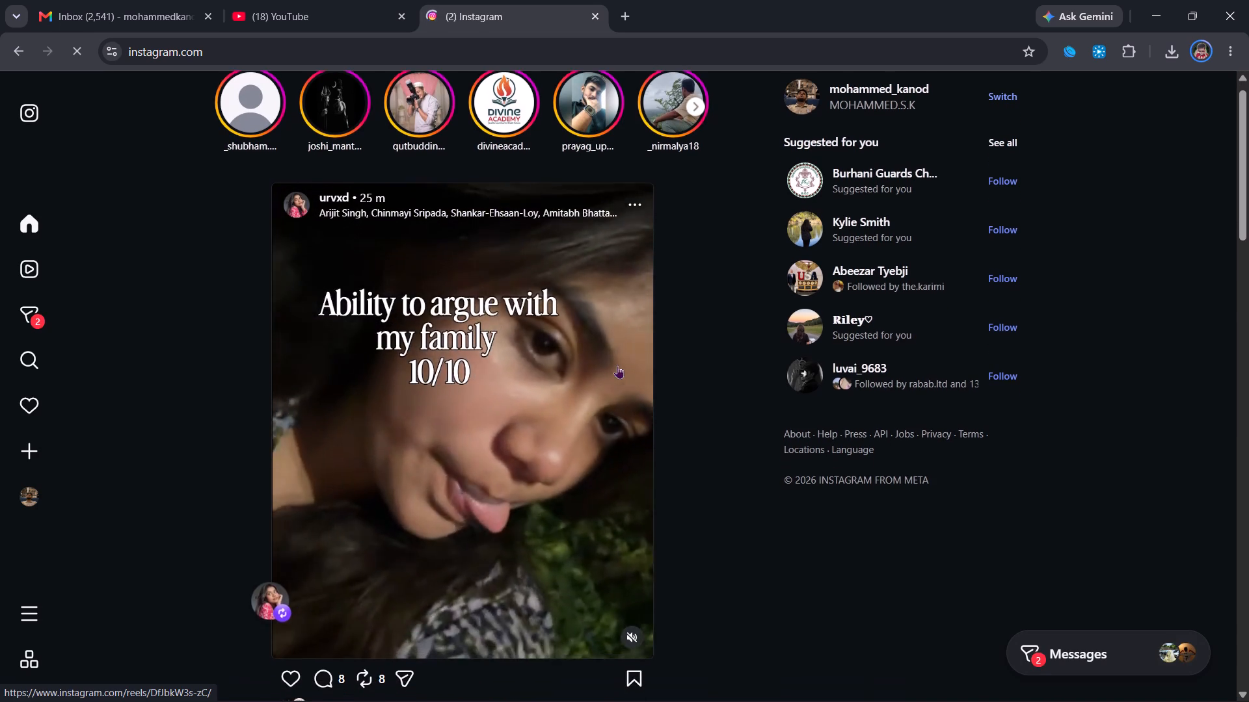
{"action": "scroll", "coordinate": [617, 365], "scroll_direction": "down", "scroll_amount": 2}
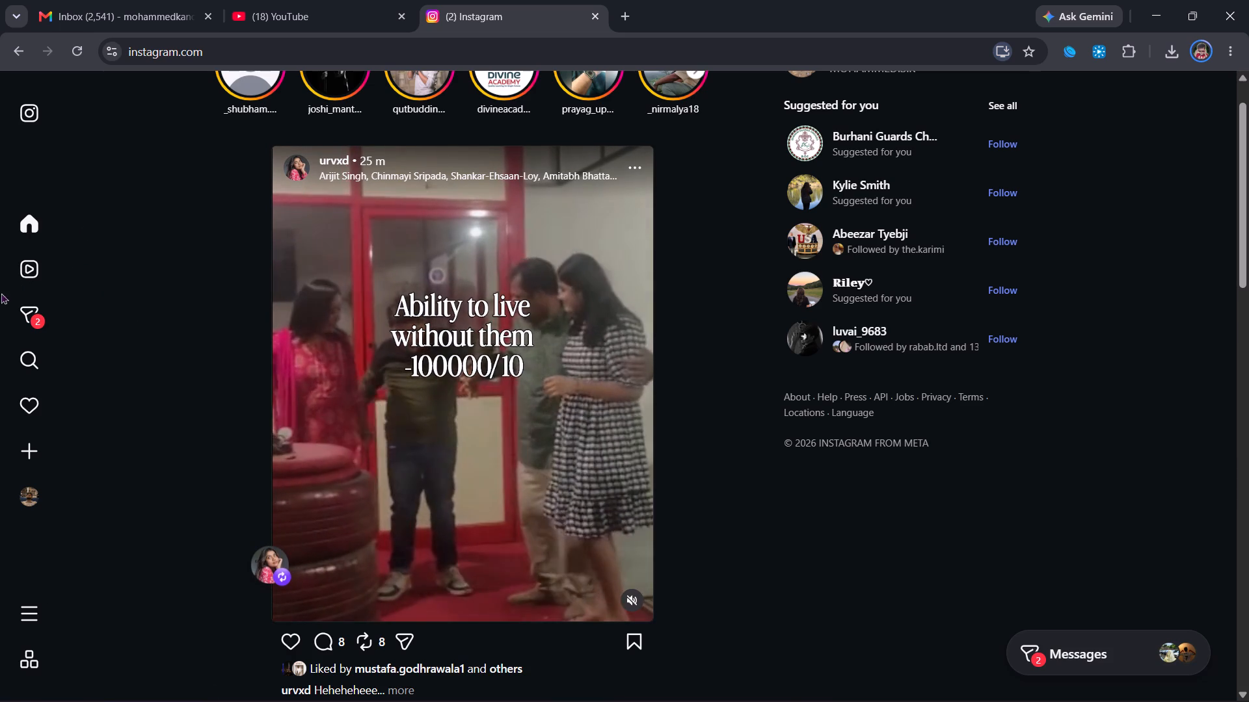
{"action": "left_click", "coordinate": [65, 315]}
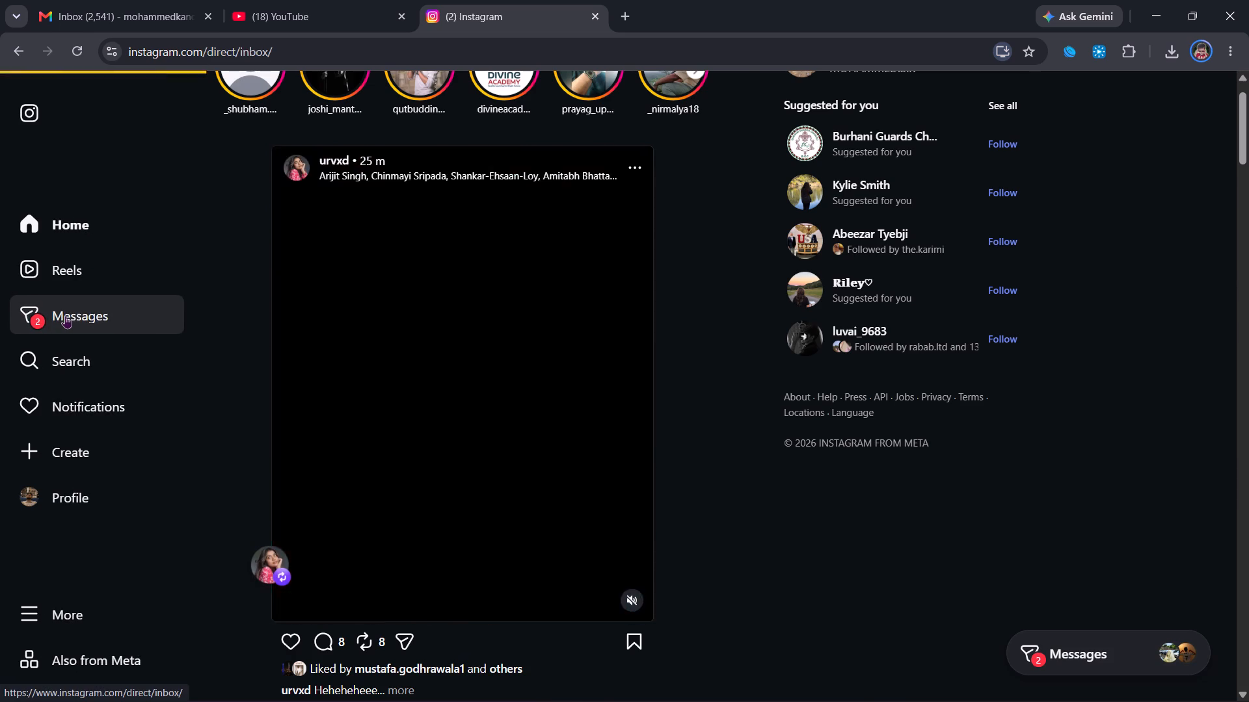